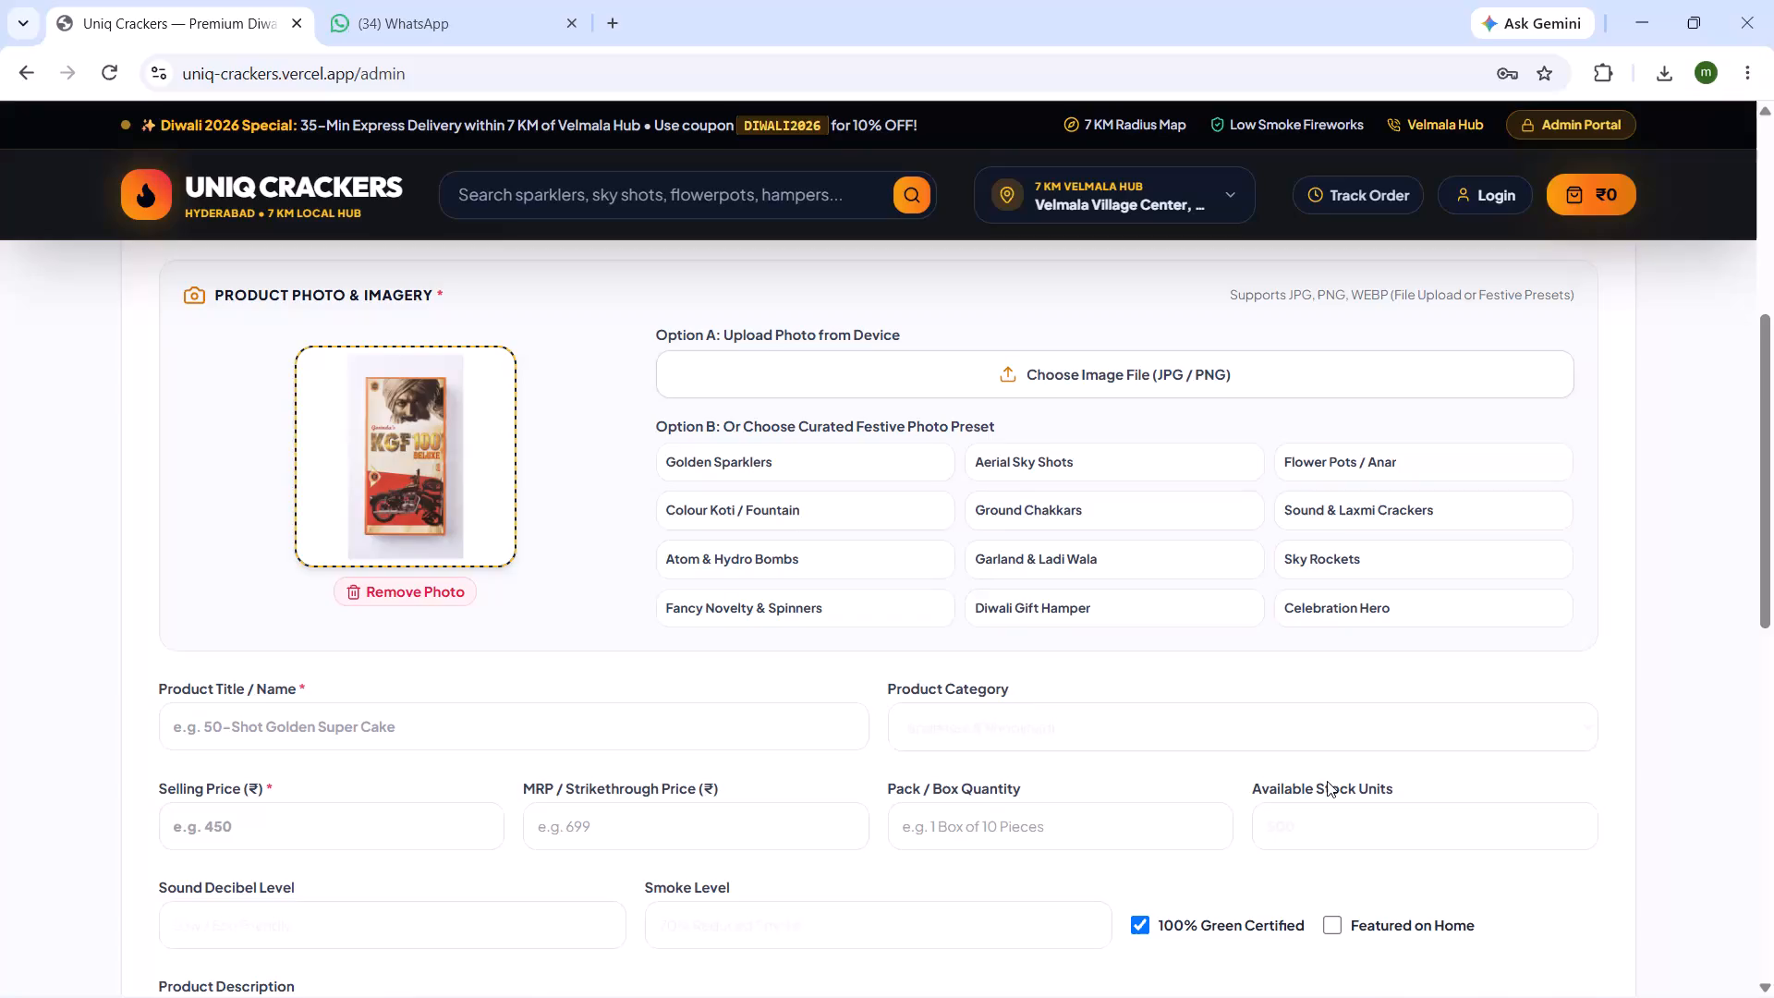
Set the product category to Aerial Sky Shots for the new product with the KGF photo.
left_click(1009, 723)
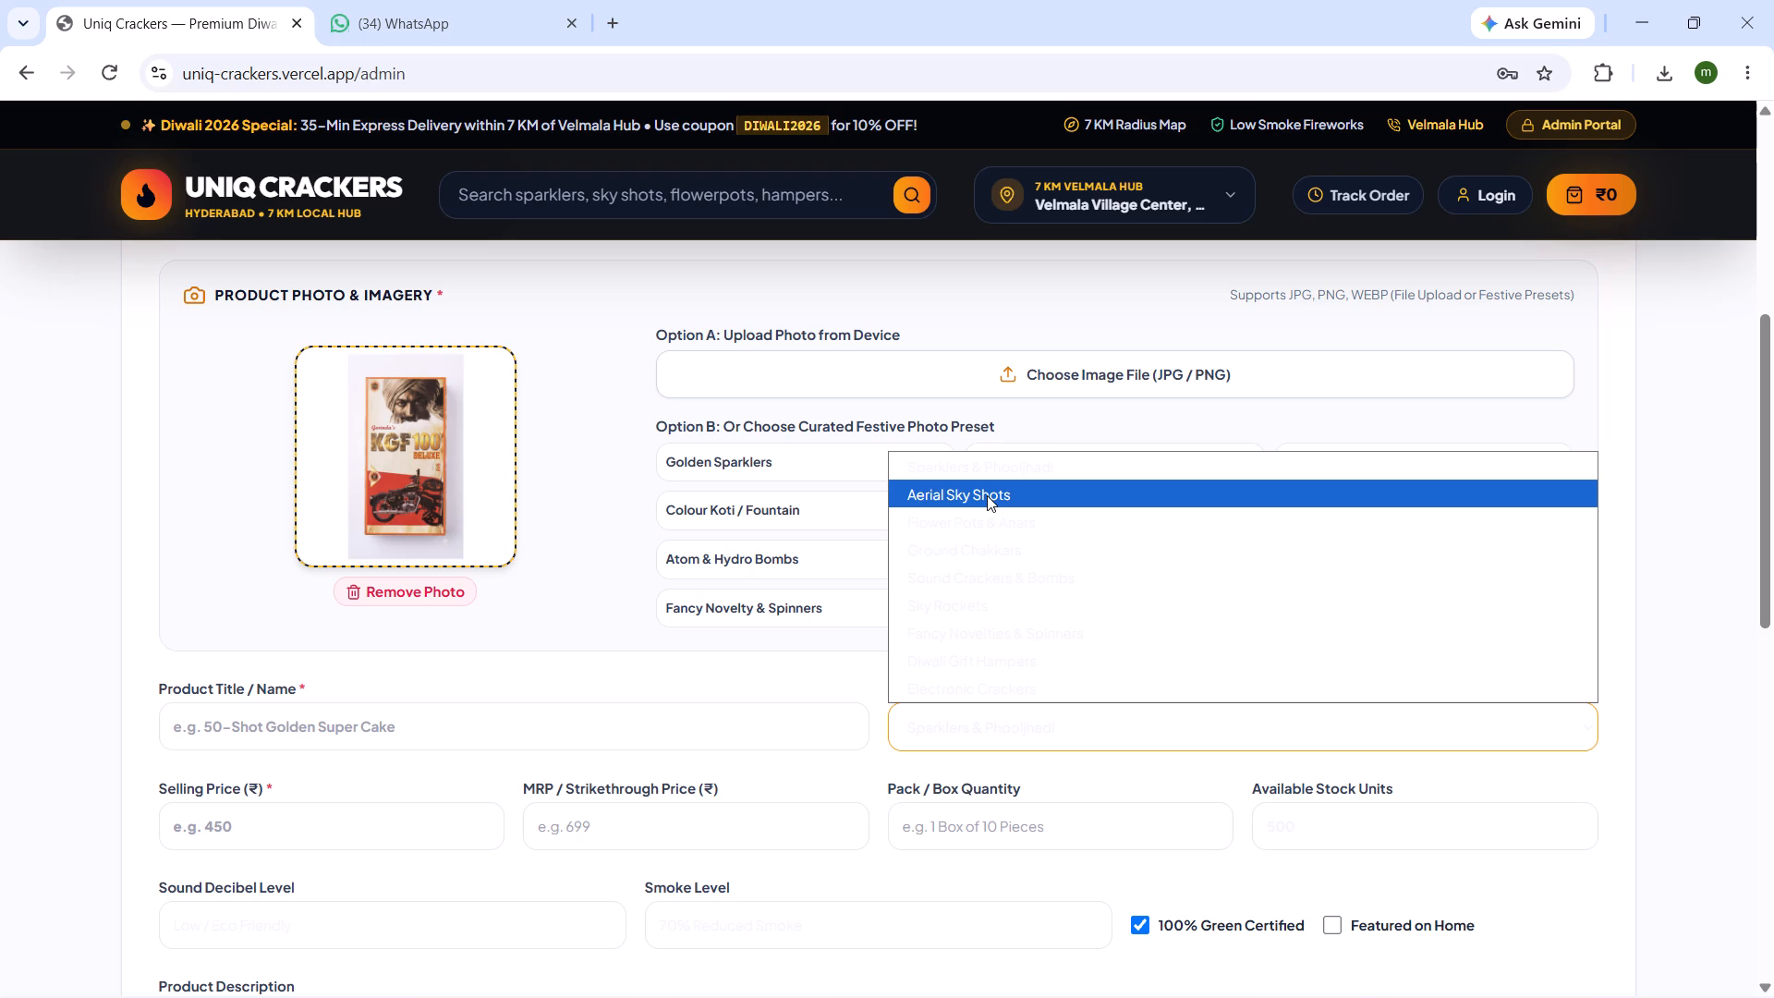
left_click(987, 495)
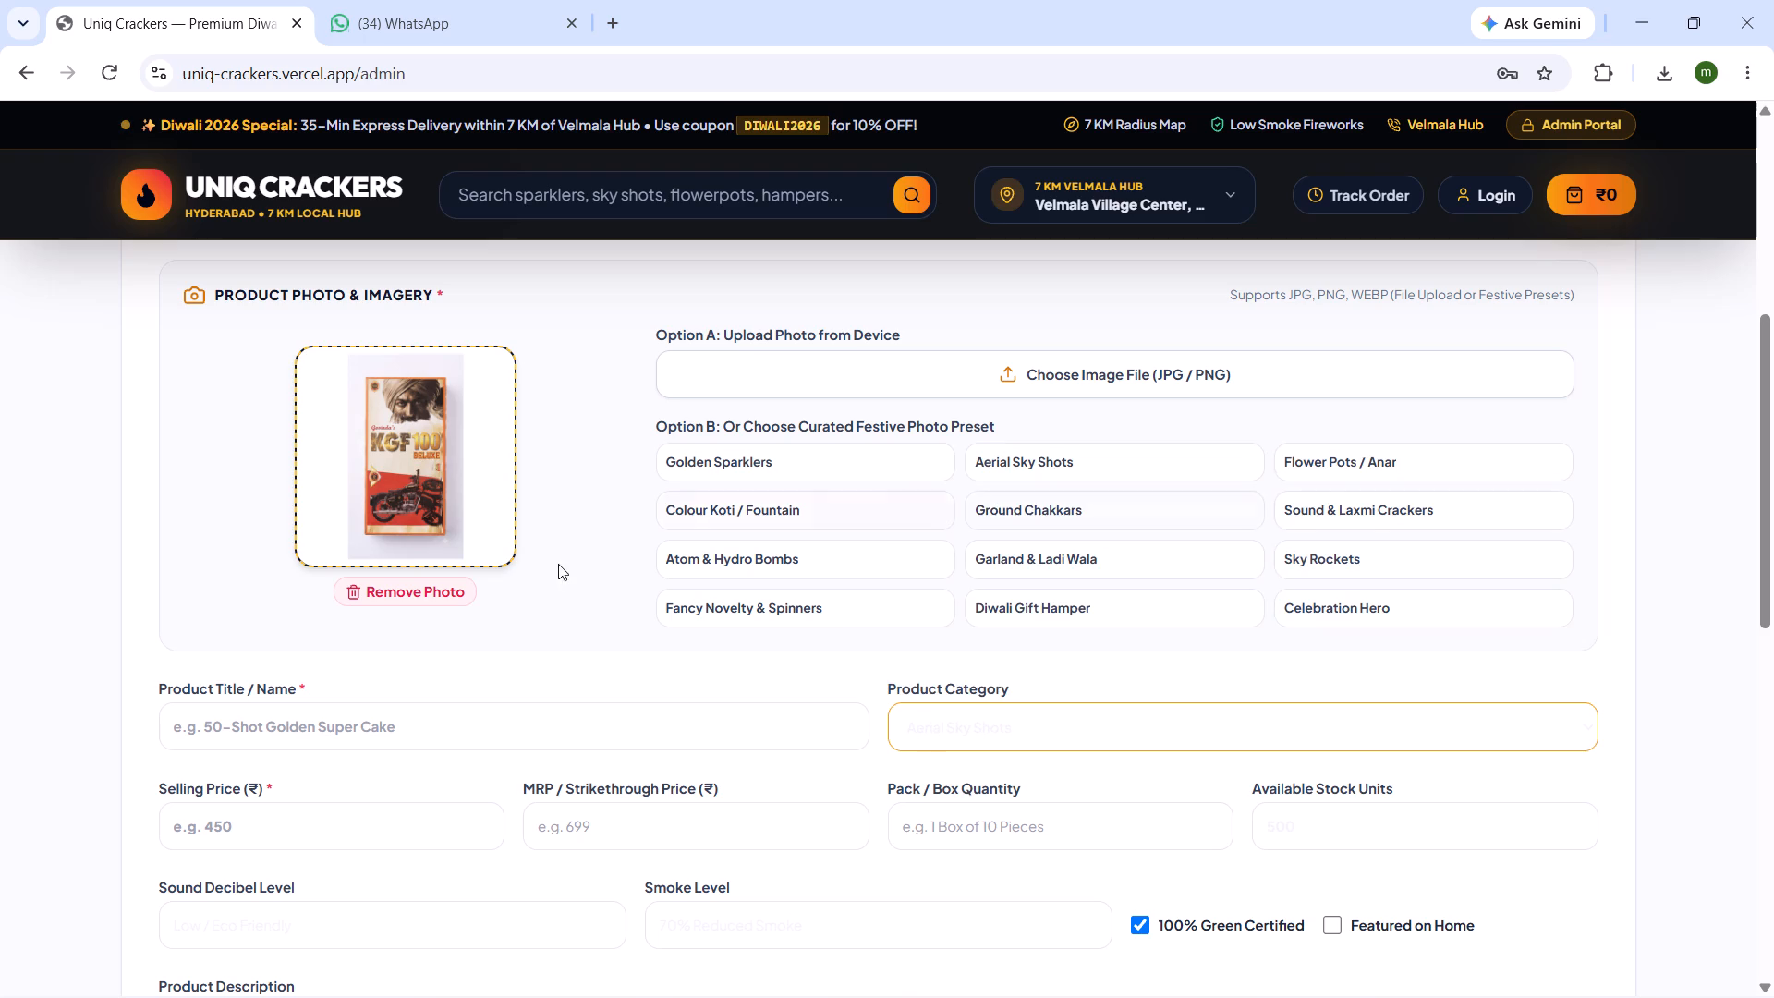
Enter KGF 100 DELUXE as the product title.
left_click(349, 720)
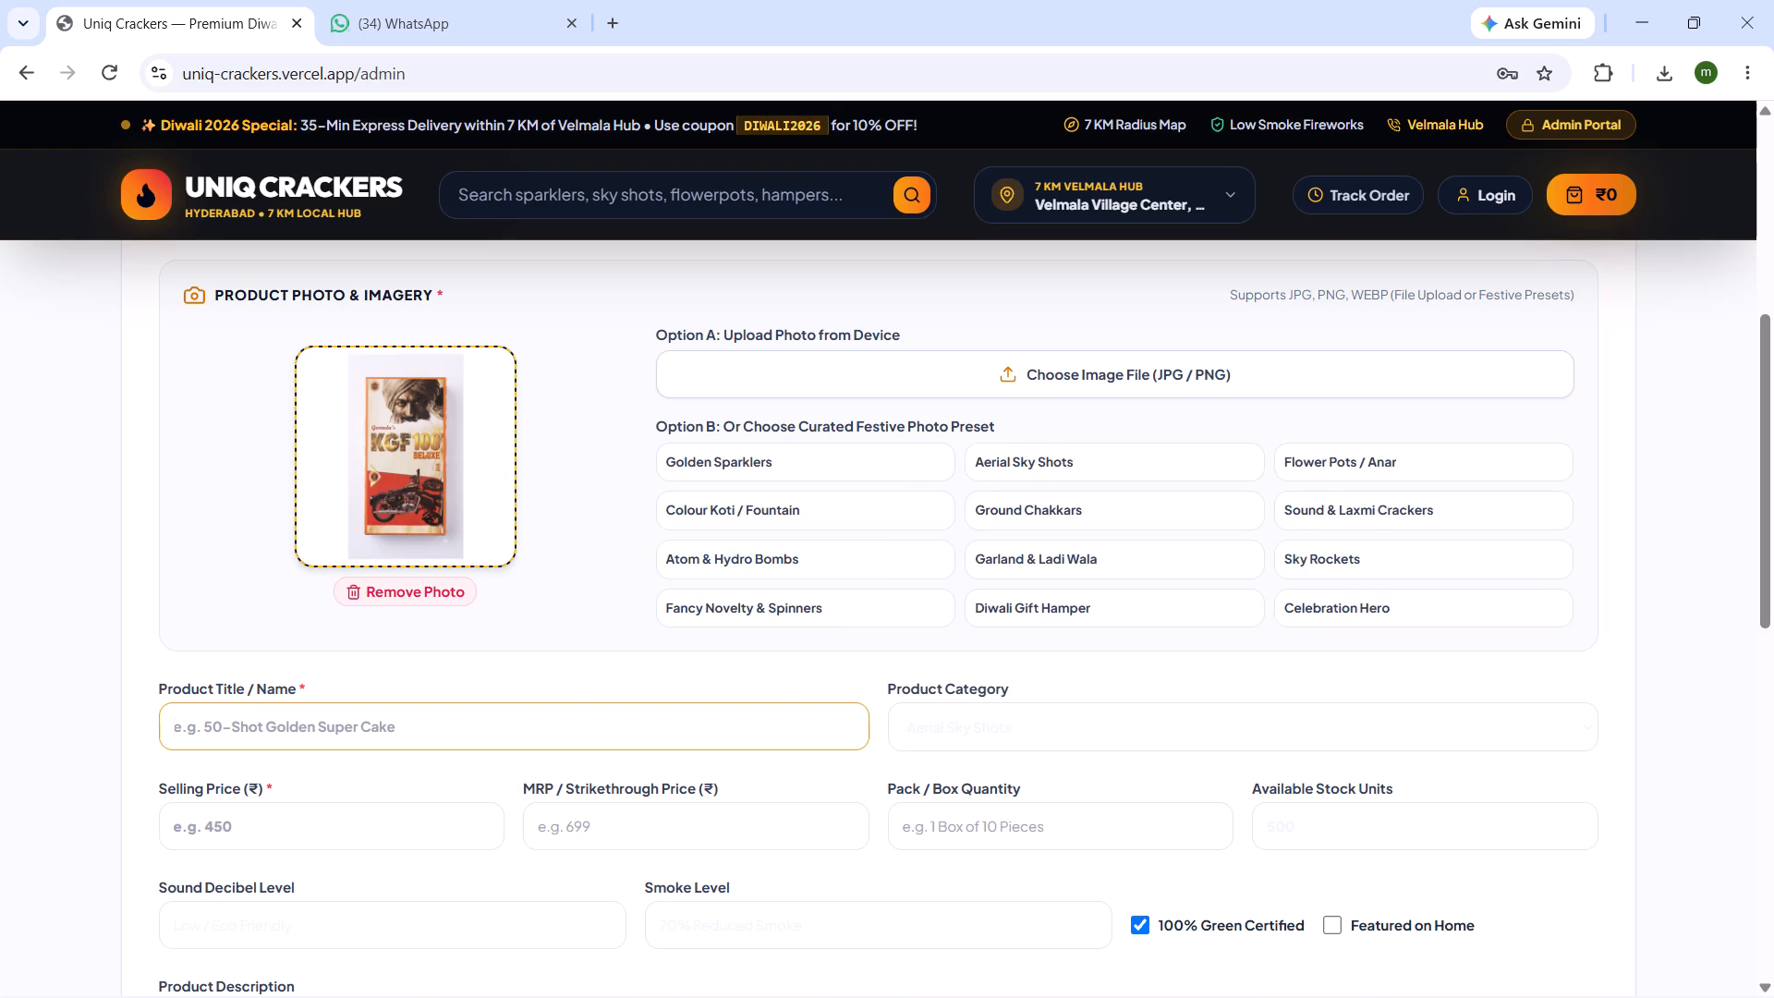
type("KG")
type("F")
key("space")
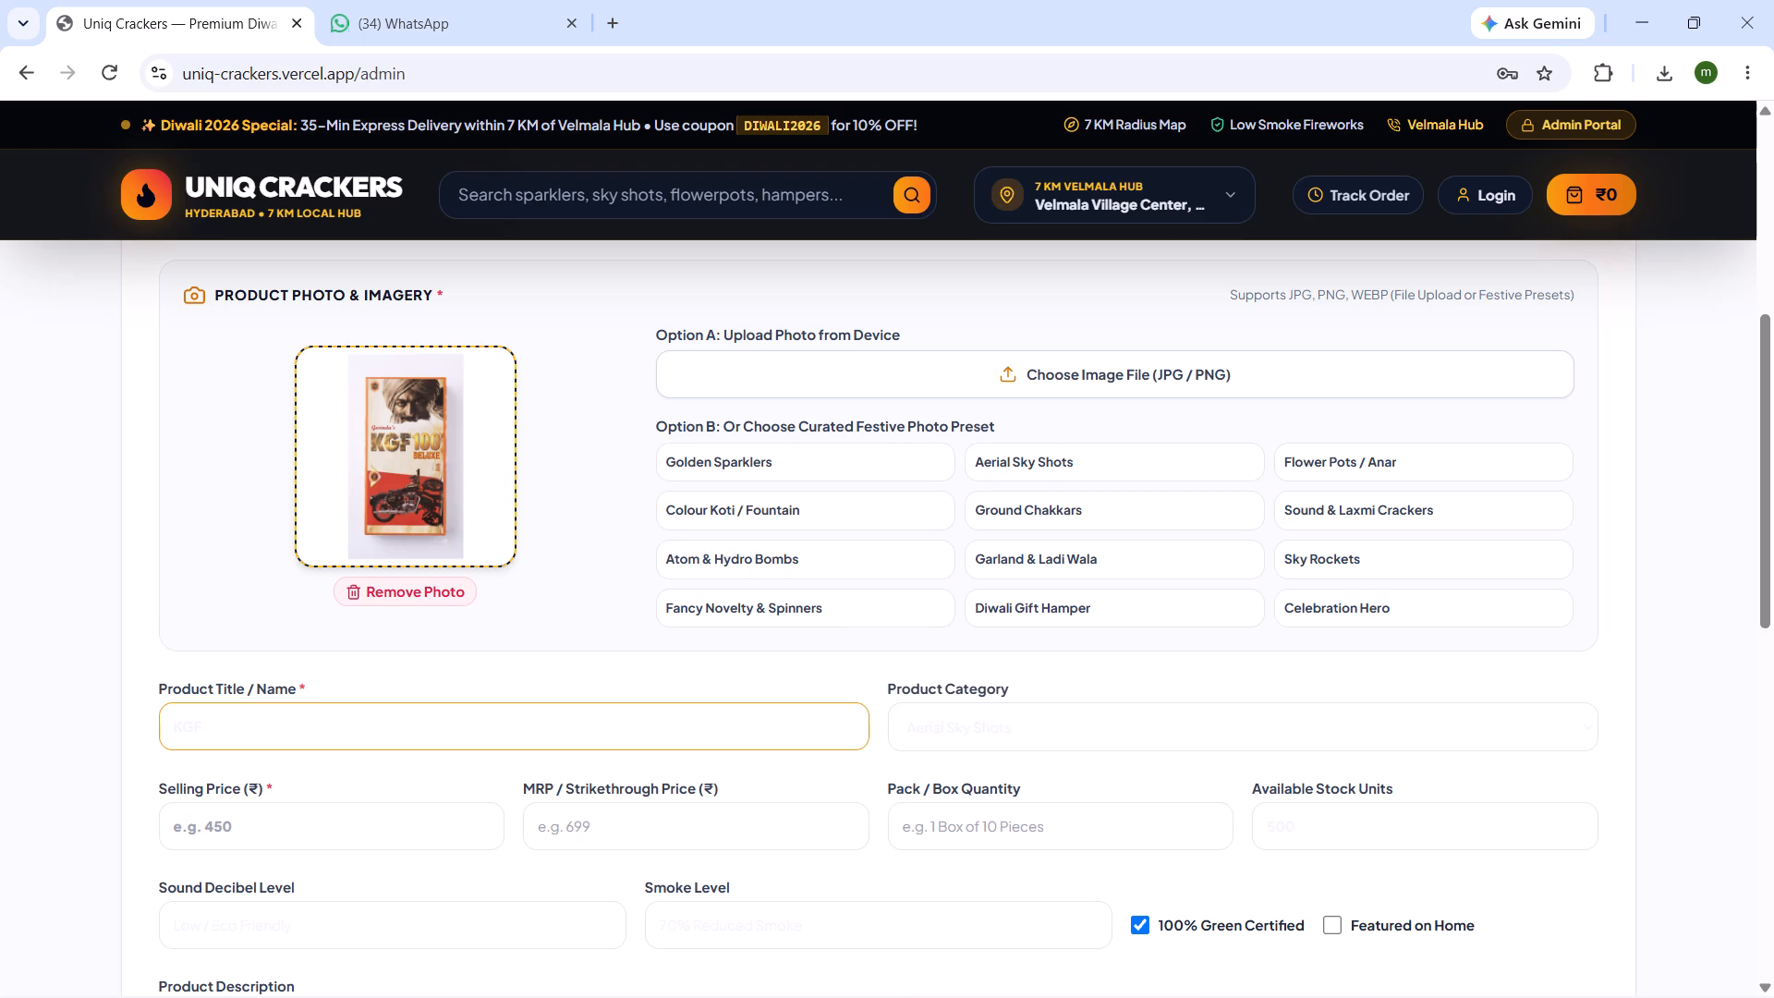
type("100")
key("space")
type("DELO")
key("BackSpace")
type("UXE")
key("Return")
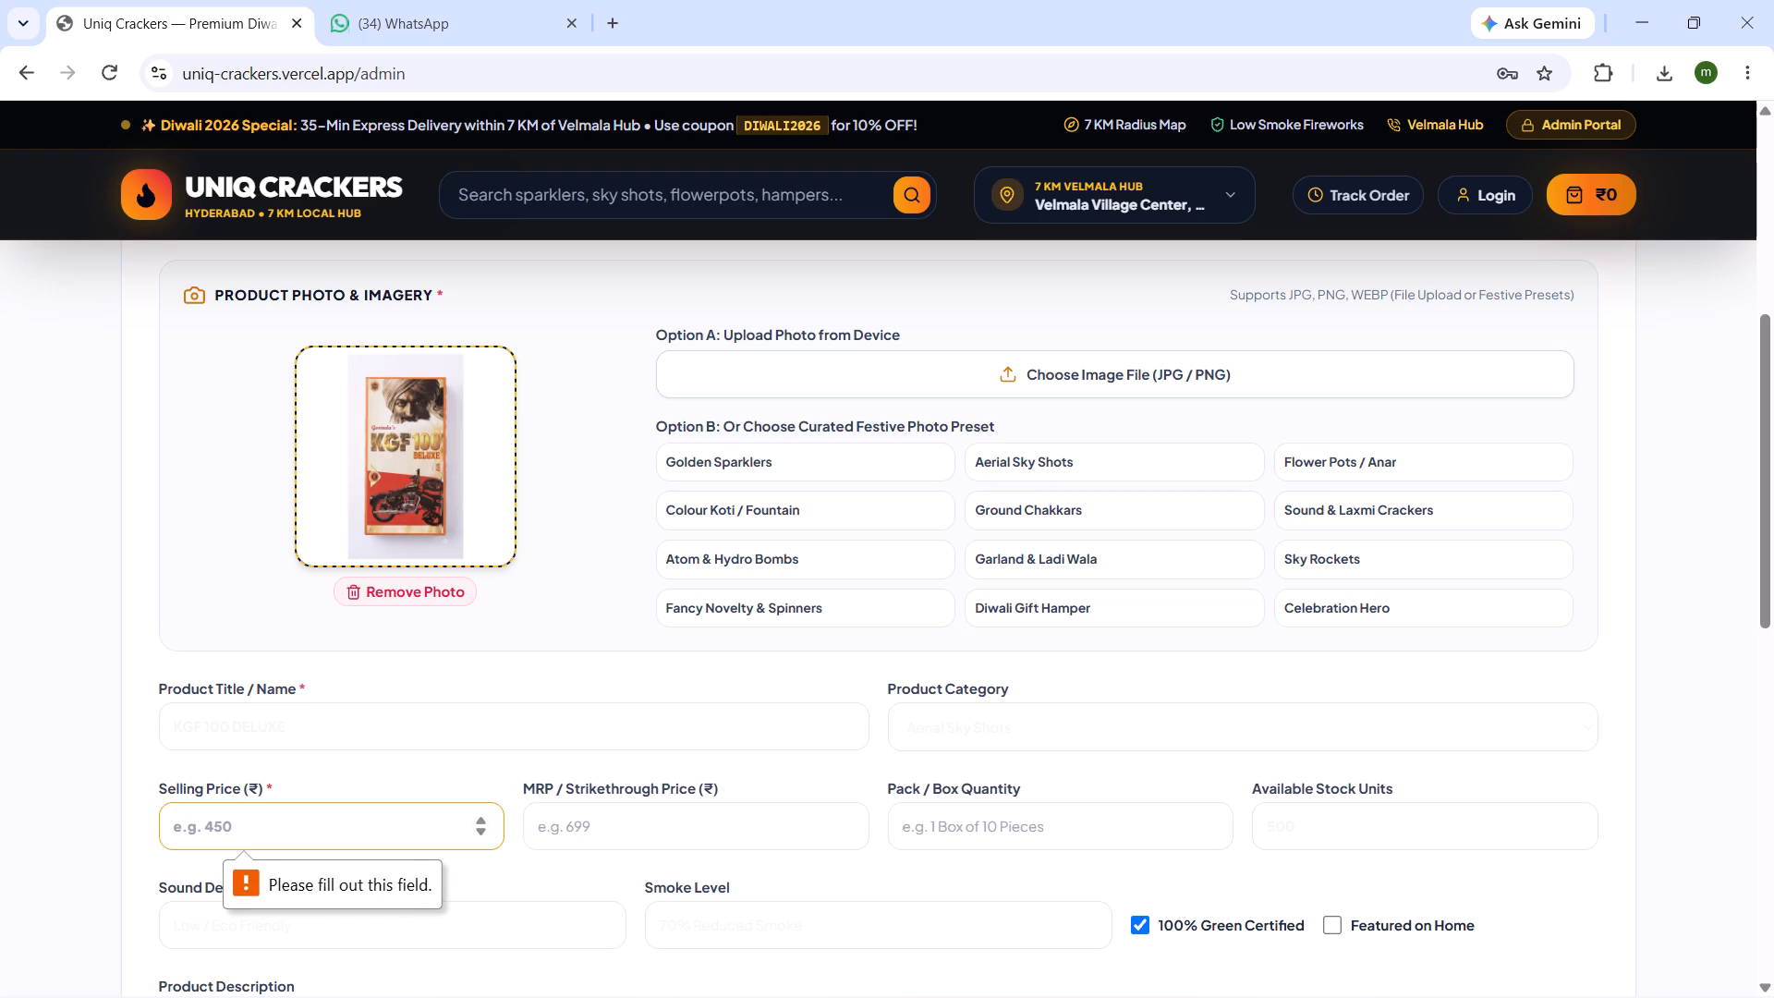
Set the selling price to ₹699 and submit the new product to the catalogue.
type("699")
key("Return")
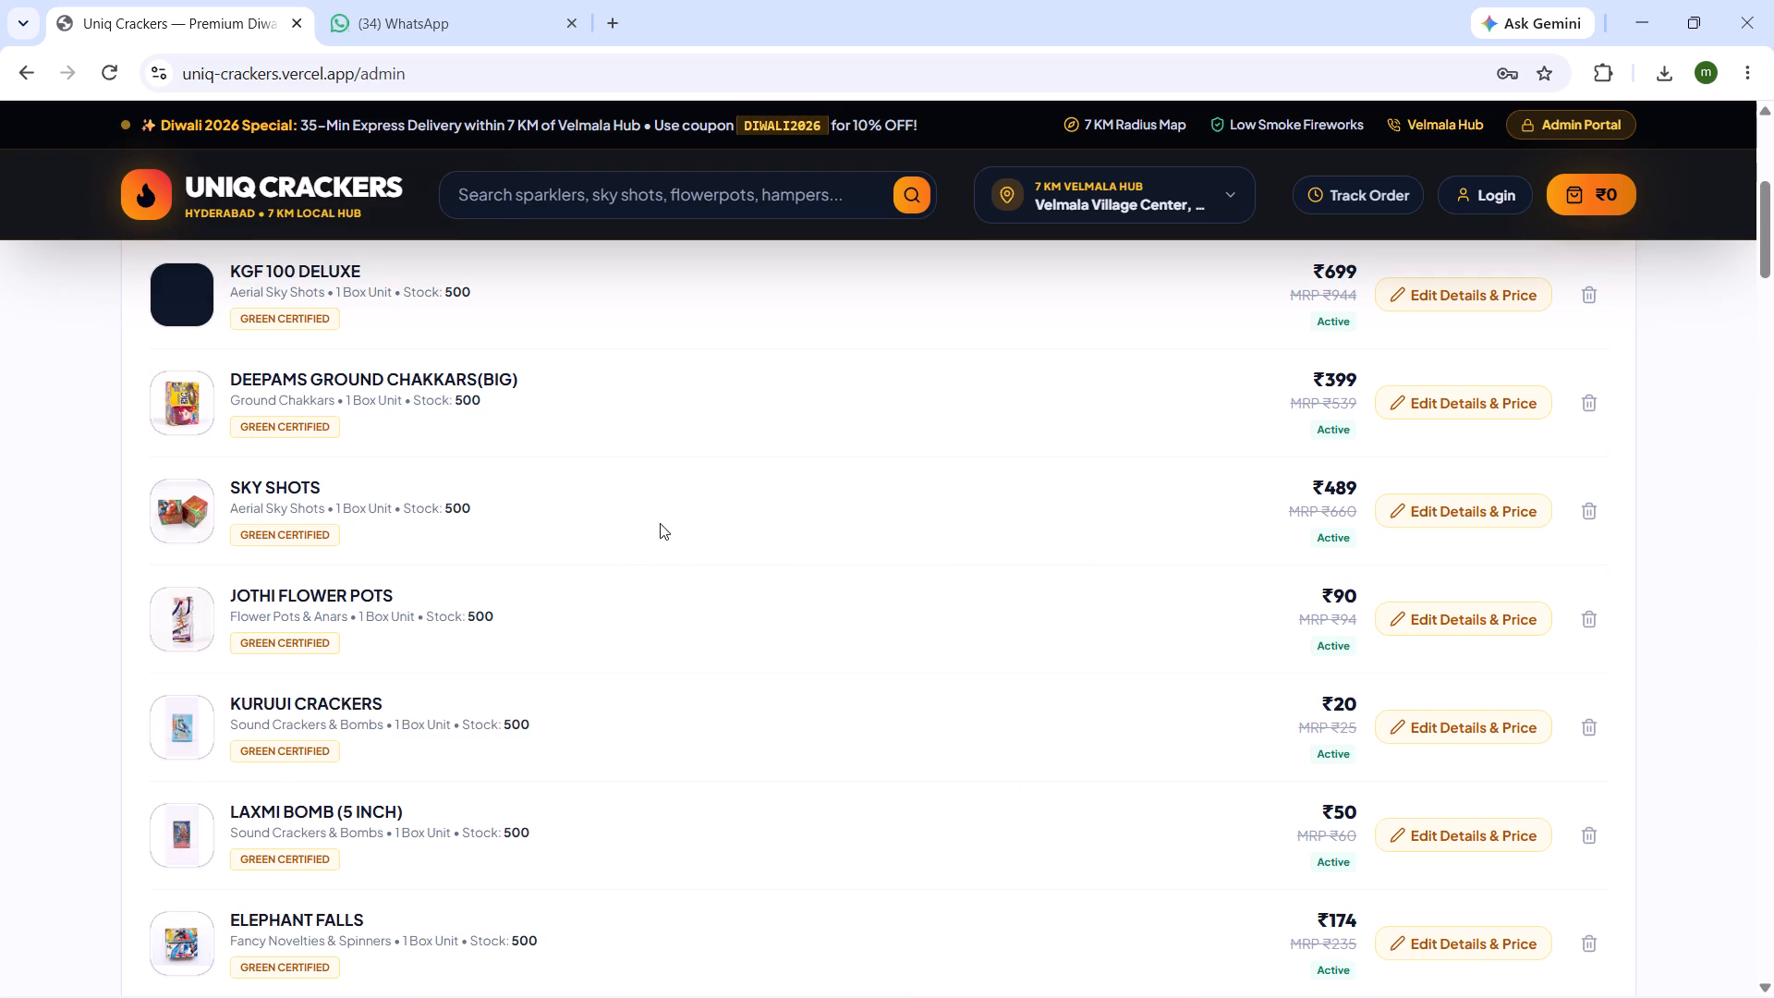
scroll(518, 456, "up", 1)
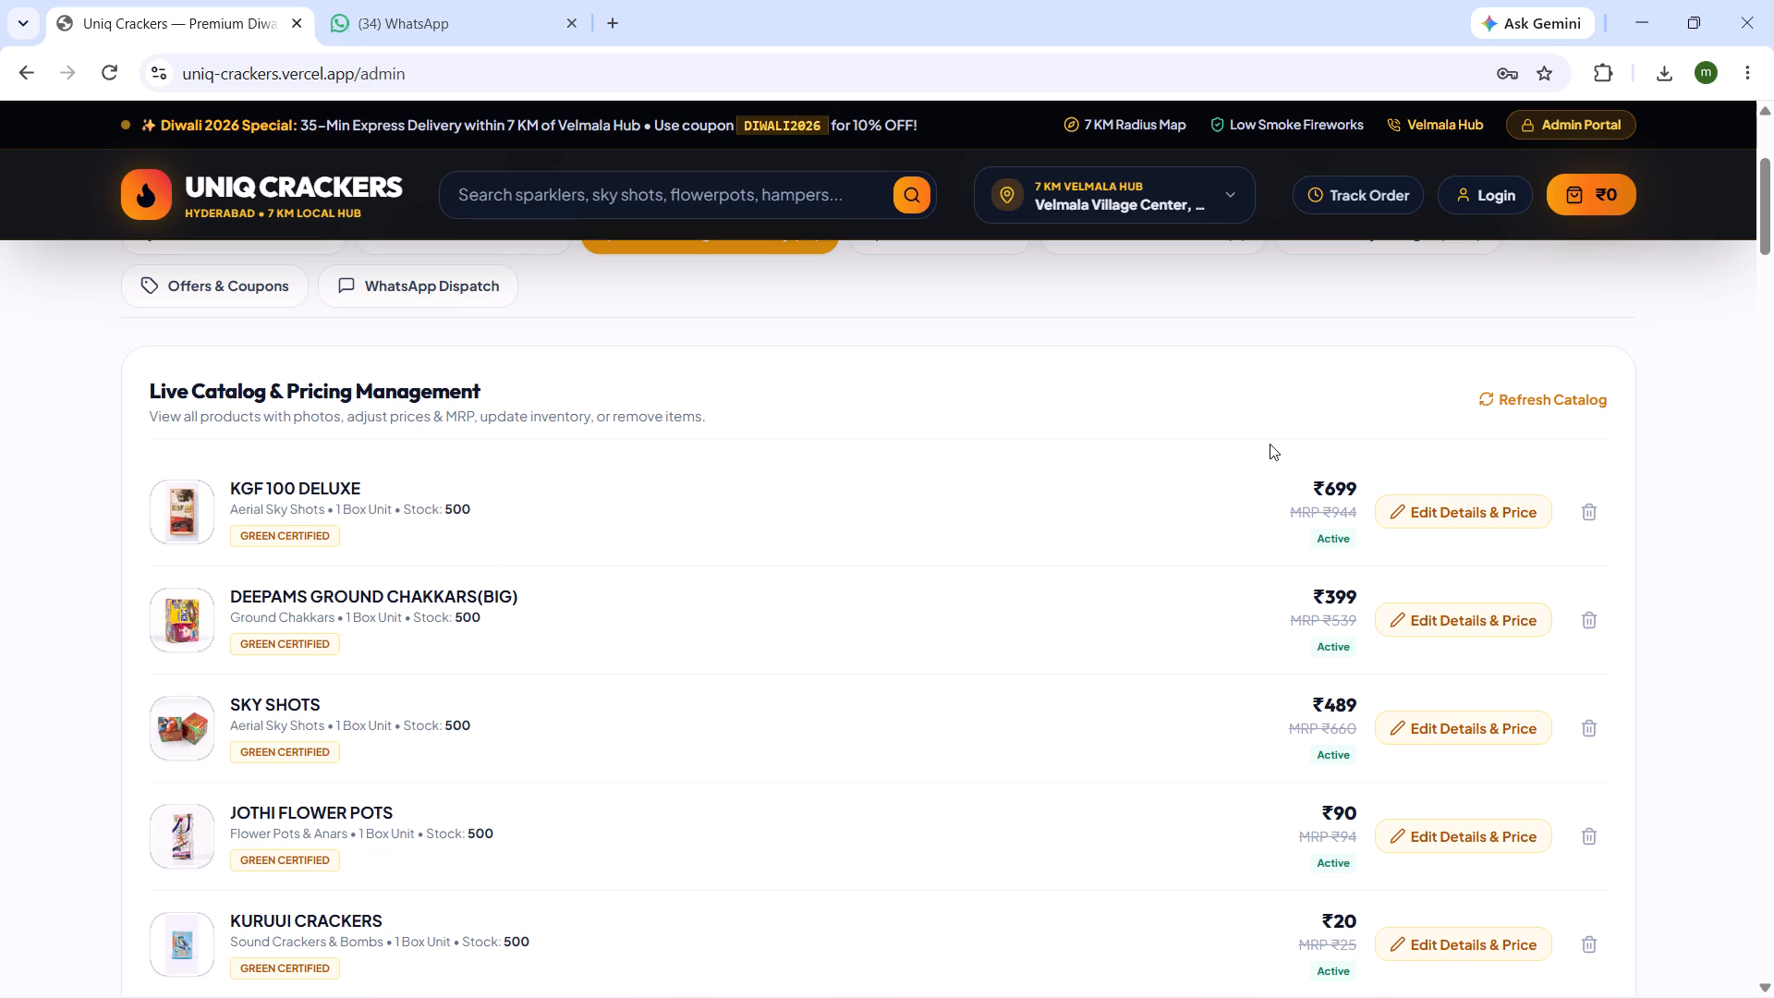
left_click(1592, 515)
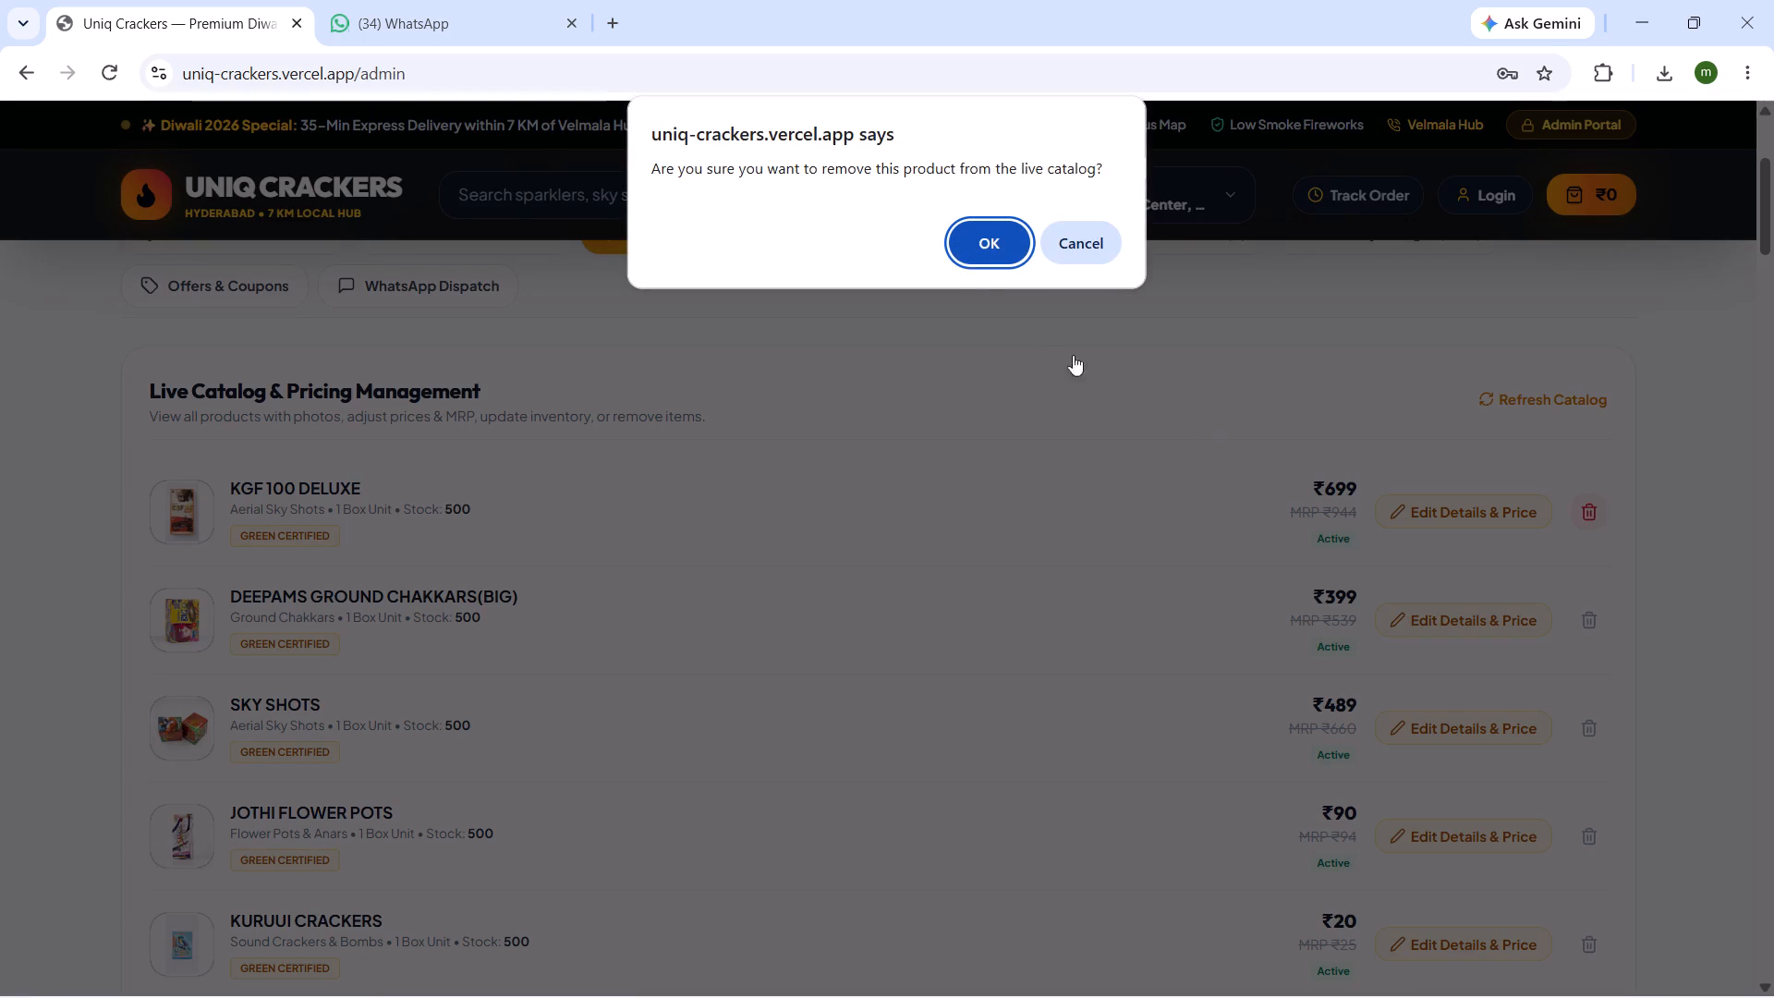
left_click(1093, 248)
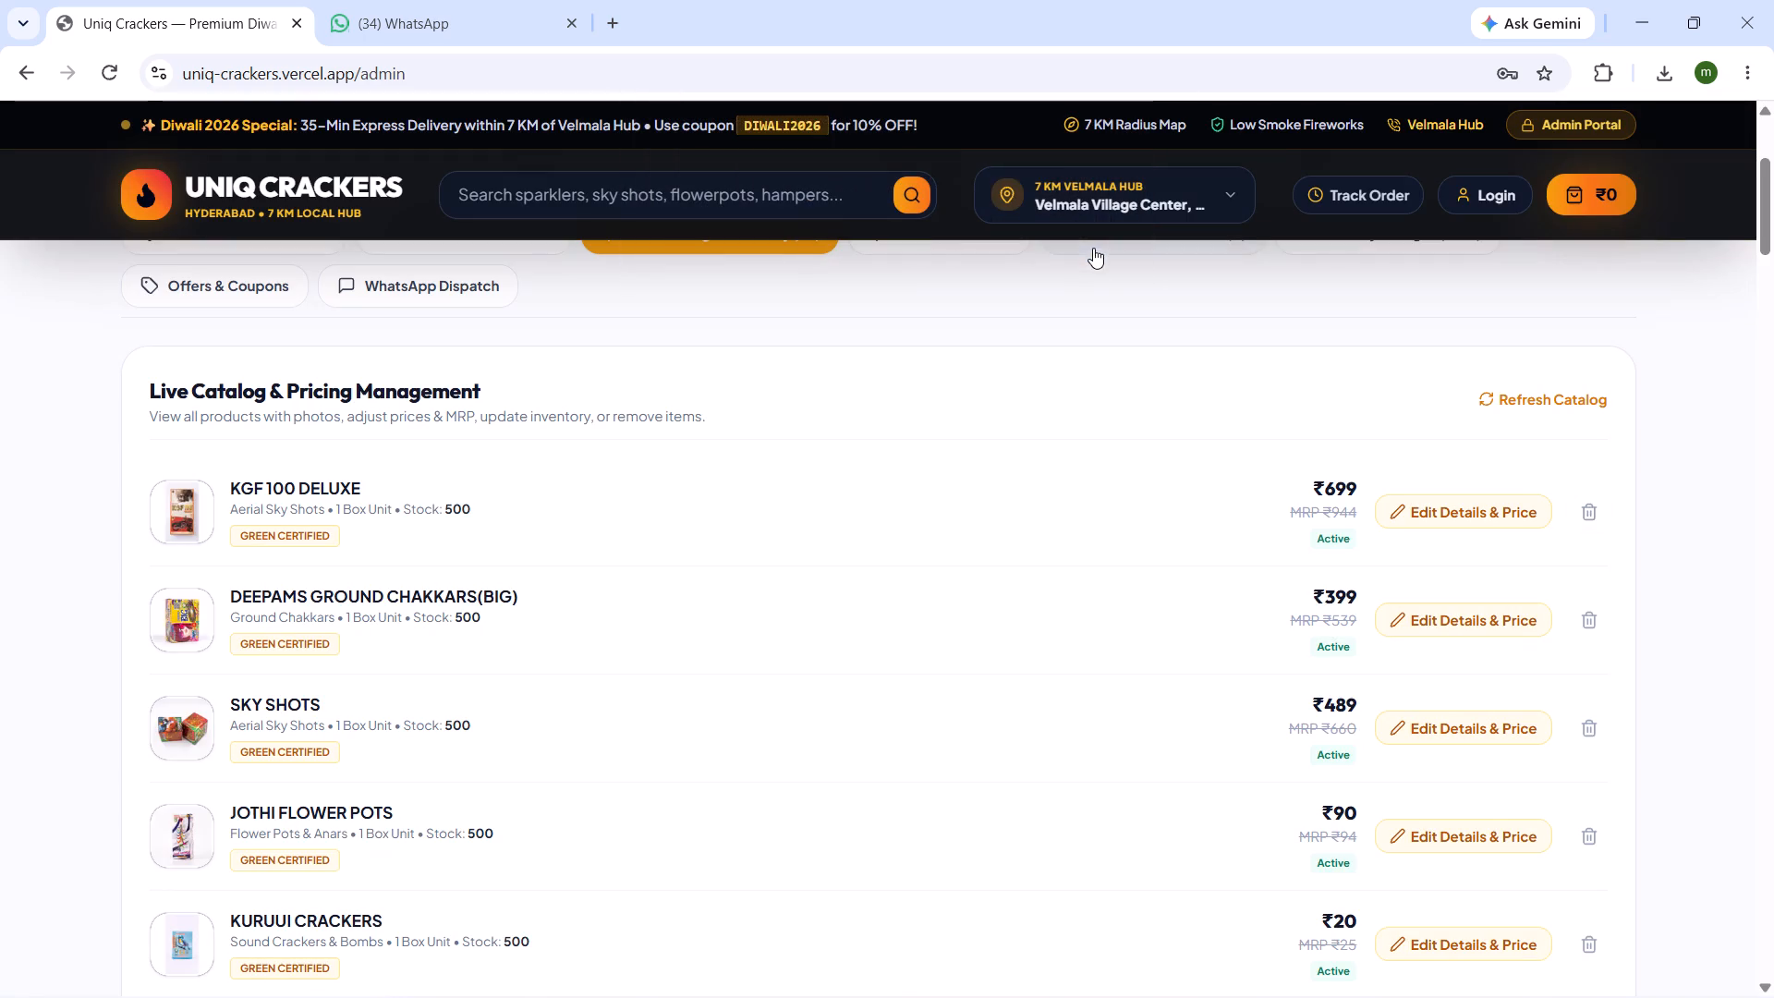
Remove the KGF 100 DELUXE product from the live catalogue.
scroll(1091, 605, "down", 3)
scroll(1091, 605, "up", 7)
scroll(1246, 471, "down", 1)
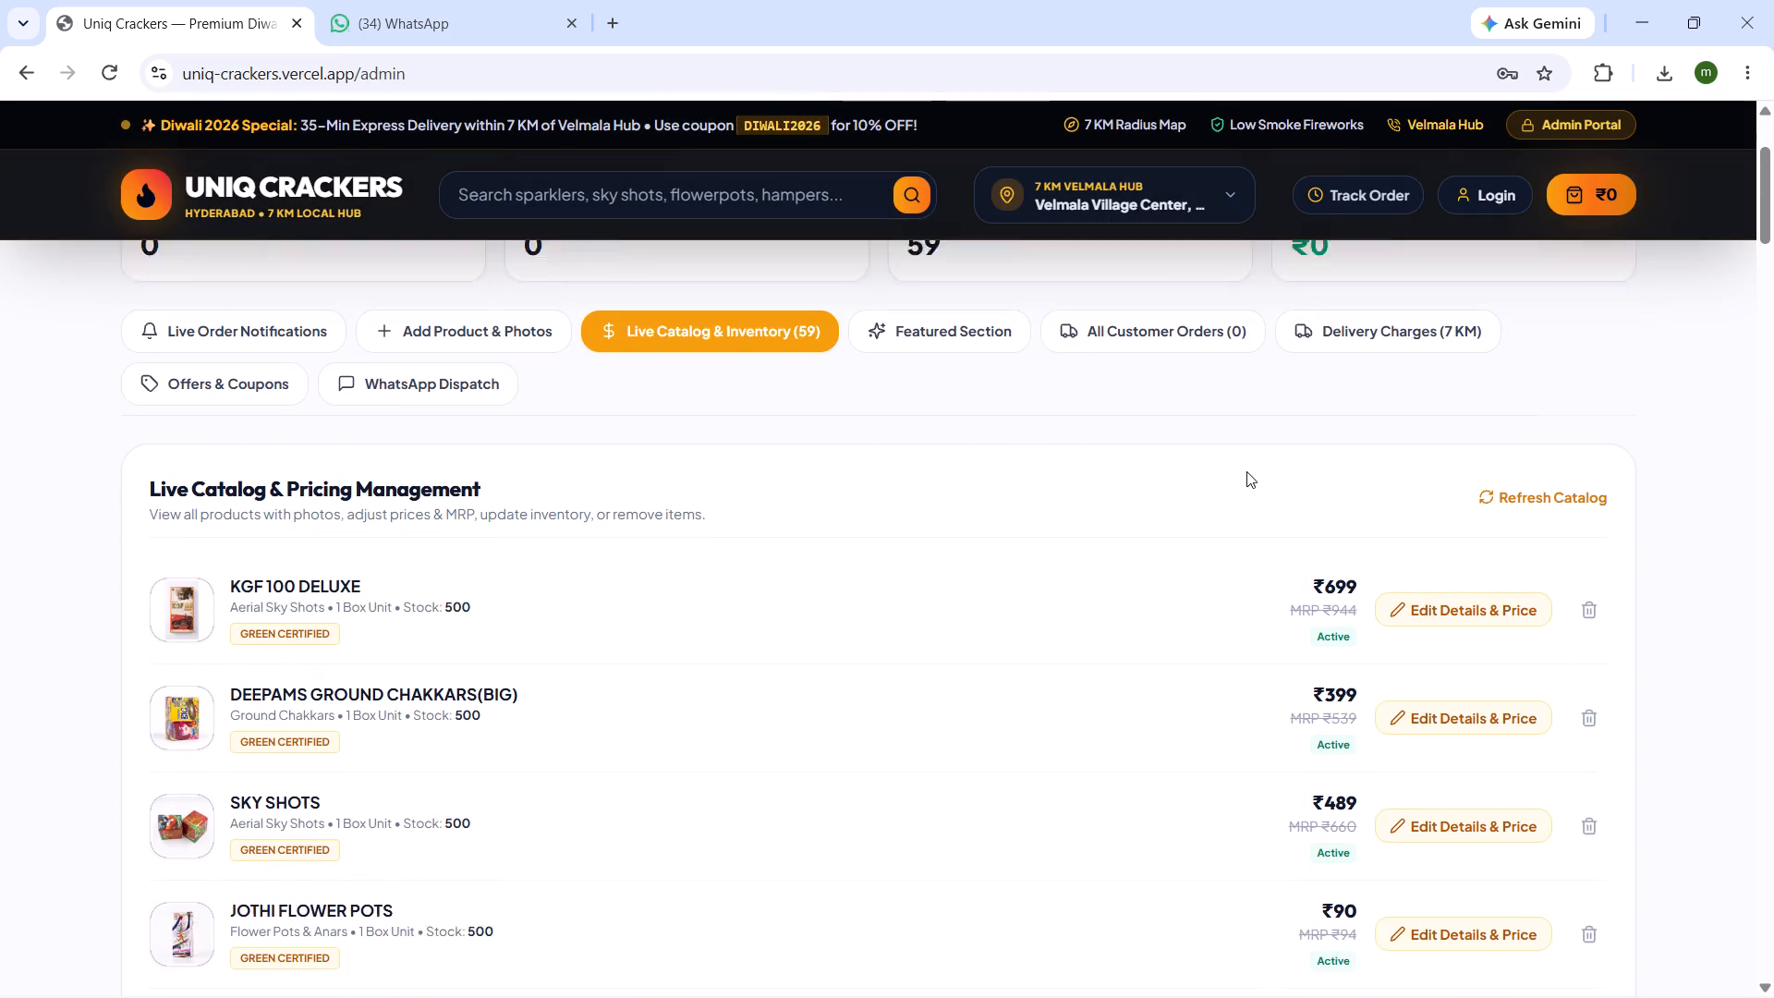
scroll(1246, 471, "down", 1)
left_click(1590, 596)
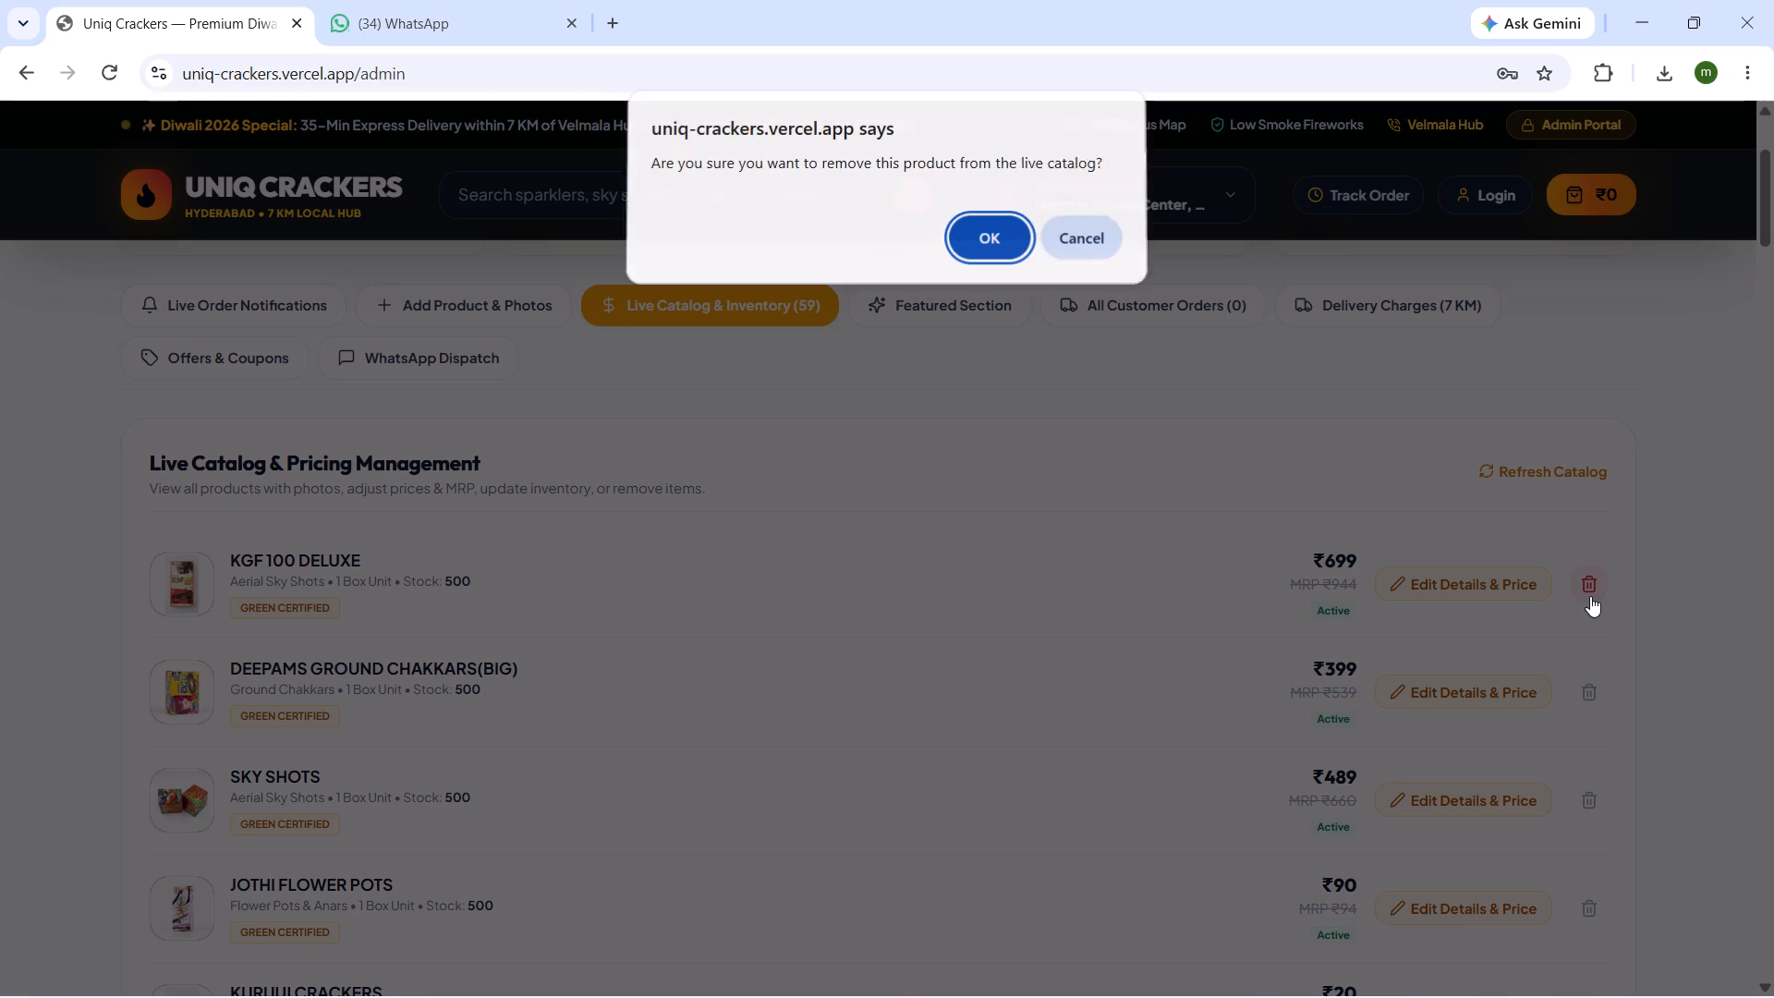
left_click(970, 264)
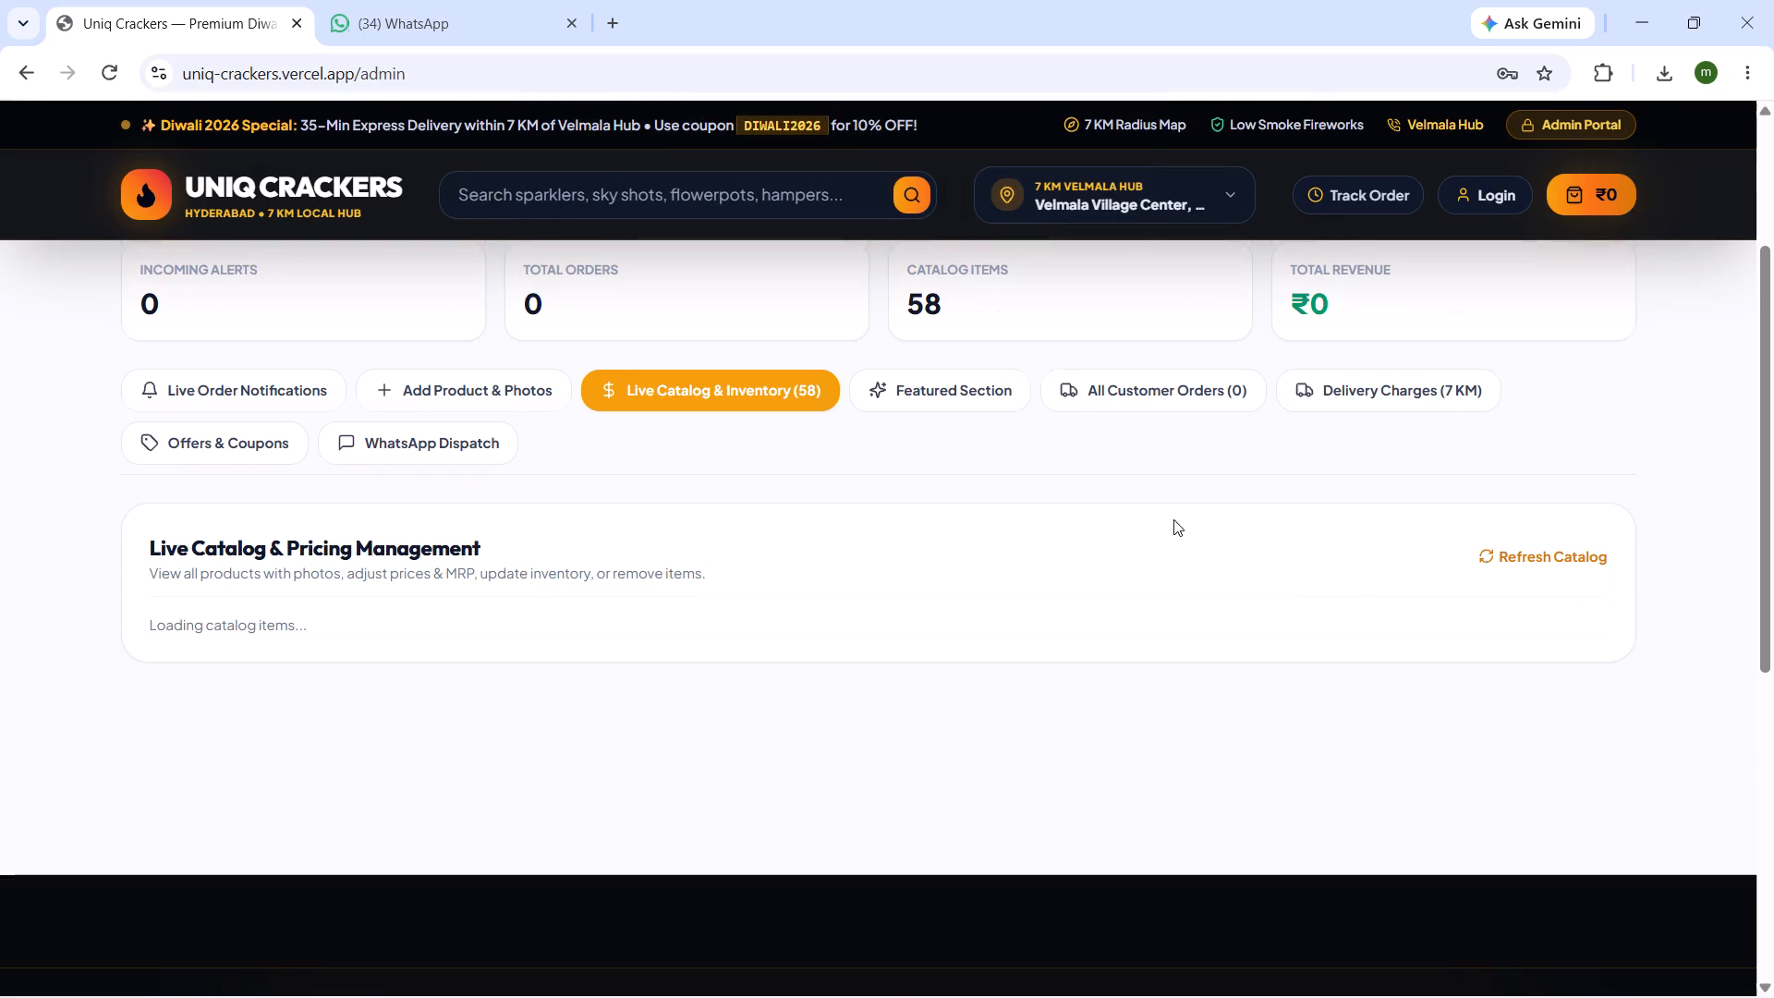
Start a new product entry and upload the KGF 100 Deluxe box photo from the Downloads folder.
left_click(426, 389)
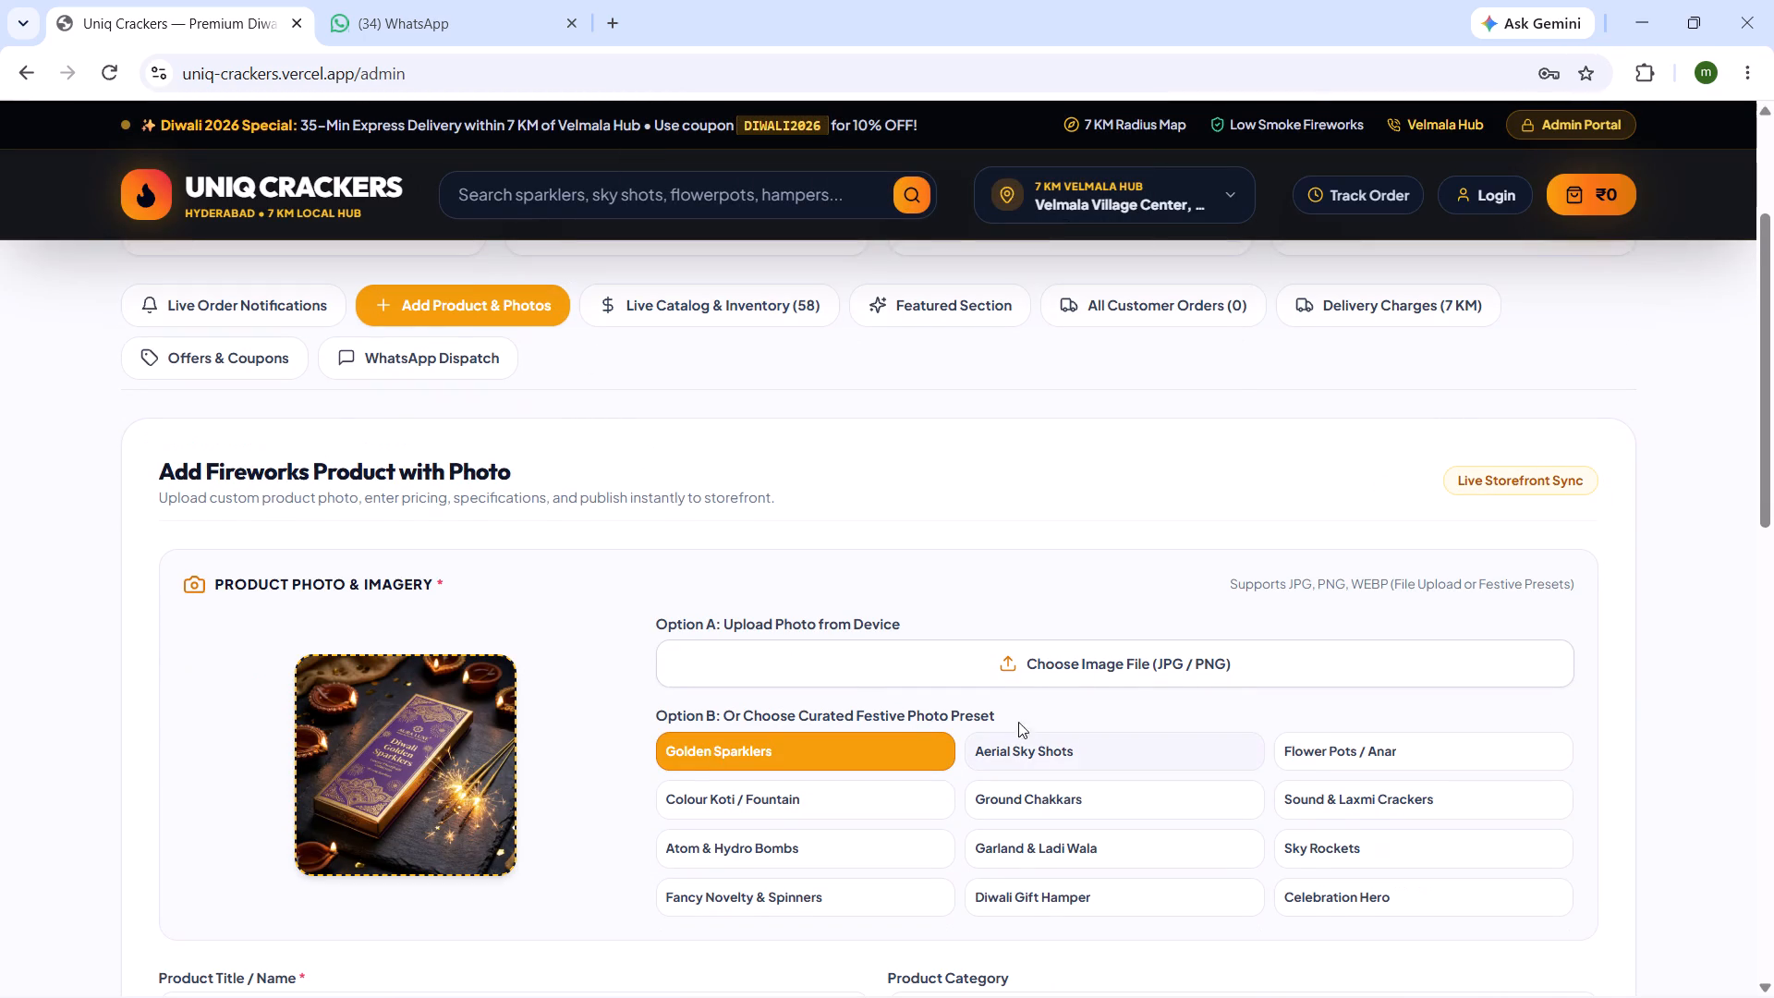
left_click(1048, 671)
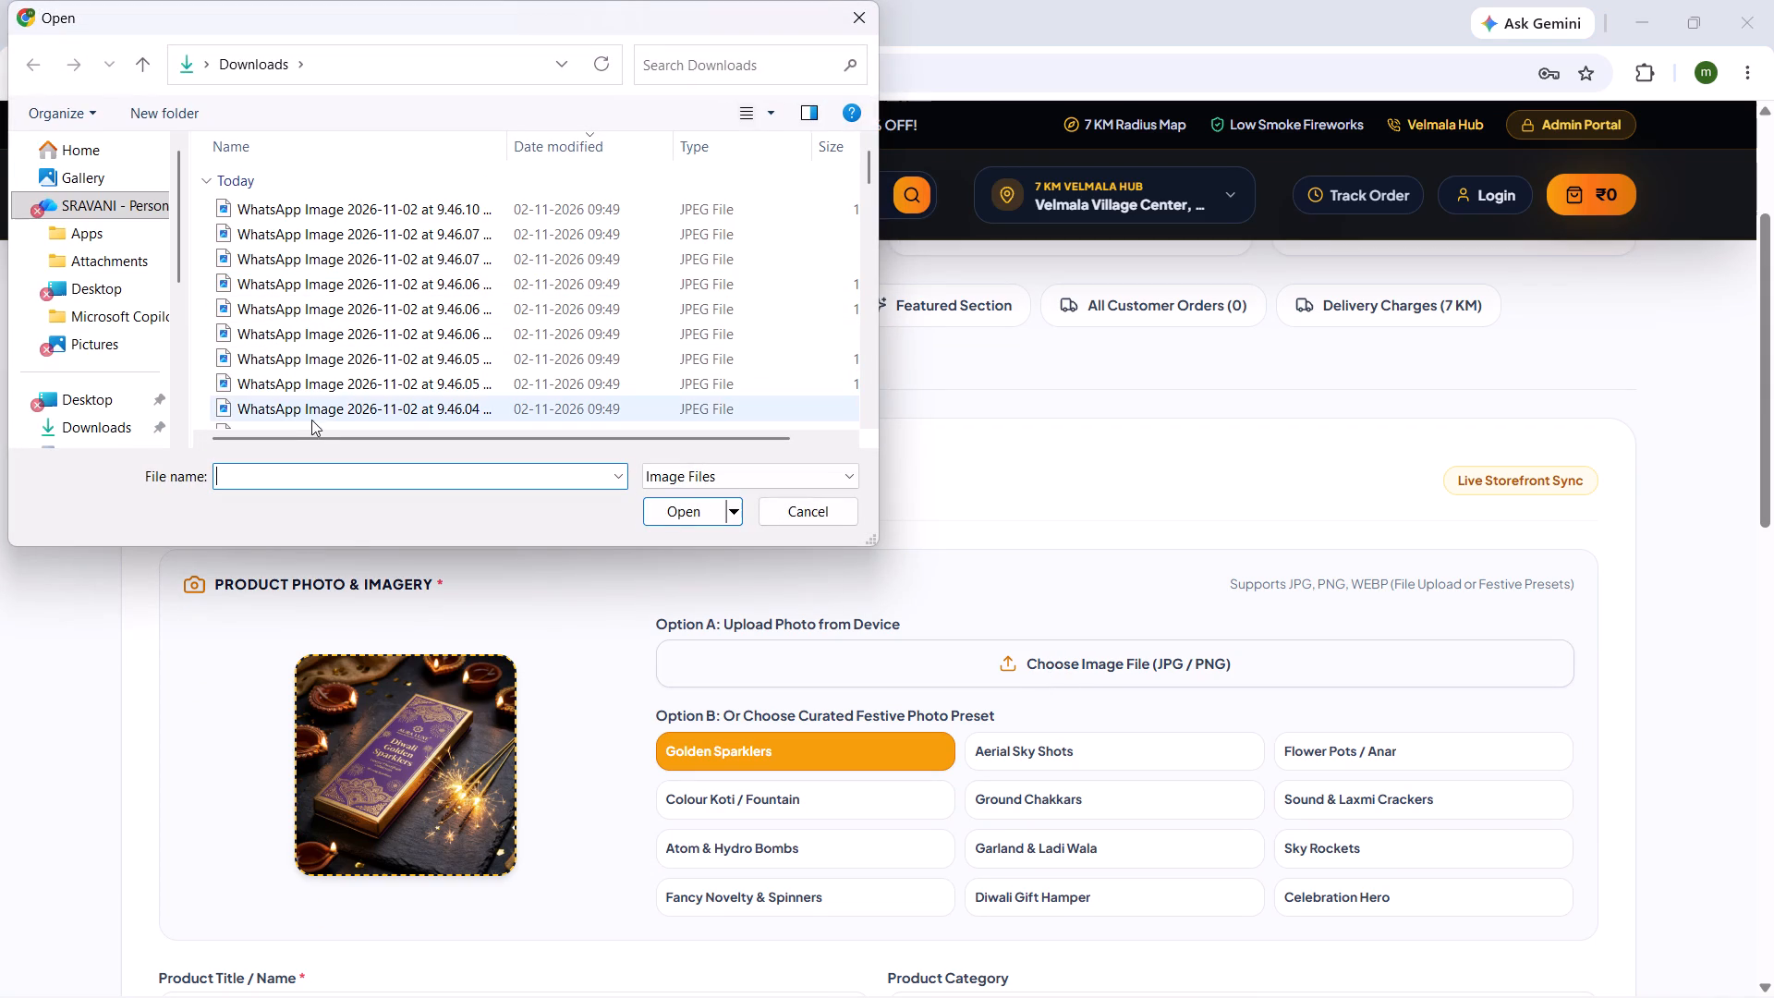
left_click(313, 413)
key("Down")
key("Down")
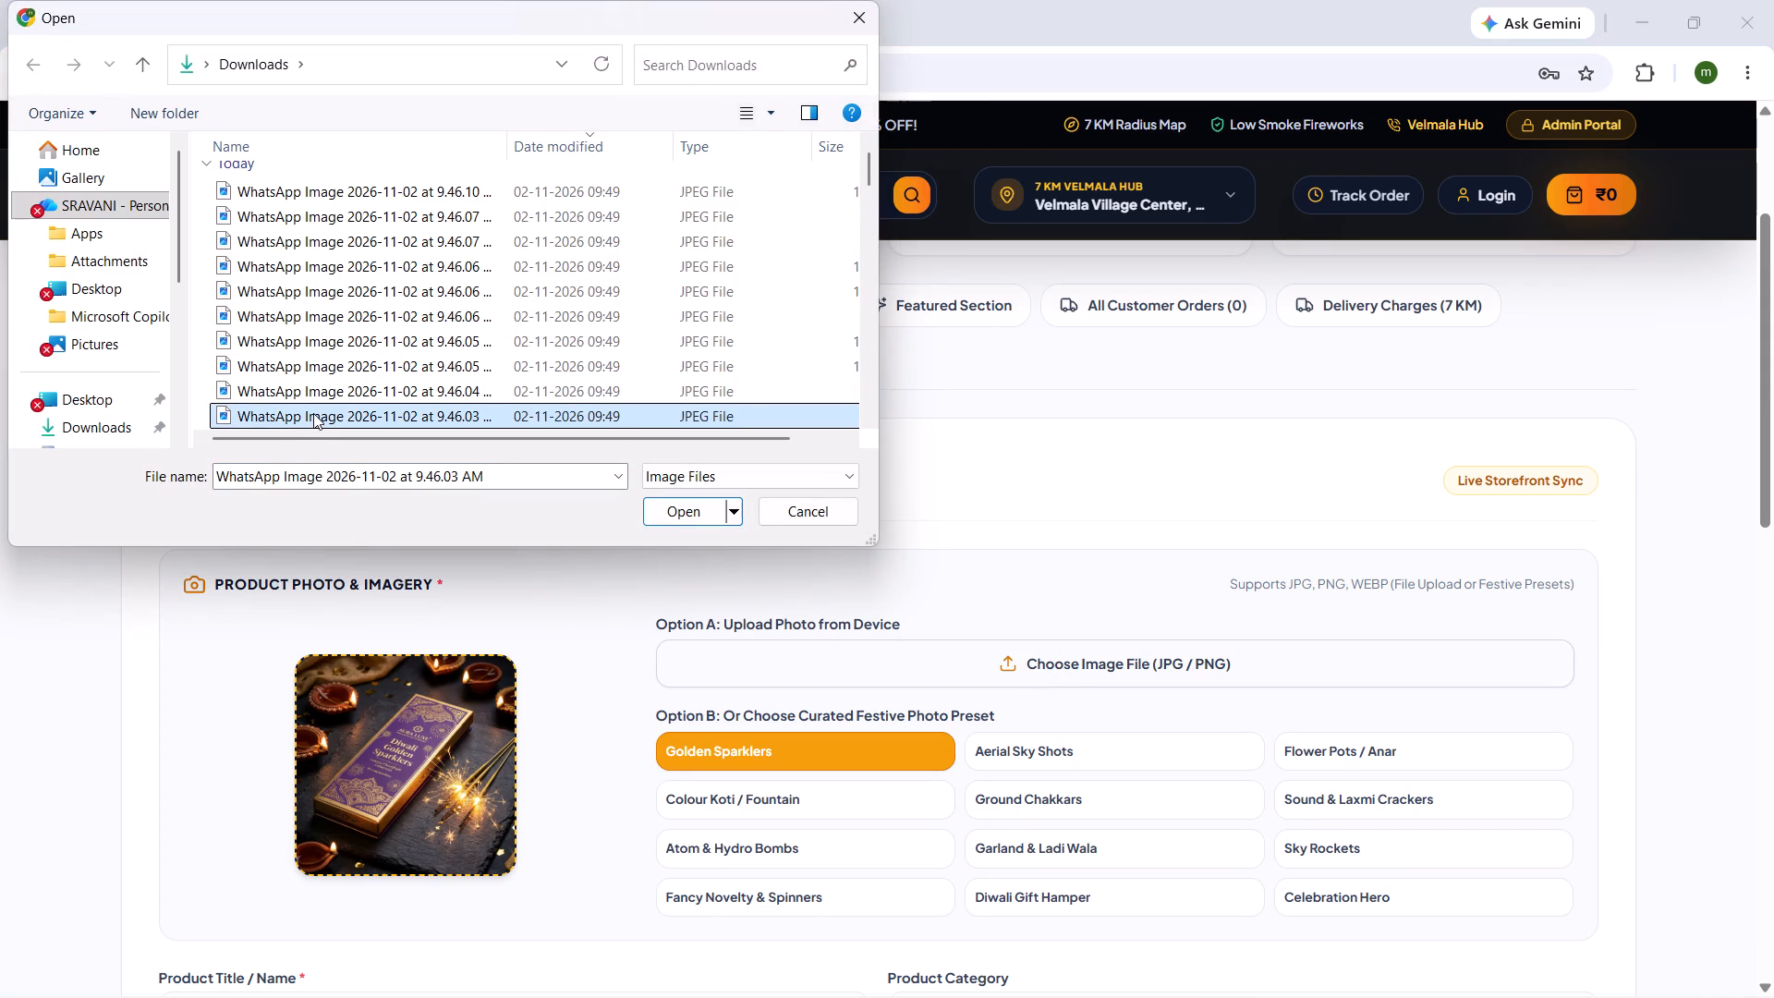
key("Down")
key("Down")
key("Down")
key("Return")
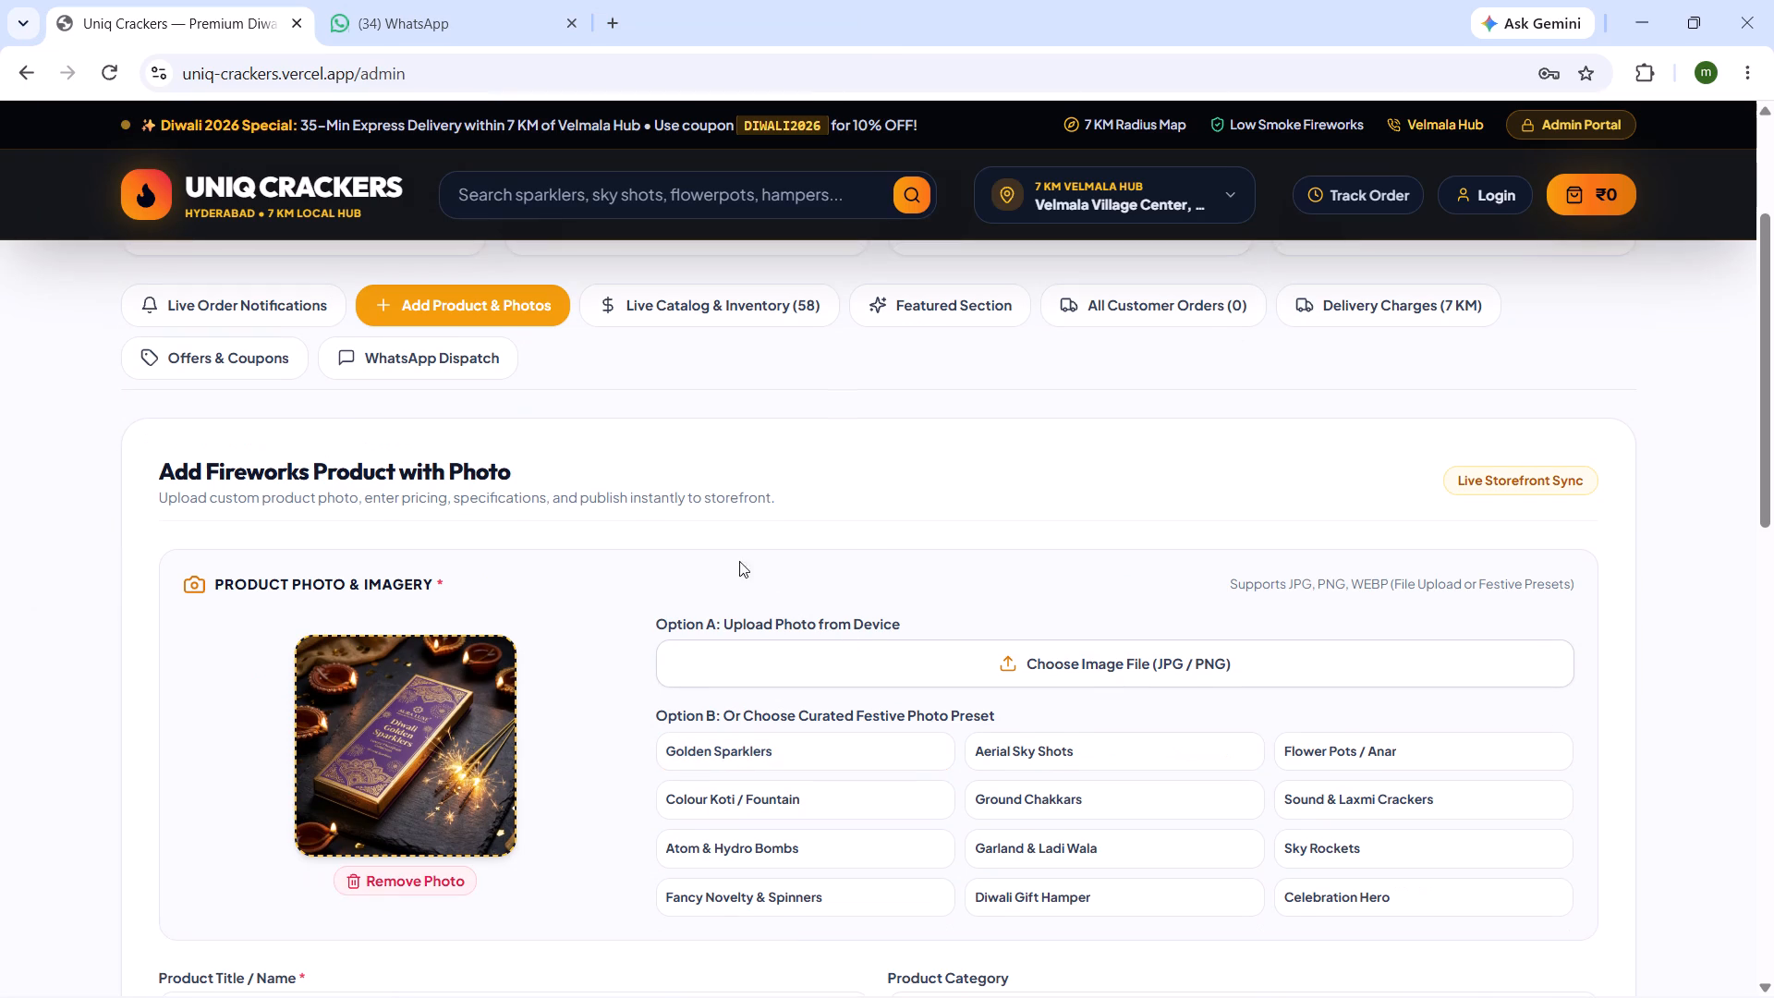
Set the product category to Fancy Novelties & Spinners for the new product with the KGF photo.
scroll(516, 566, "down", 2)
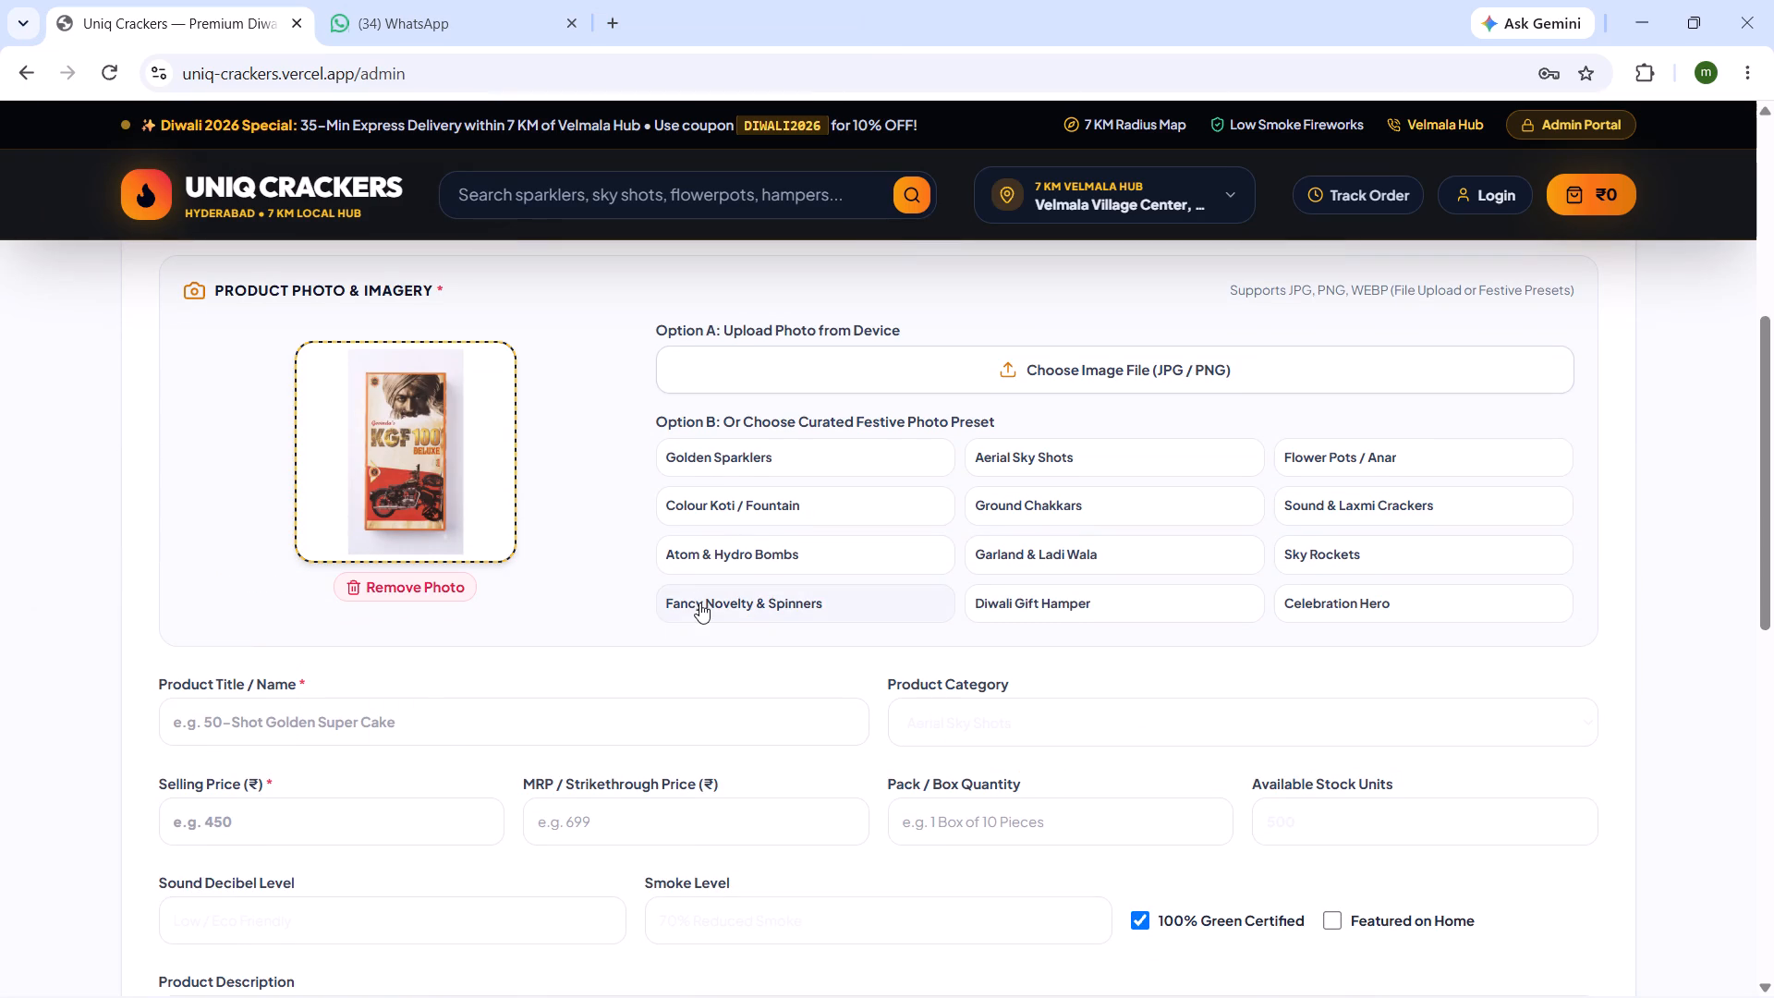
left_click(1192, 736)
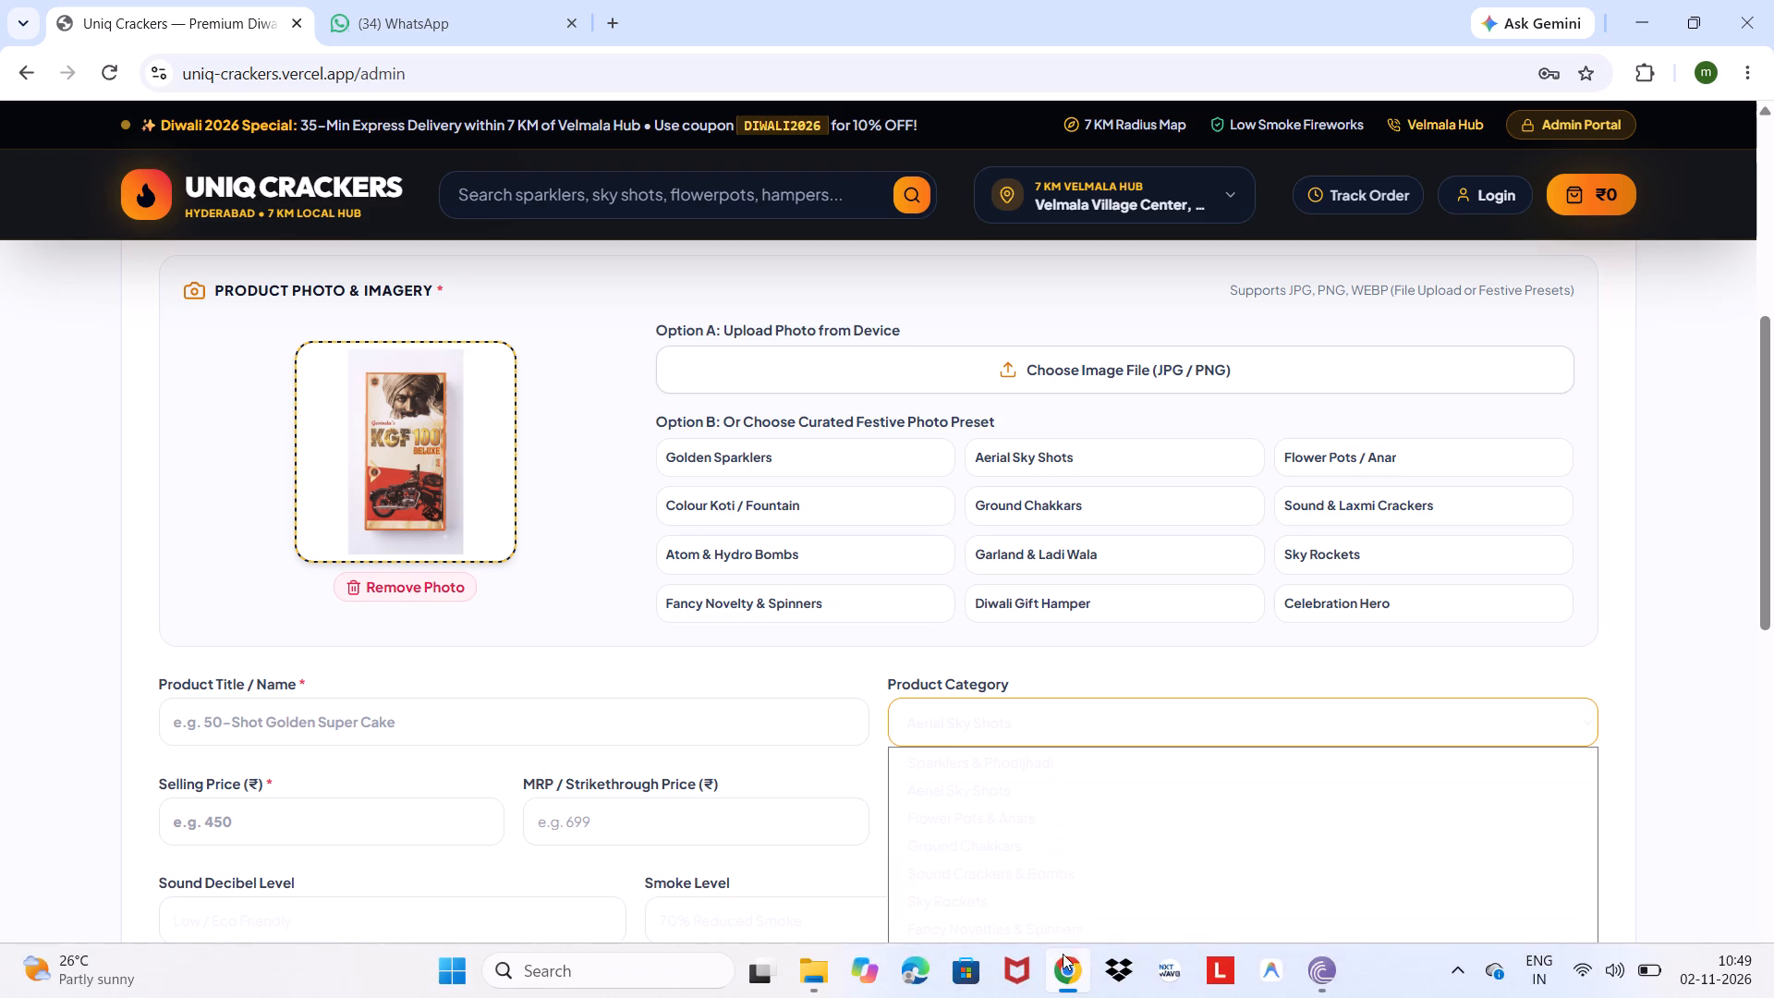
left_click(1061, 931)
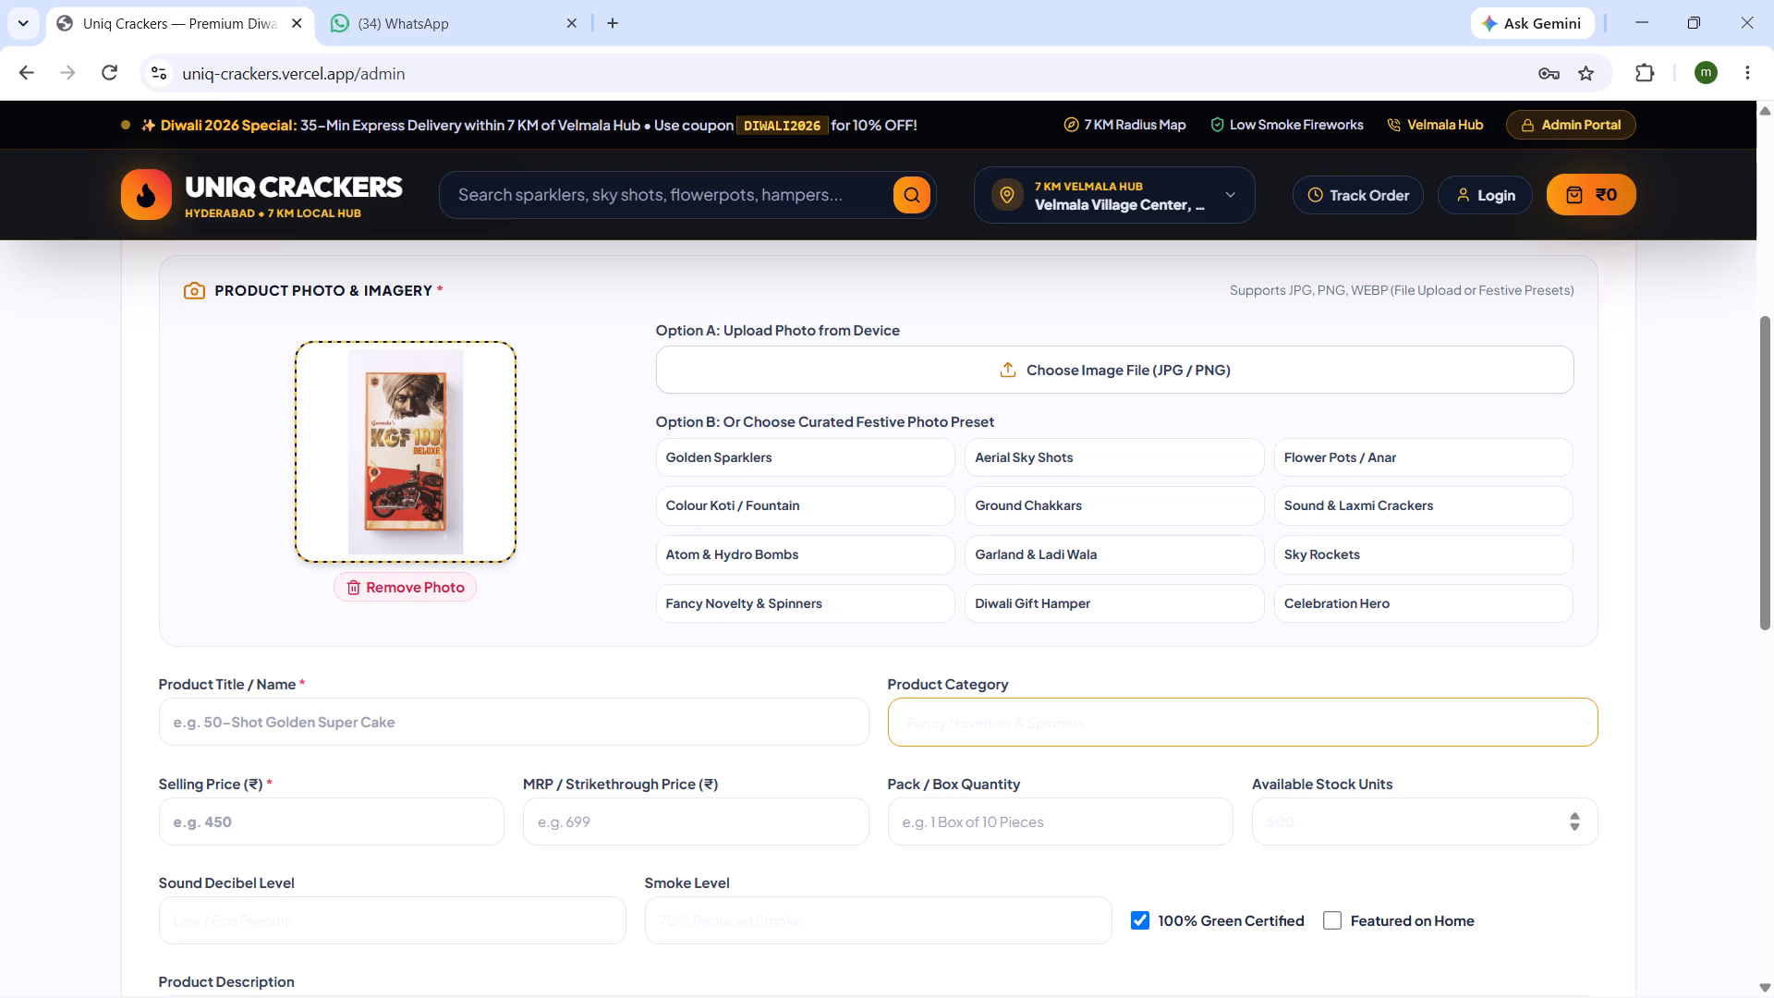
Enter KGF 100 as the start of the new product's title.
left_click(256, 706)
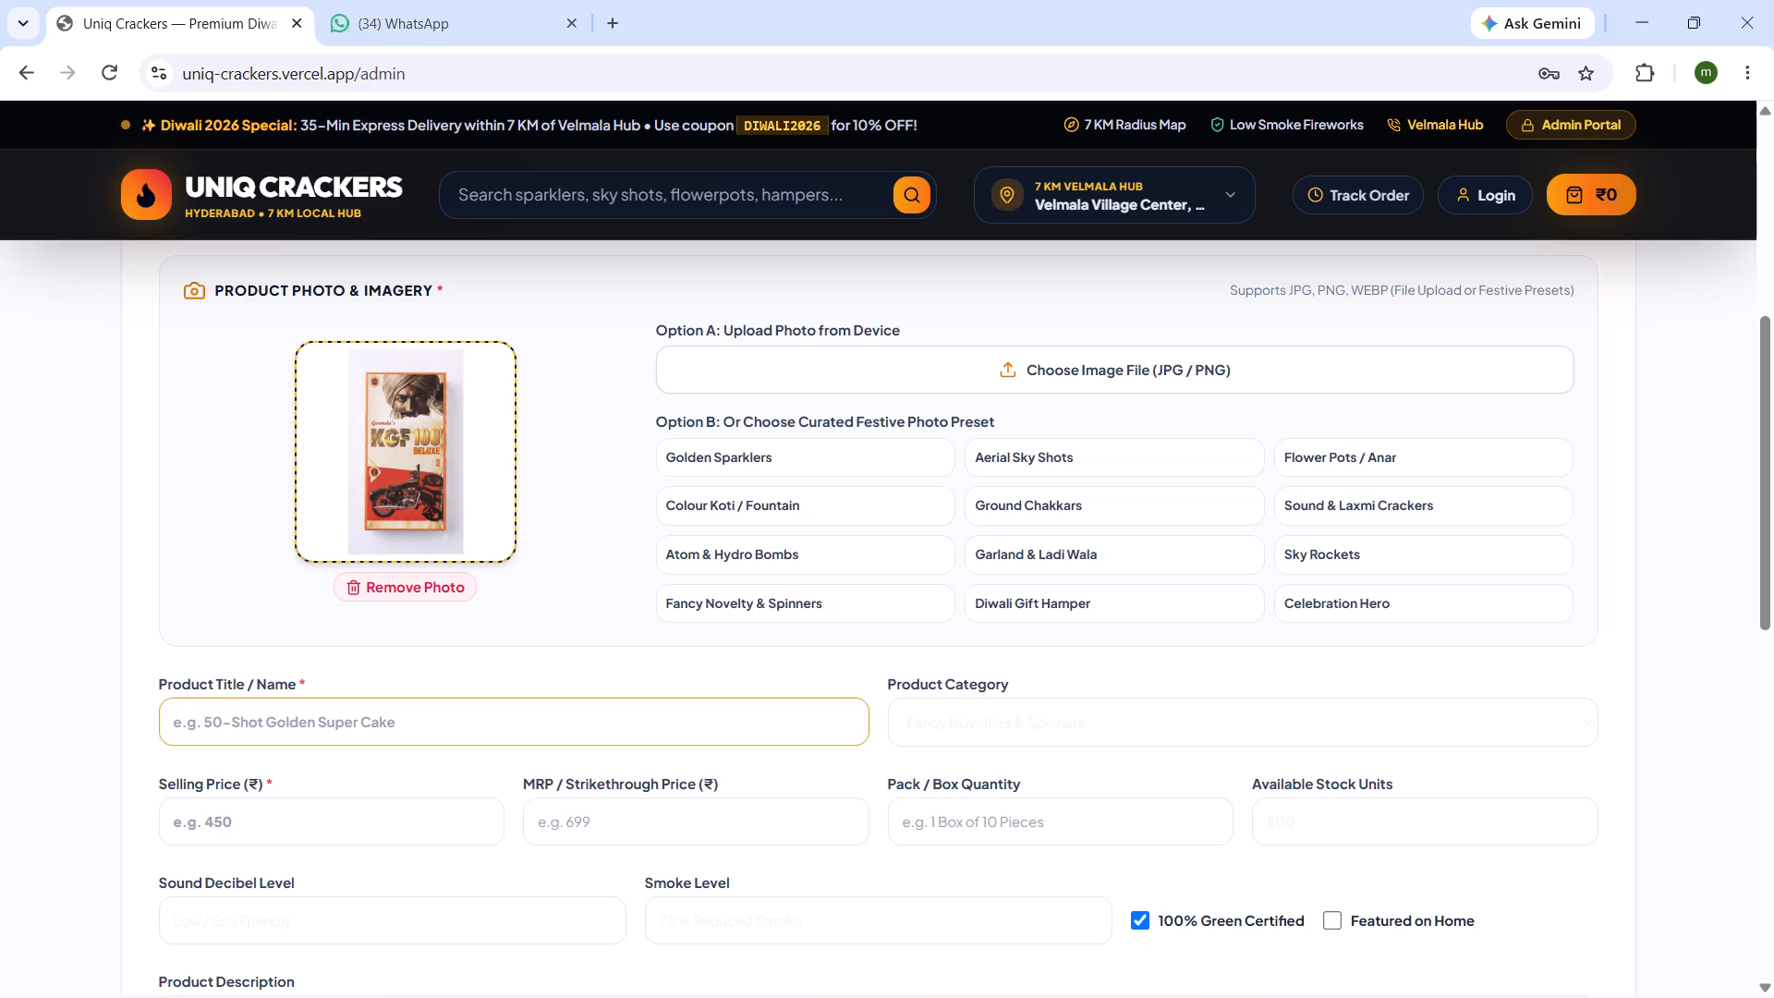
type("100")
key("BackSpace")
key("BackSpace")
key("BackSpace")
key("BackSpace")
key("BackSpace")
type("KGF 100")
Complete the new product's title so it reads KGF 100 DELUXE.
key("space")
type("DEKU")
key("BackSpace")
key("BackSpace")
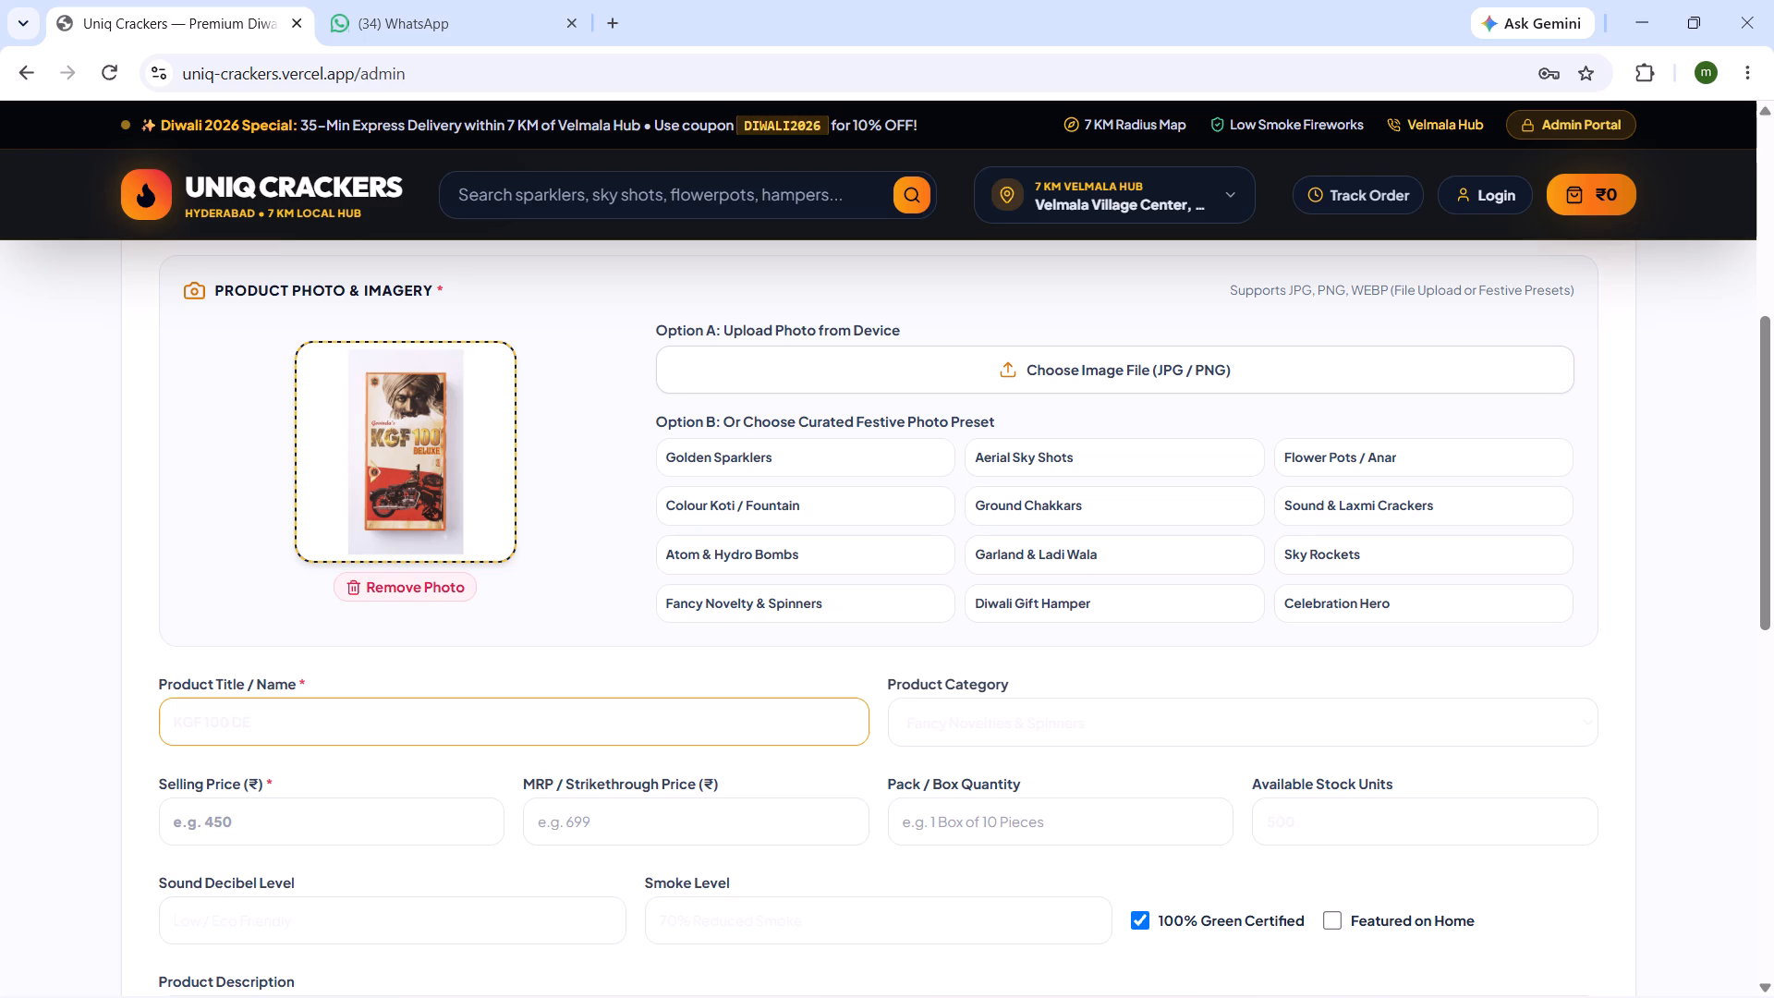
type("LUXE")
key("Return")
Set the selling price of KGF 100 DELUXE to ₹5499 and submit the new product to the catalogue.
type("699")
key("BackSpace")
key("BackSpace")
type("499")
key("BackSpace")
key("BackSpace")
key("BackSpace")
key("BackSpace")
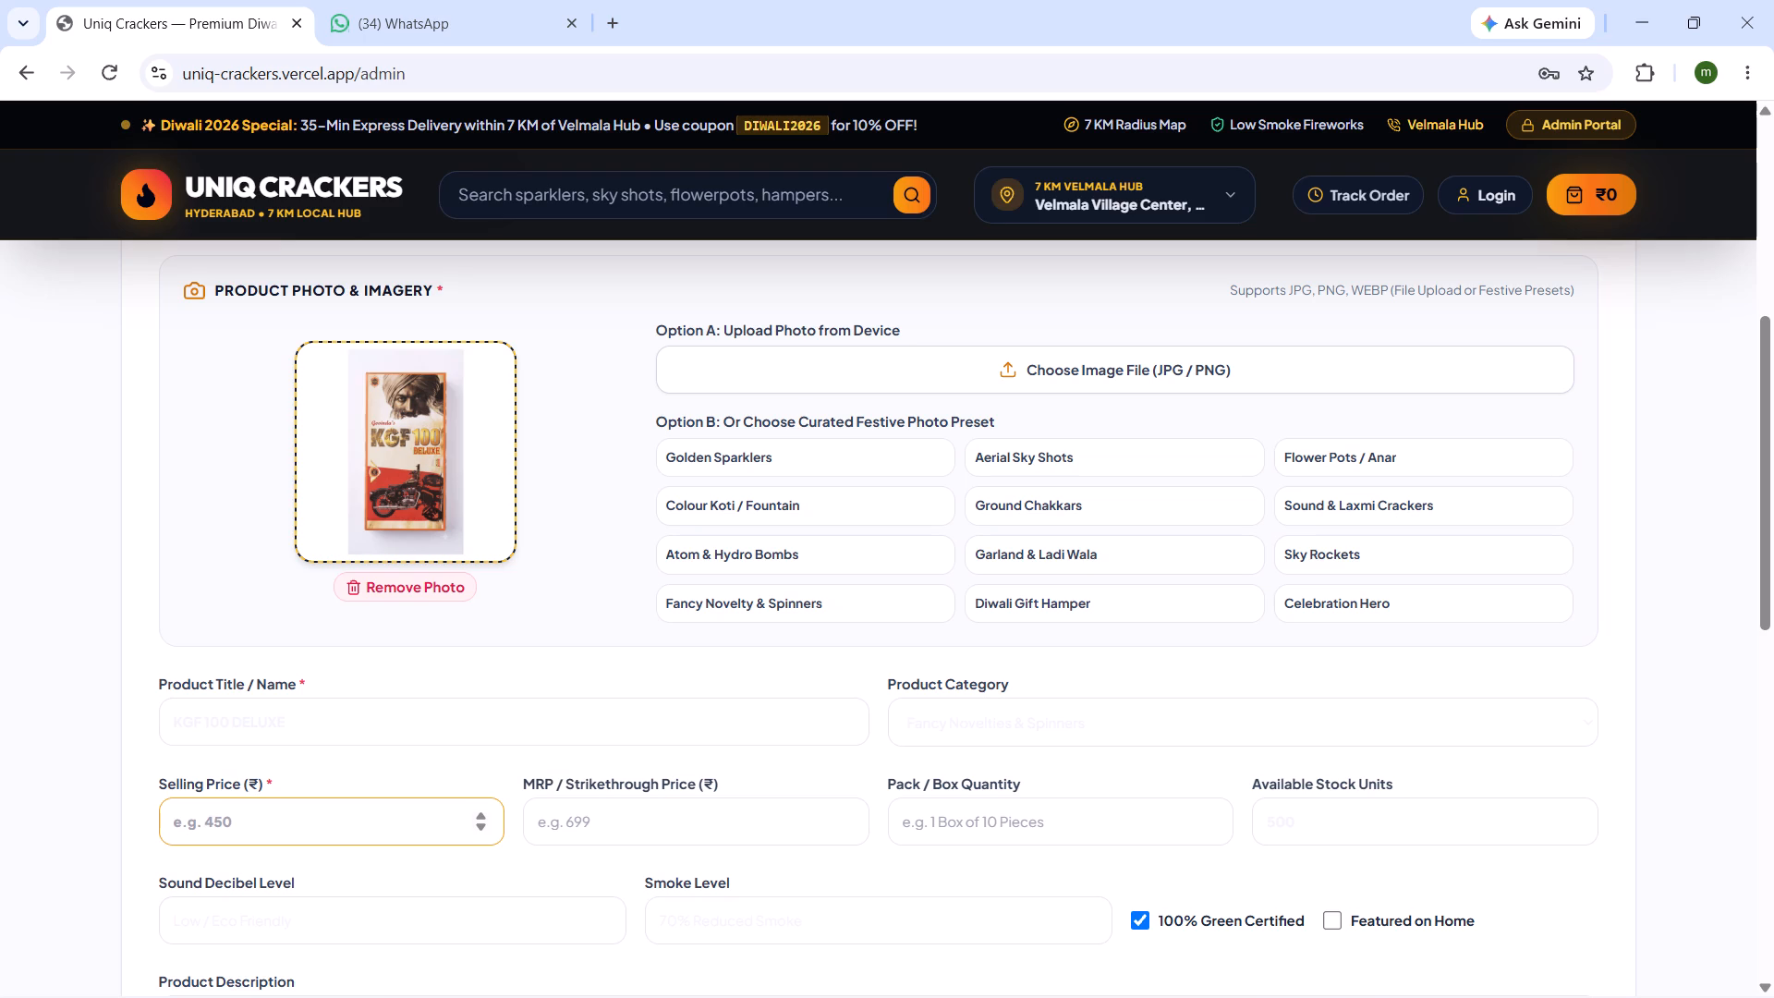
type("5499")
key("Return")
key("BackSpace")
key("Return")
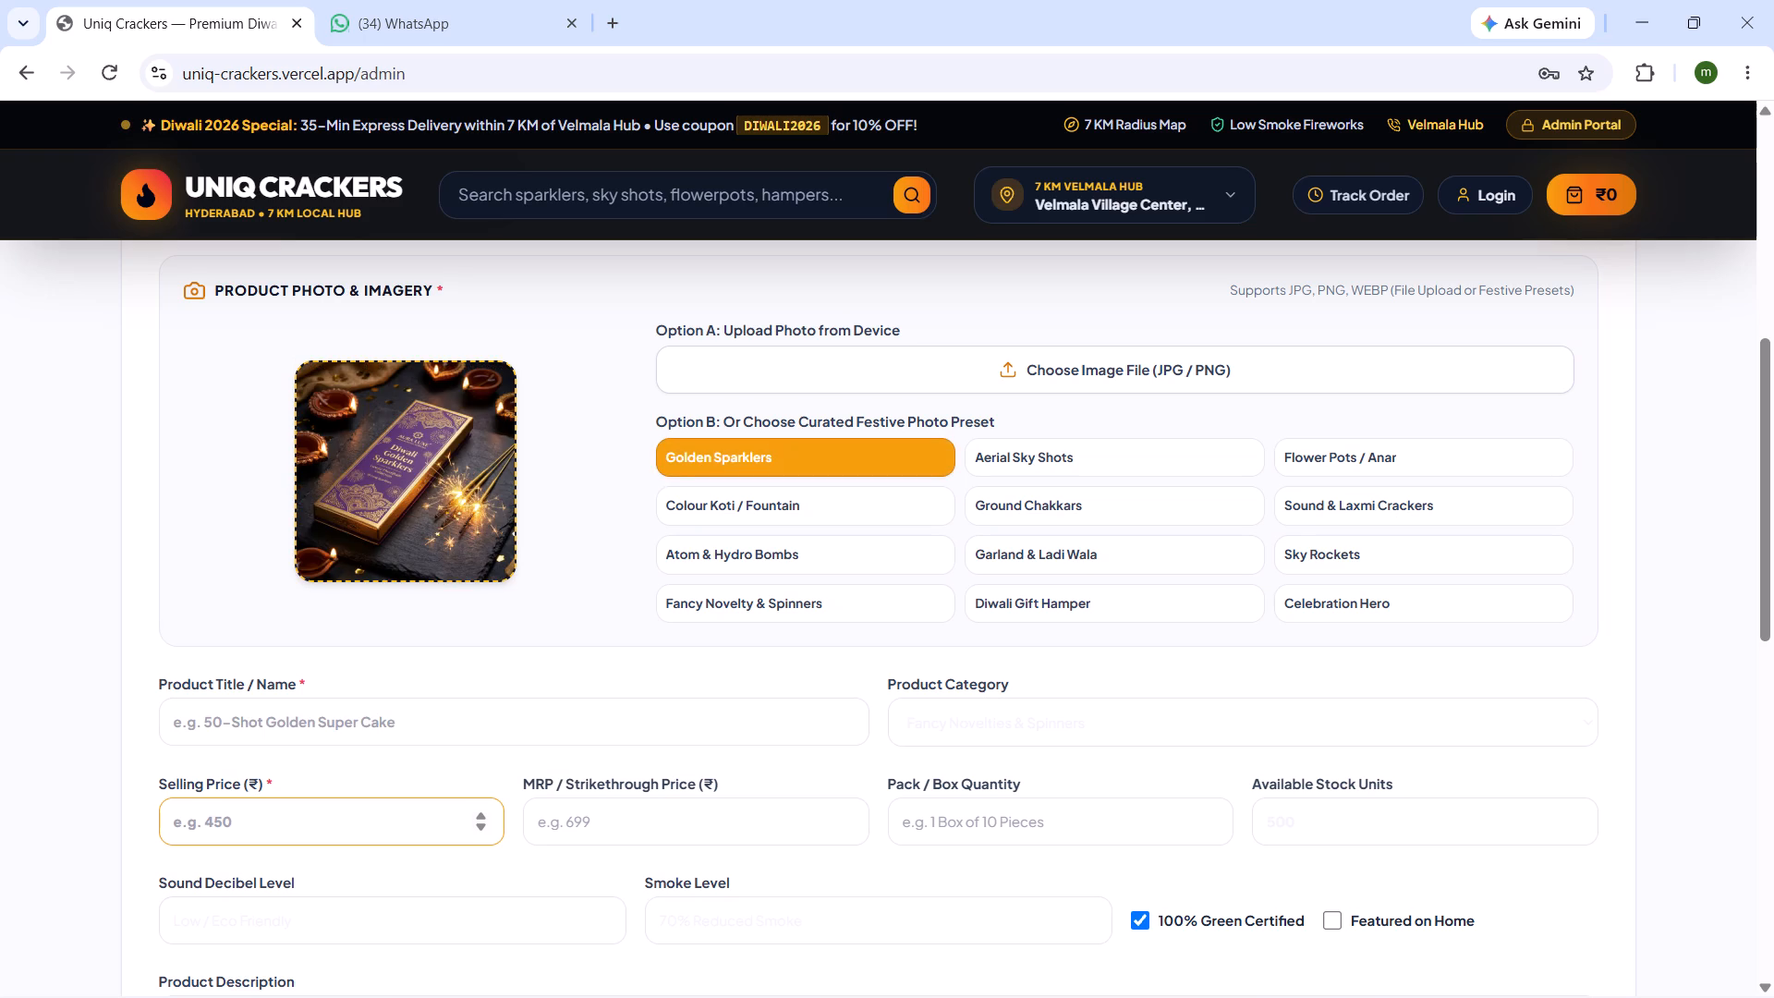
scroll(508, 423, "up", 1)
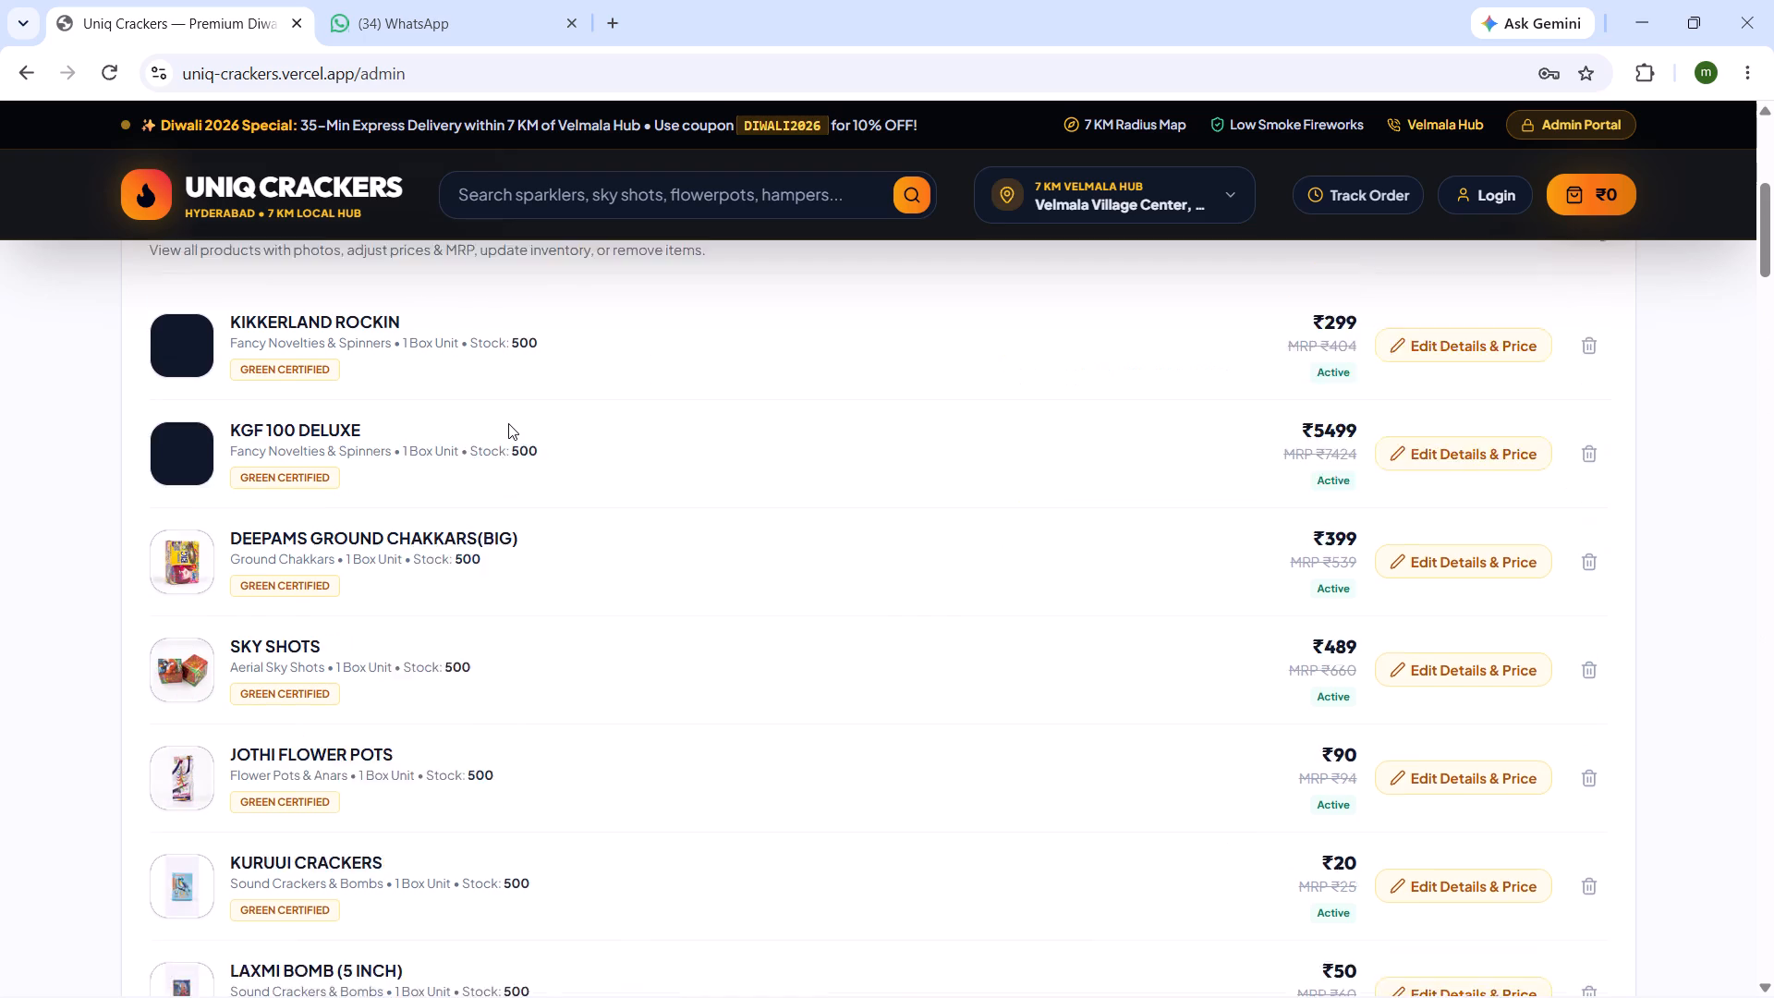
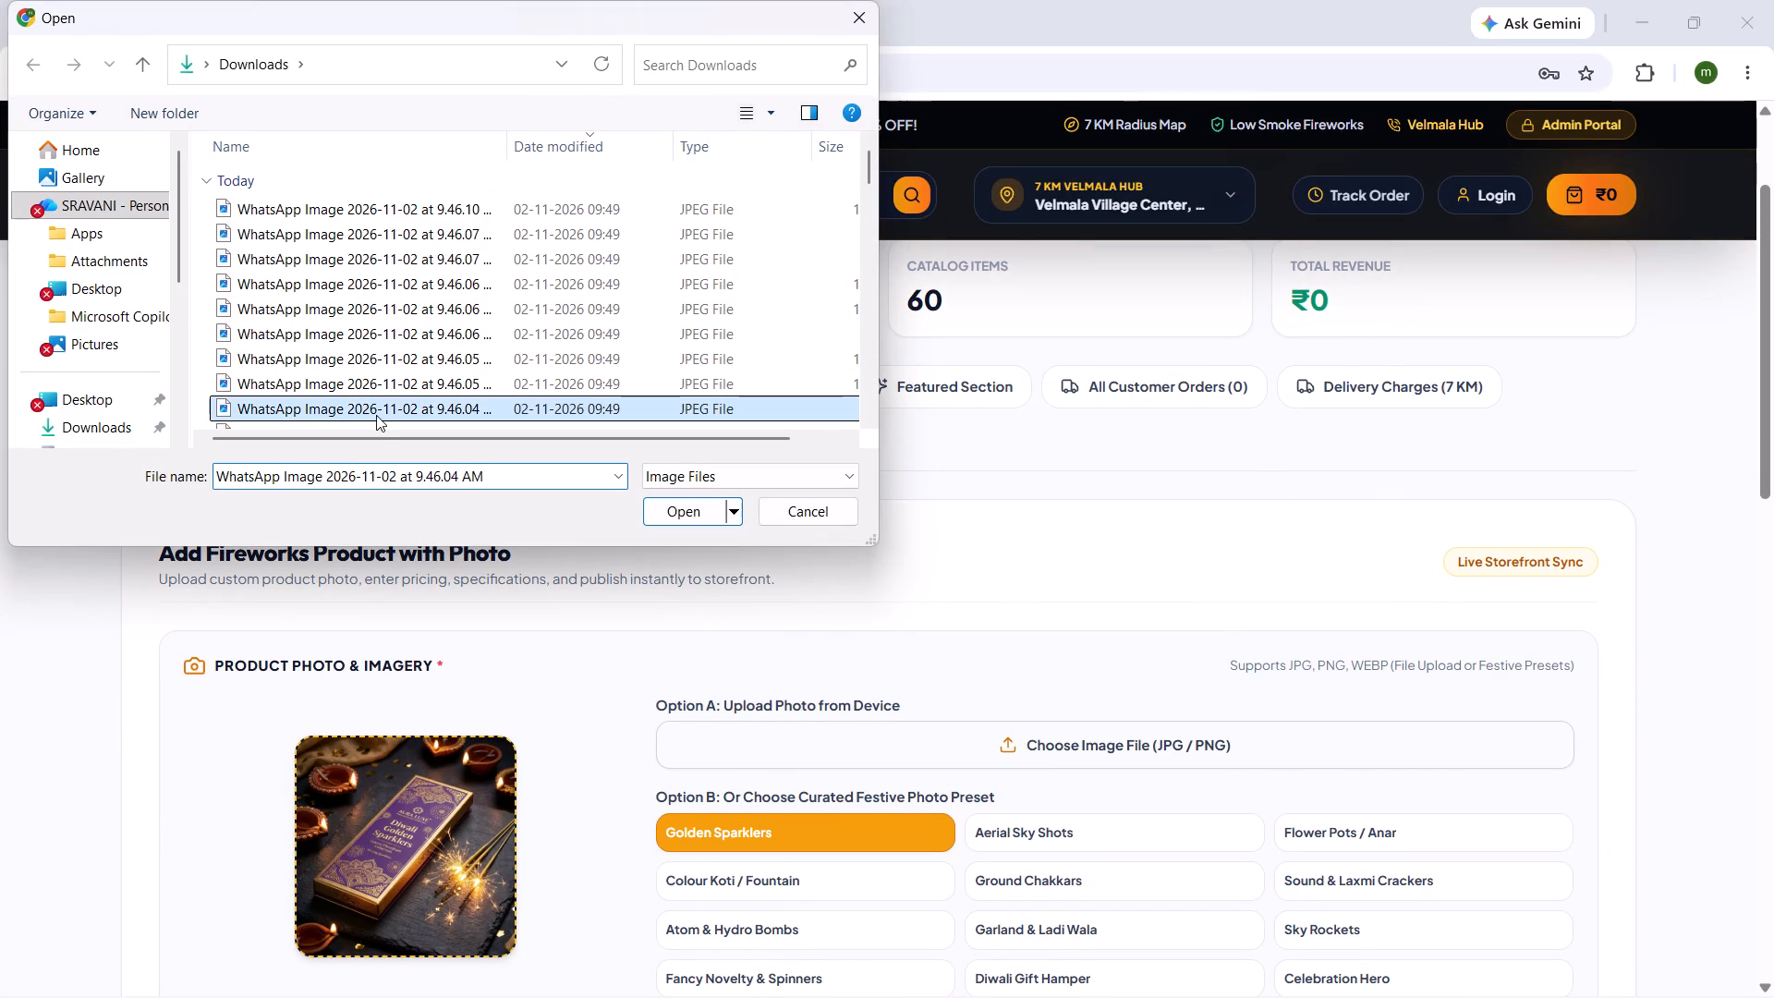
Upload the image listed directly after "WhatsApp Image 2026-11-02 at 9.46.01 AM (1)" in Downloads as the new product's photo.
key("Down")
key("Down")
key("Down")
key("Down")
key("Down")
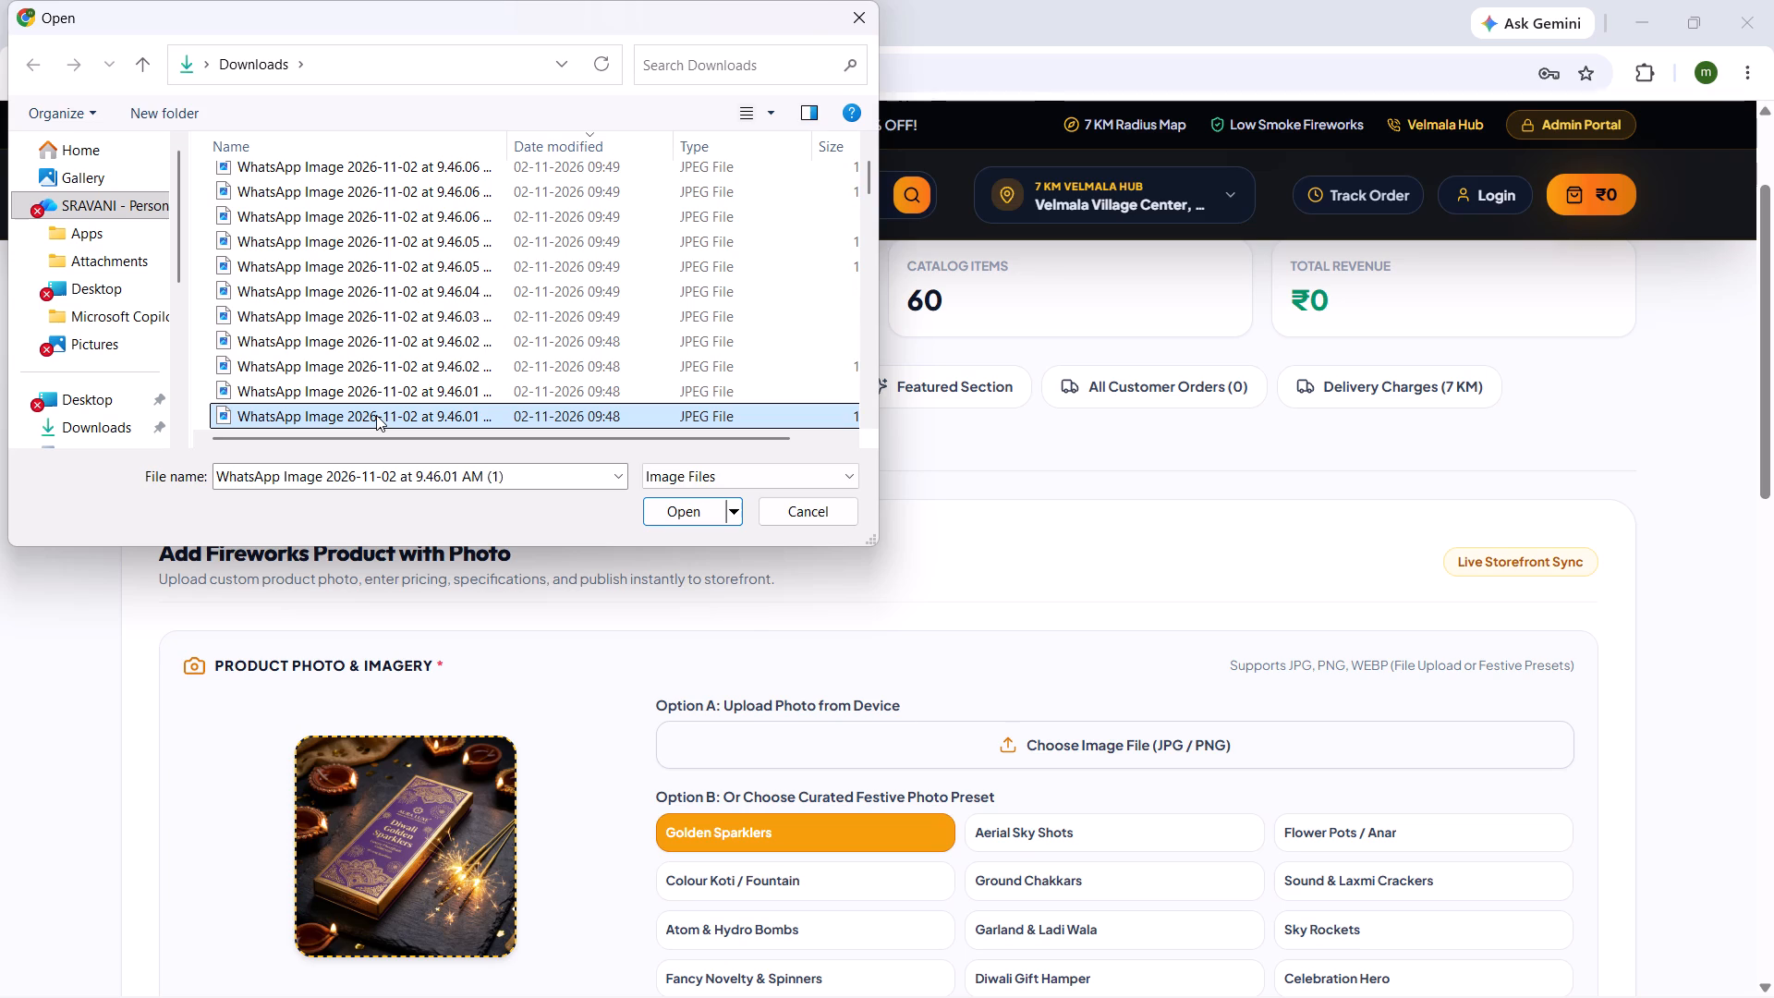
key("Down")
key("Return")
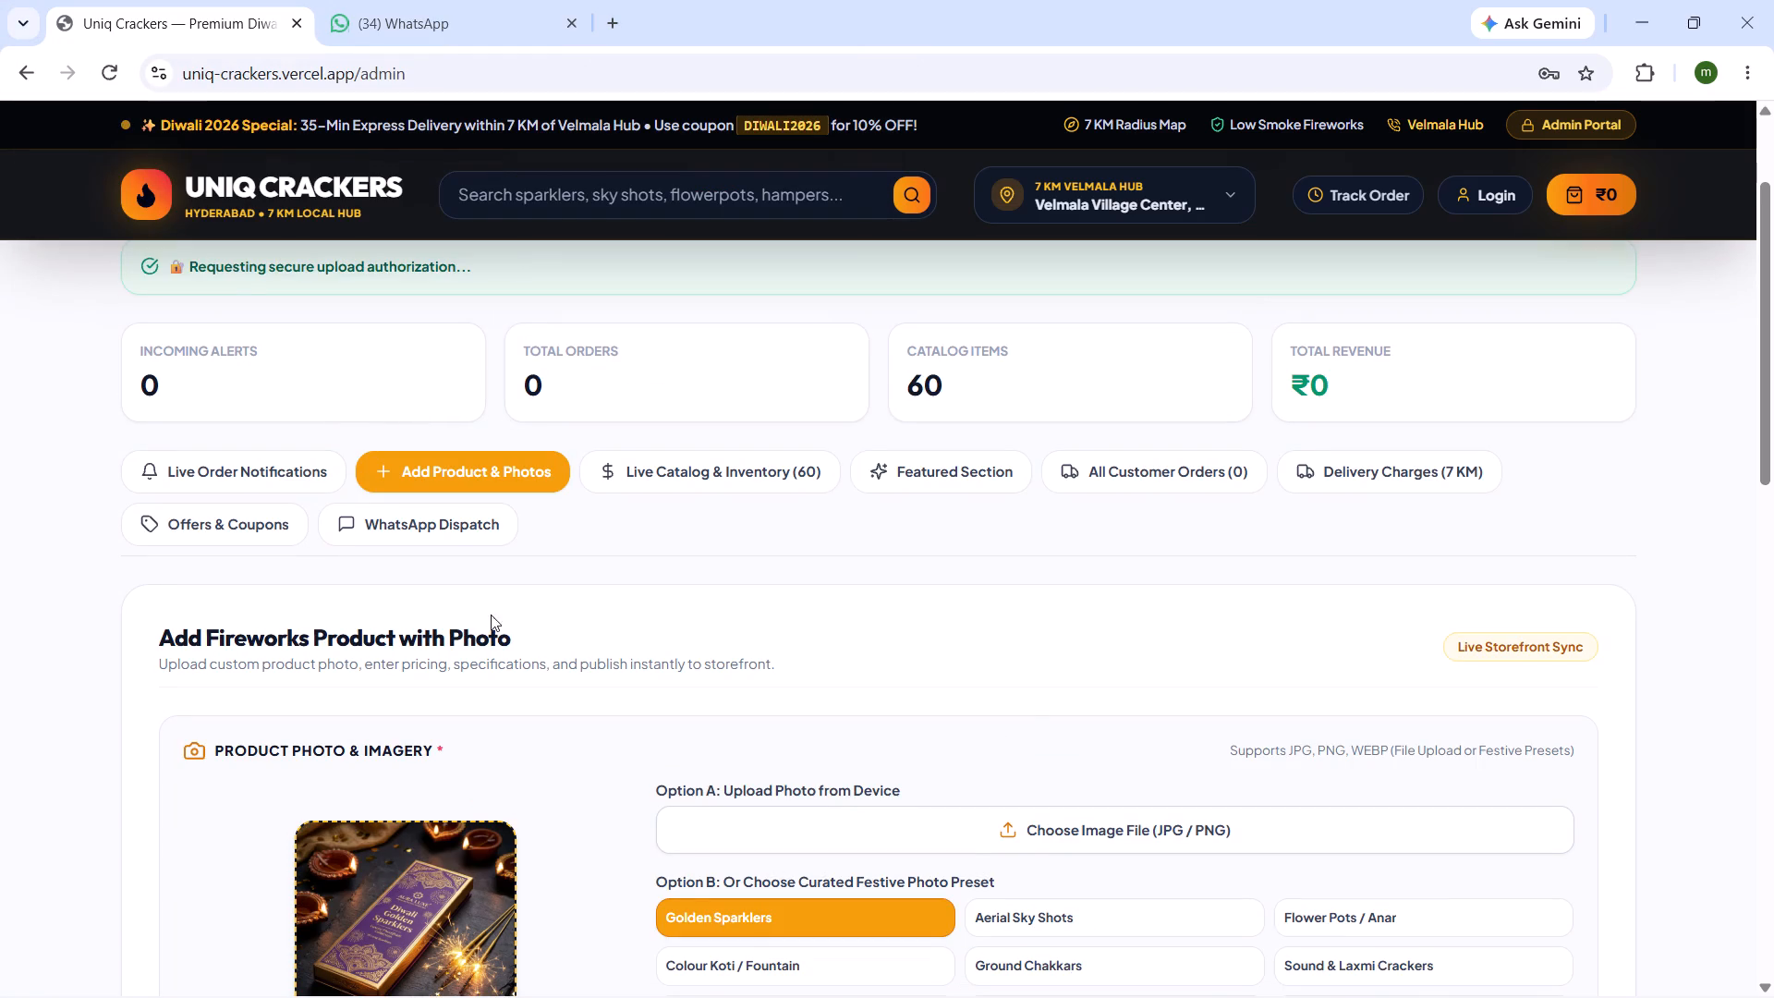
Set the category of the new product with the uploaded red box photo to Aerial Sky Shots.
scroll(491, 634, "down", 2)
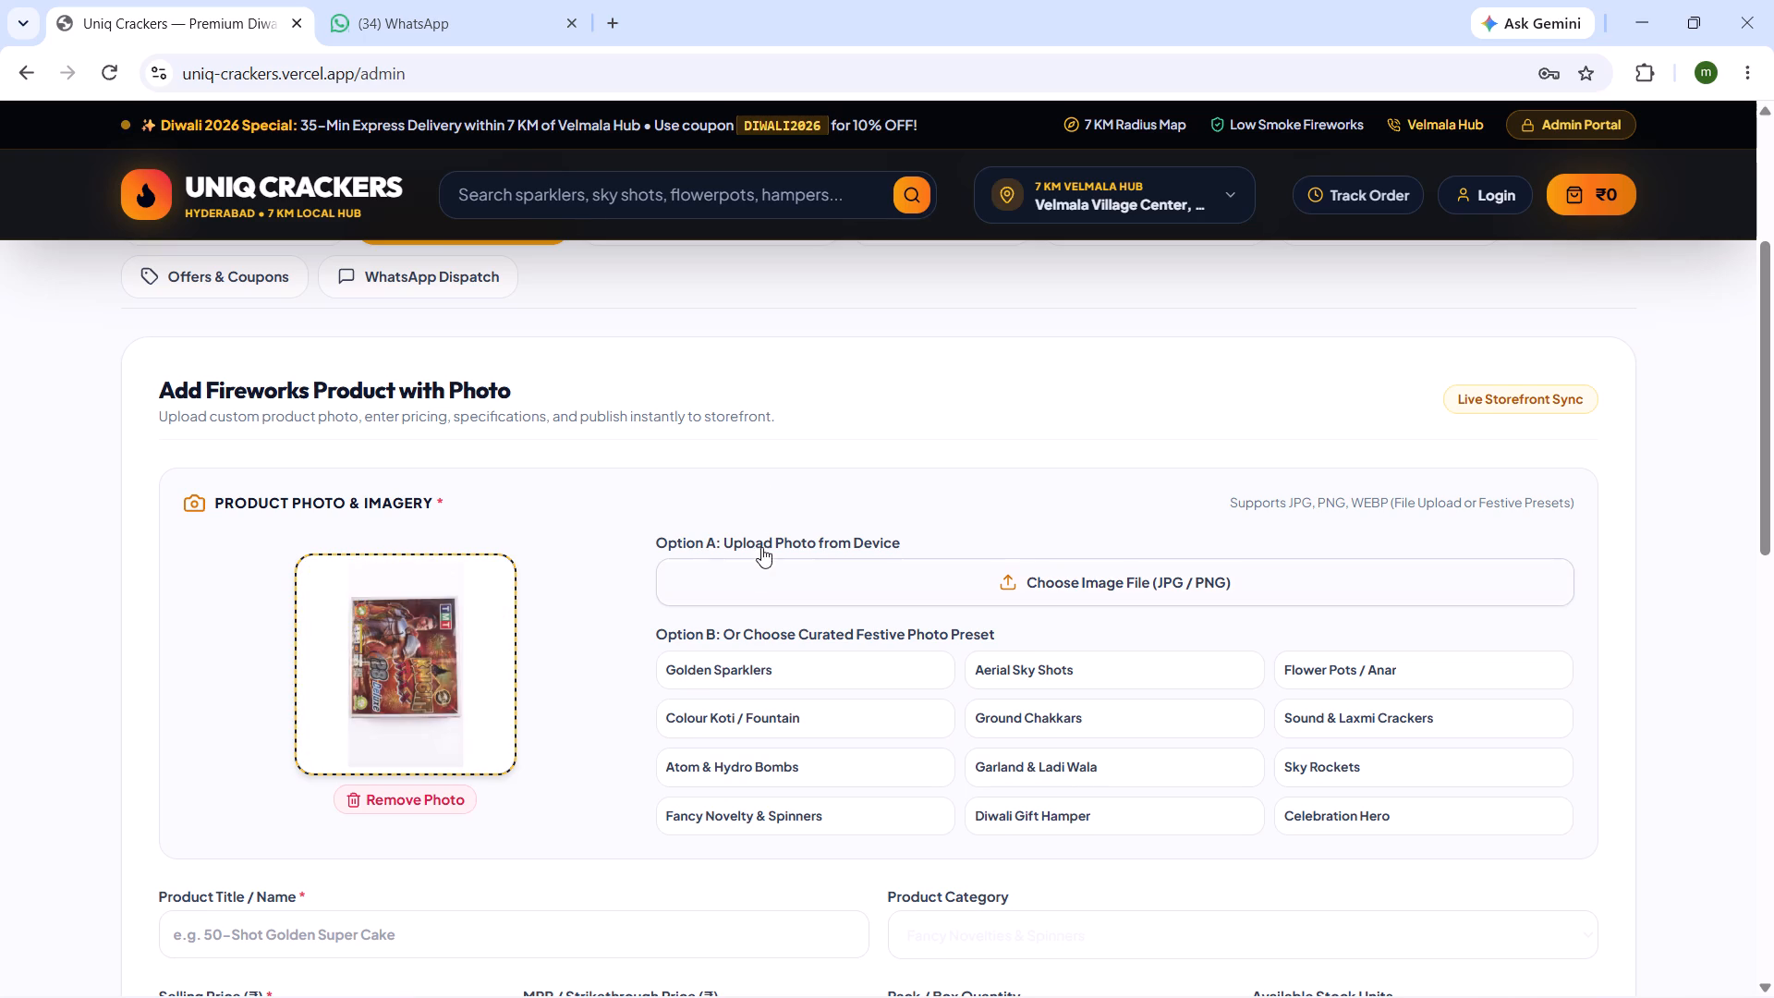
scroll(761, 482, "down", 5)
scroll(1245, 304, "up", 1)
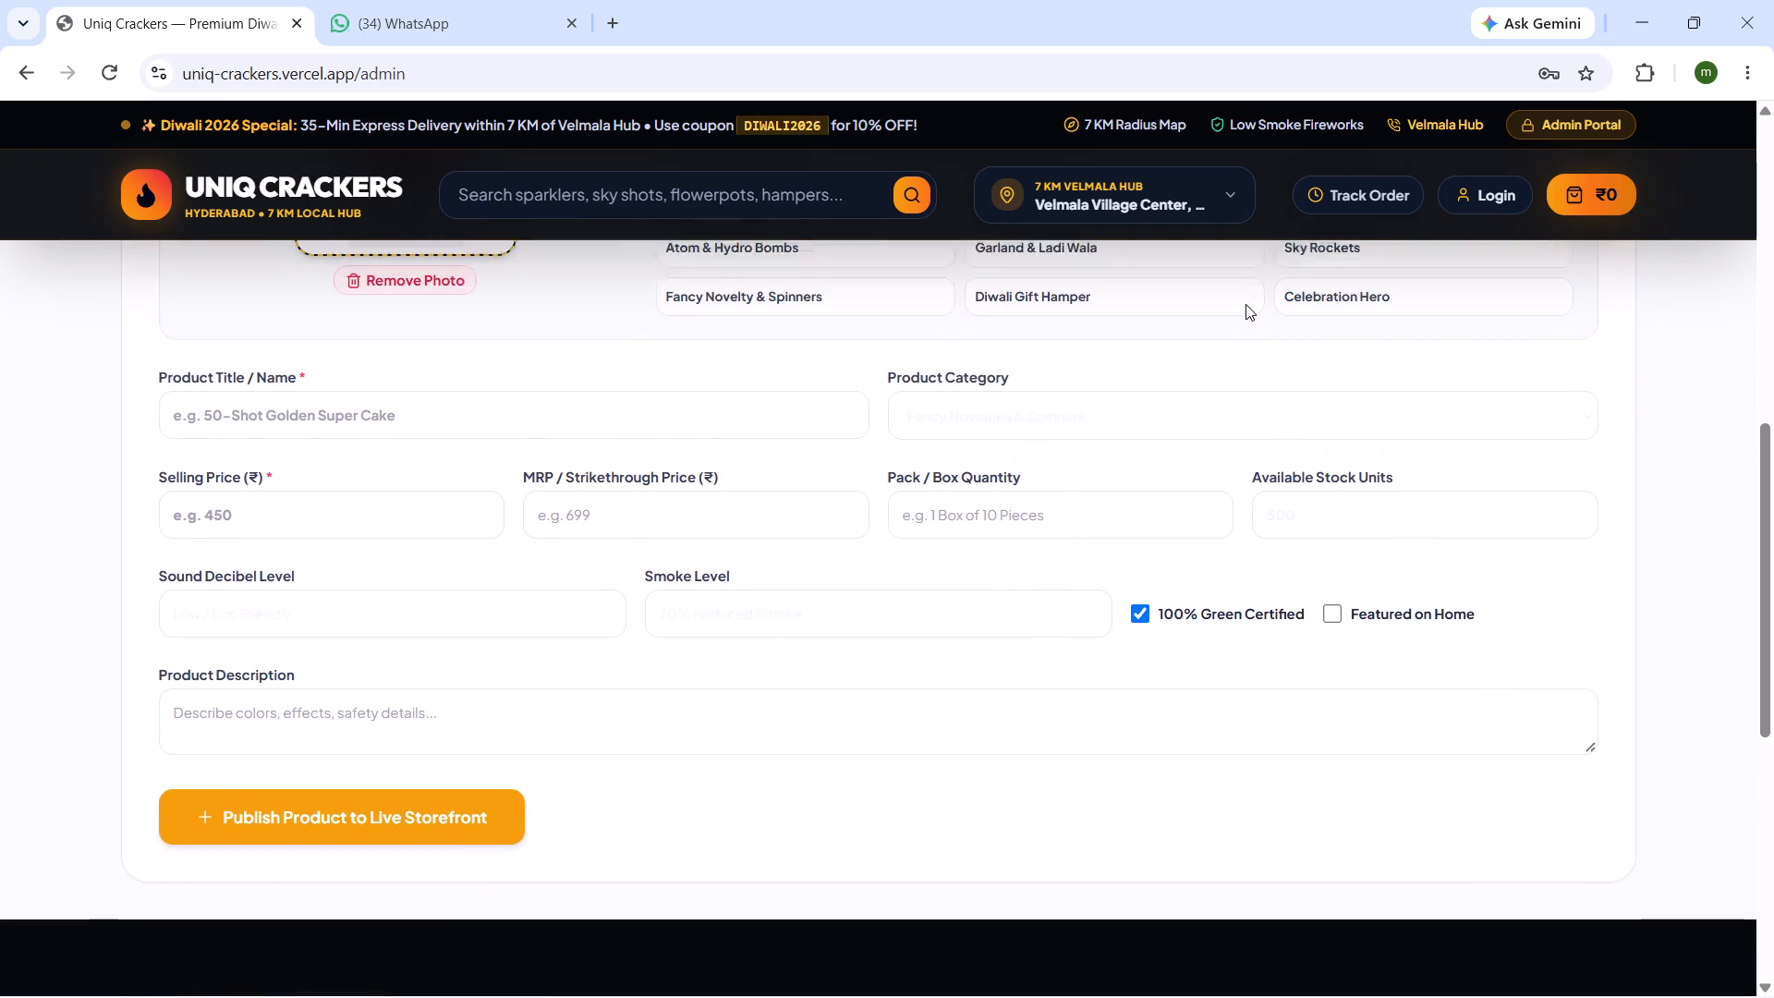
scroll(1245, 304, "up", 1)
left_click(1046, 435)
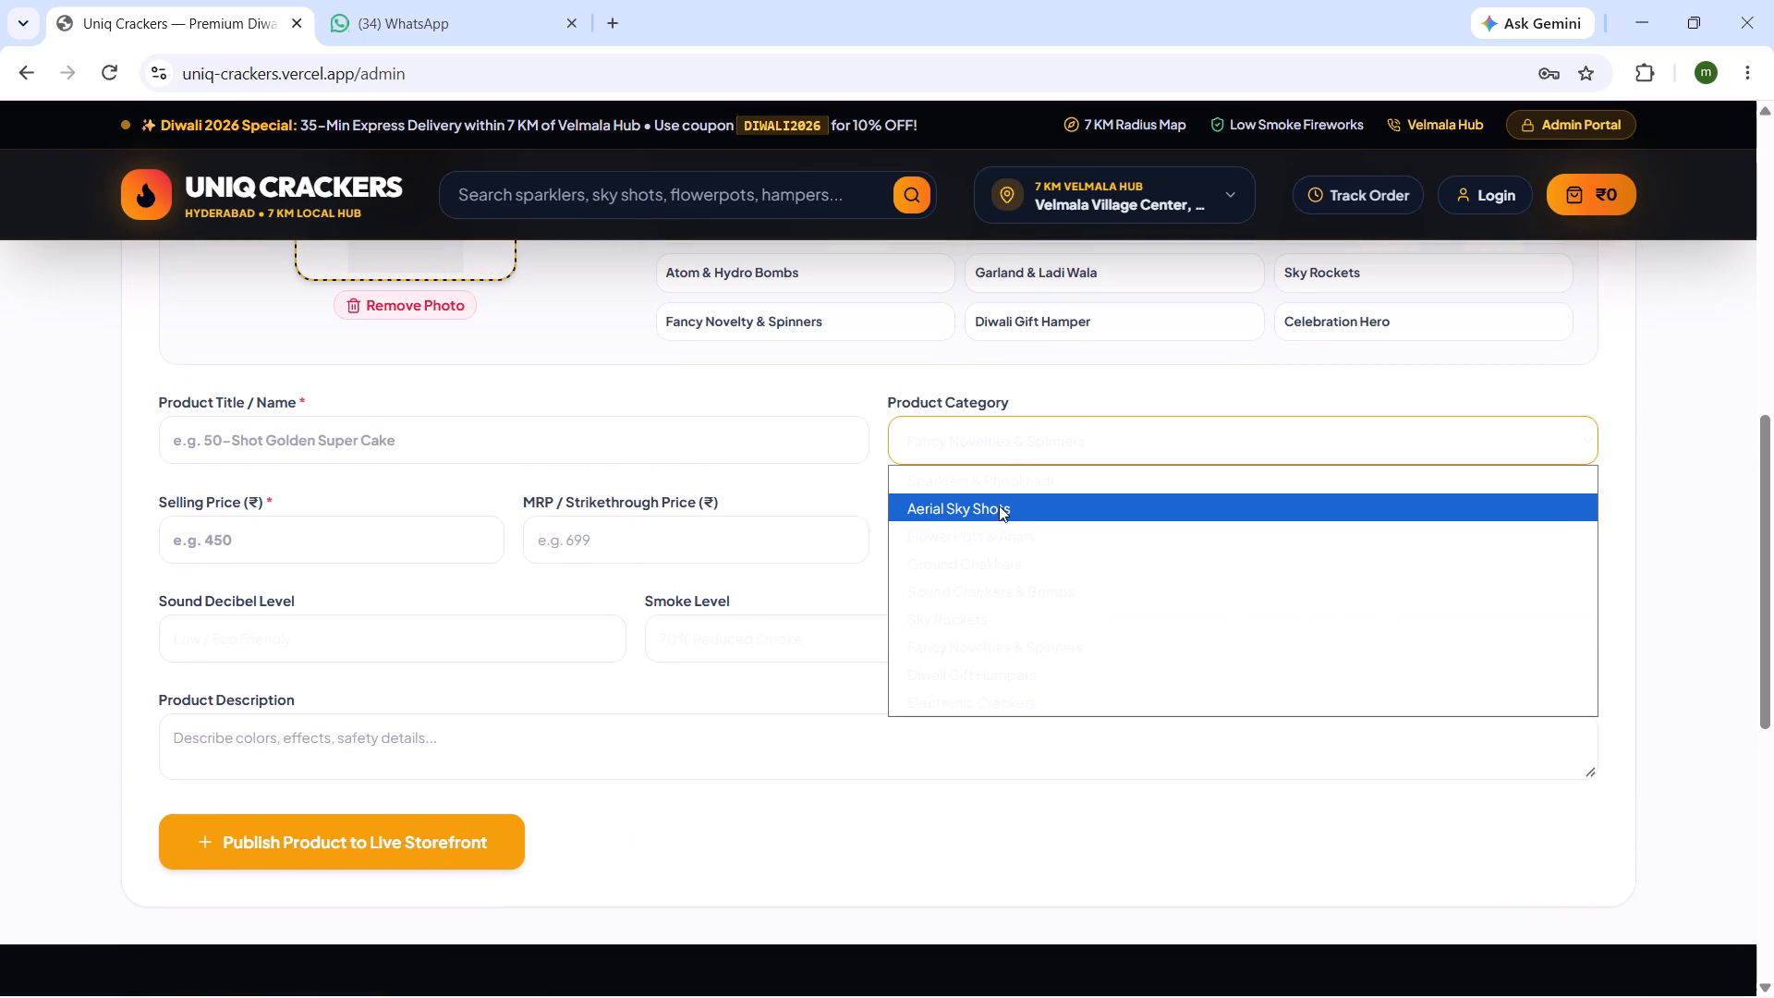
left_click(999, 505)
Enter KNIGHT 28 DELUXE as the new product's title.
left_click(360, 451)
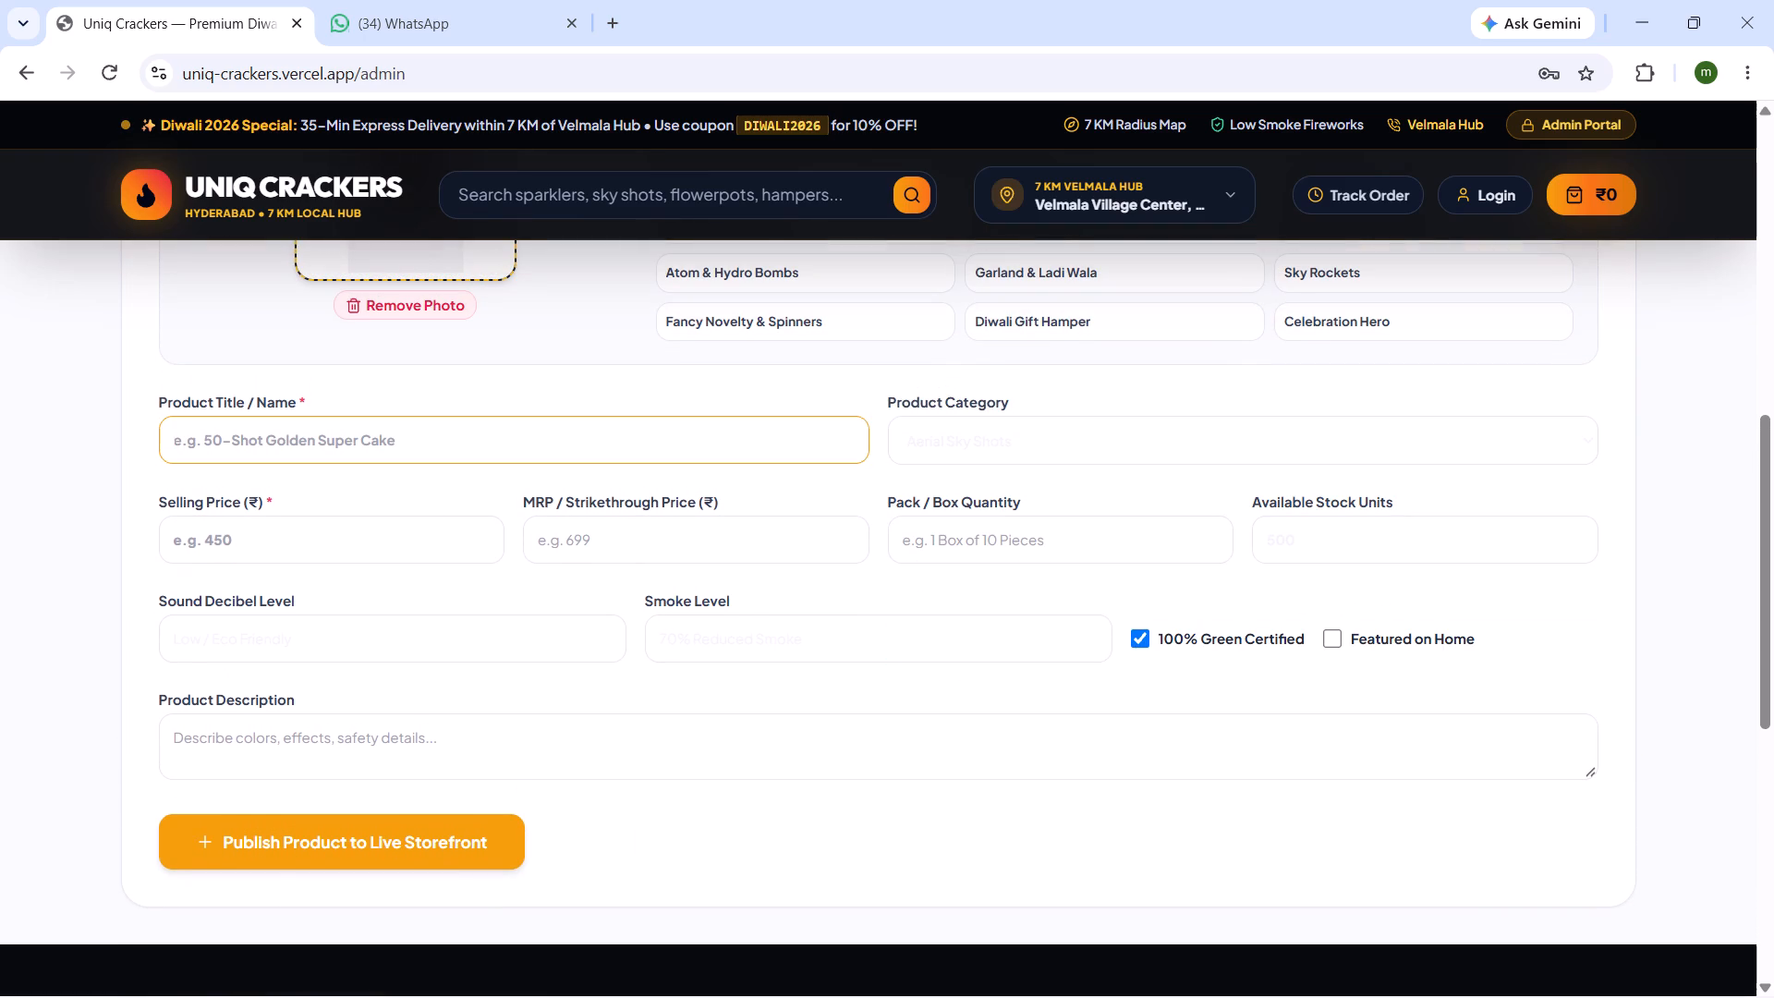
scroll(360, 451, "up", 2)
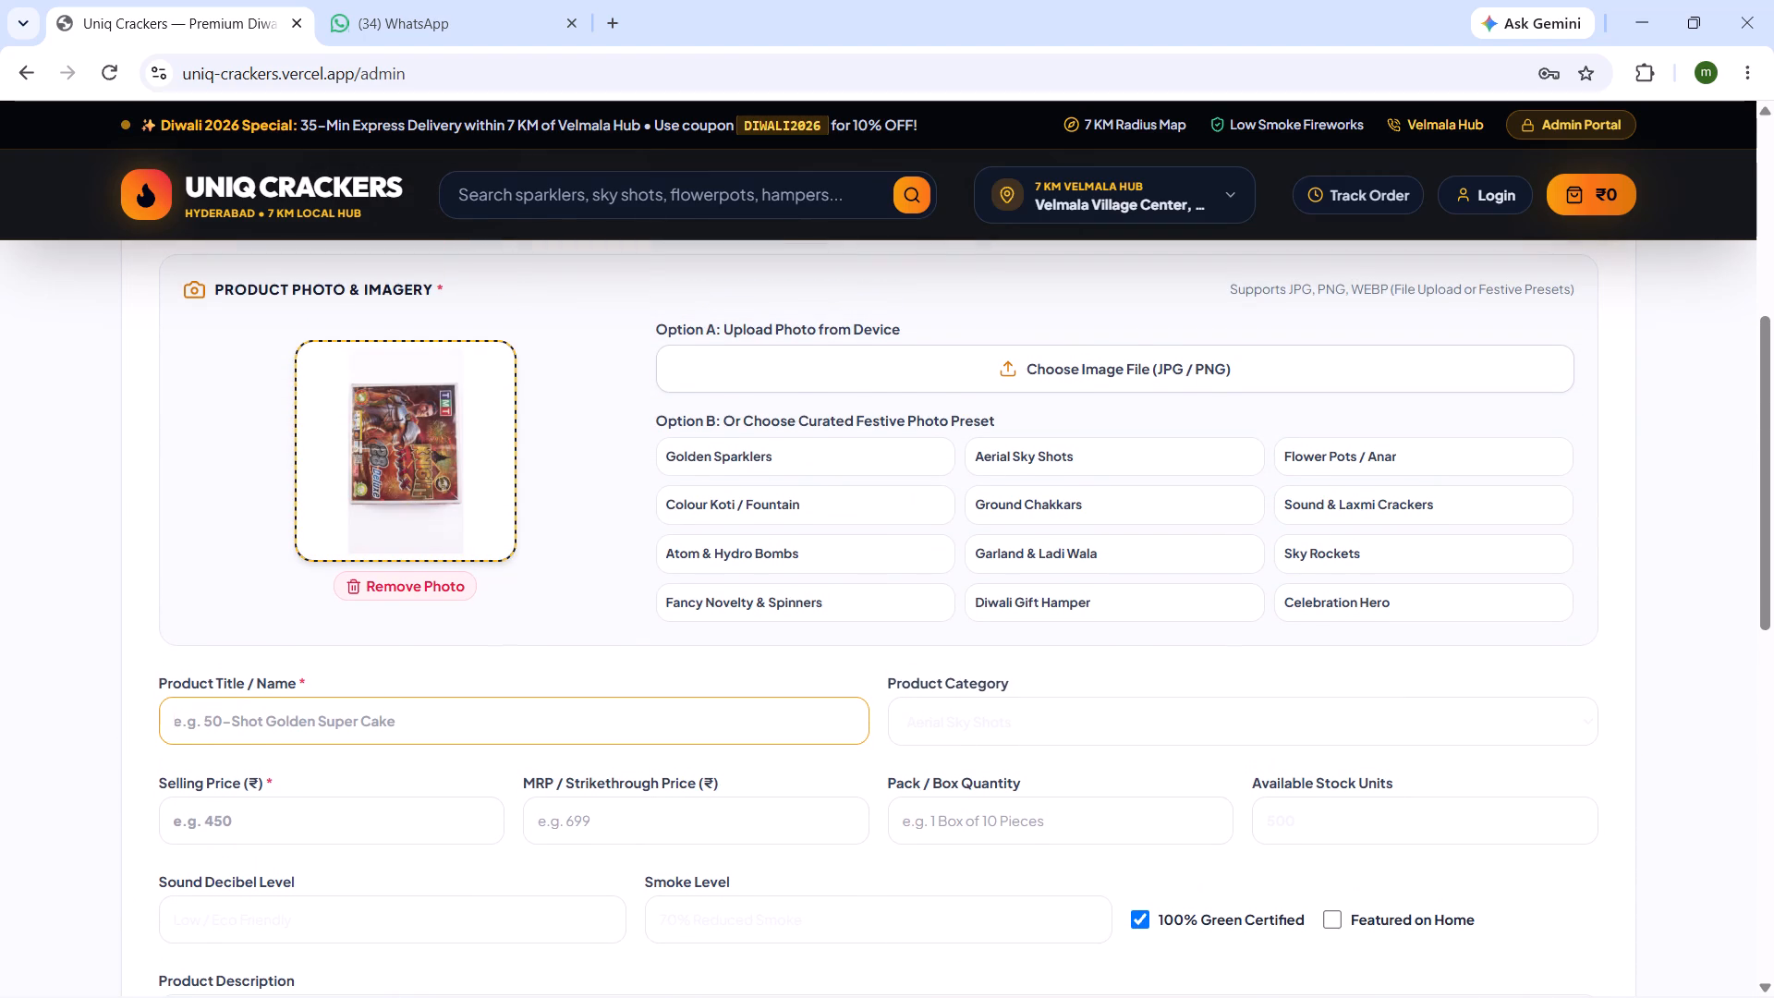
type("KI")
type("GHT")
key("BackSpace")
key("BackSpace")
key("BackSpace")
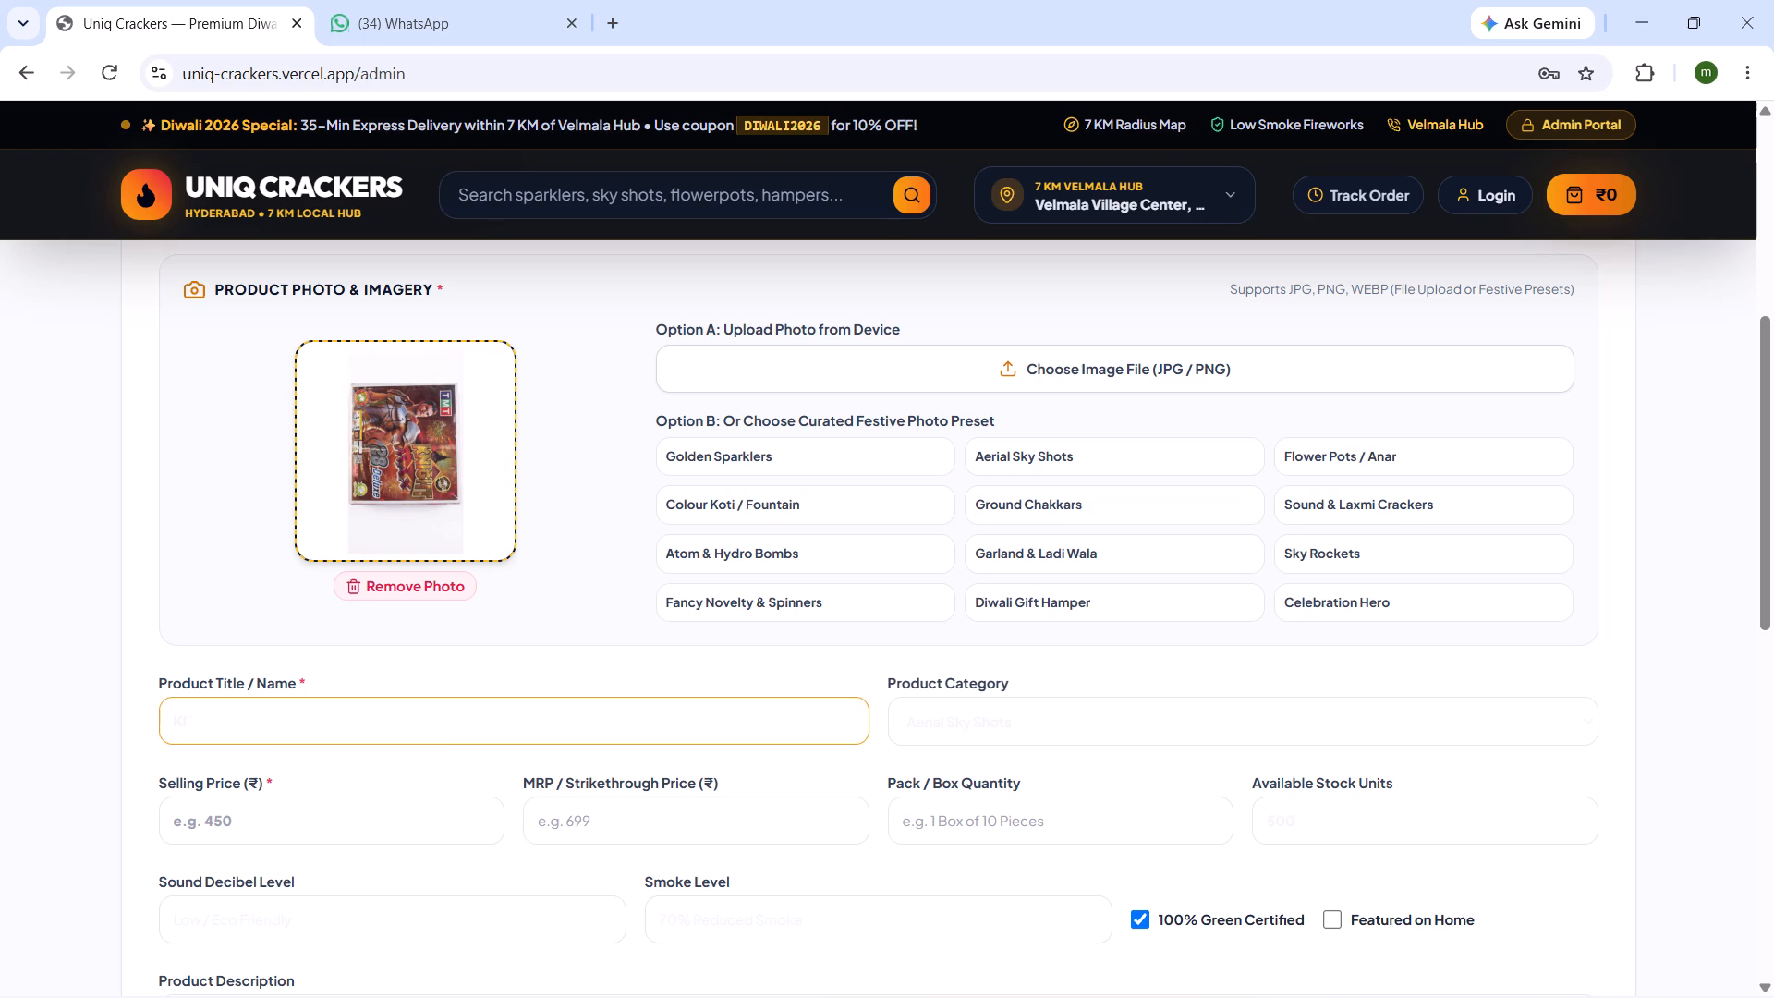
key("BackSpace")
type("NIGHT")
key("space")
type("28 DELUXE")
key("Return")
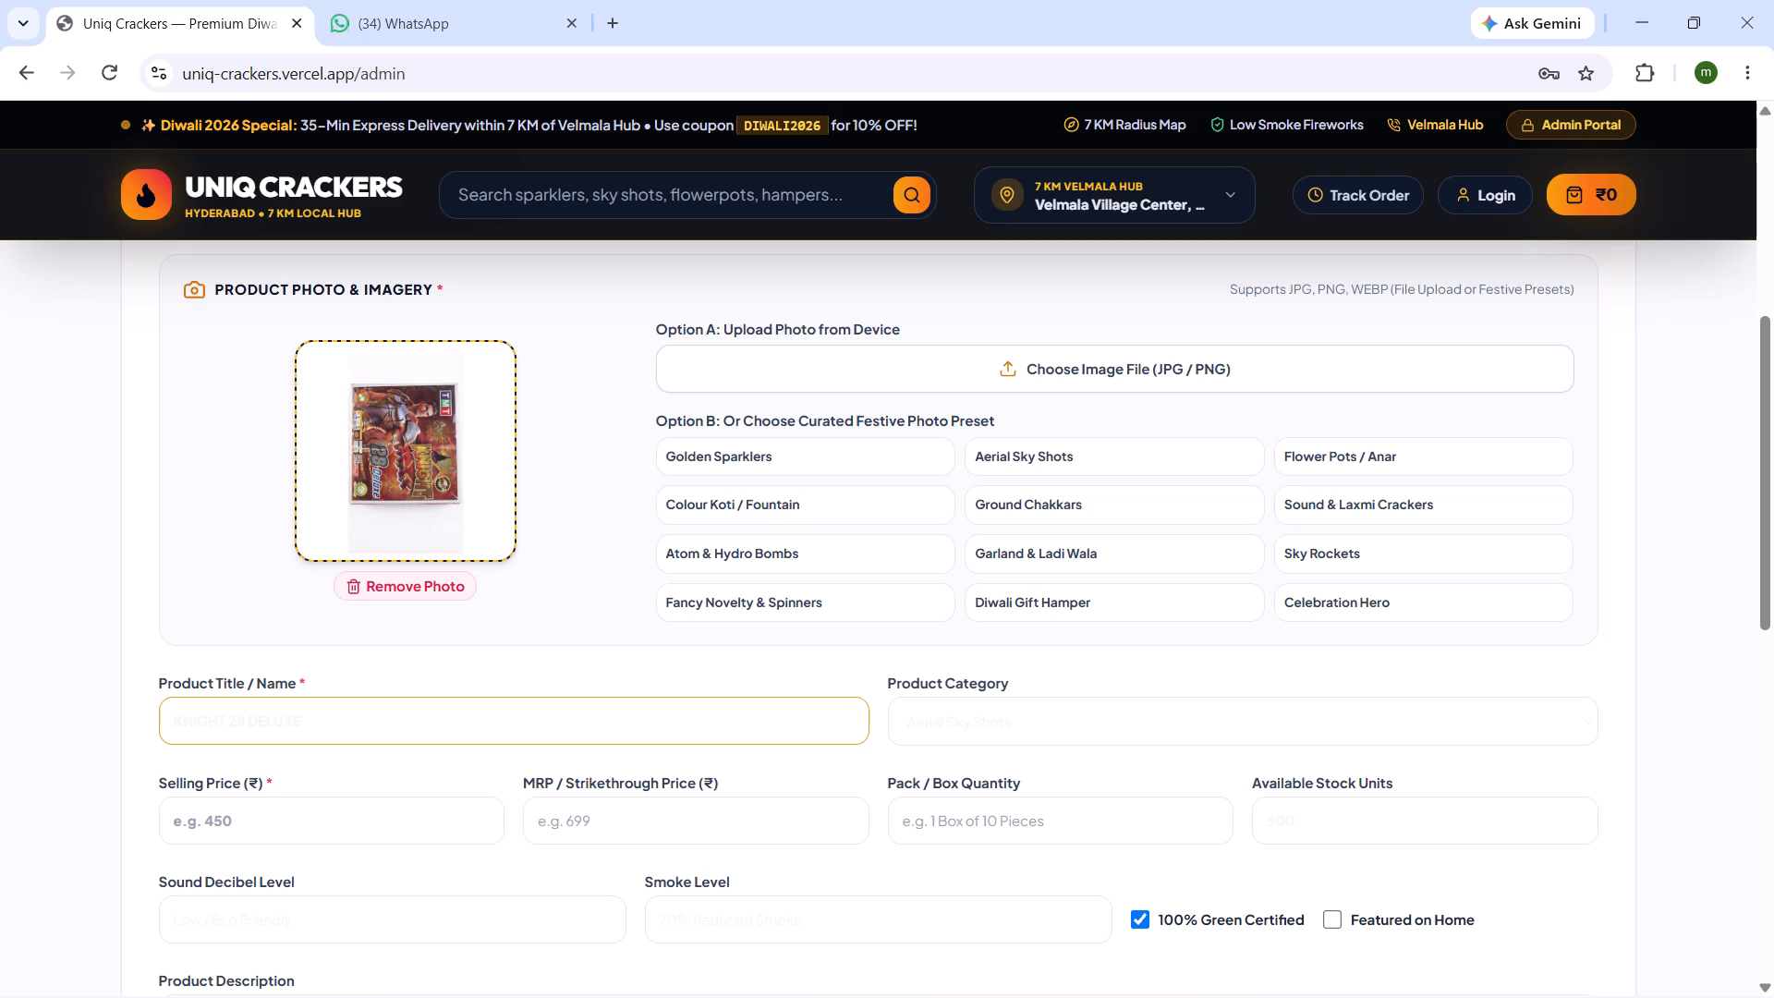
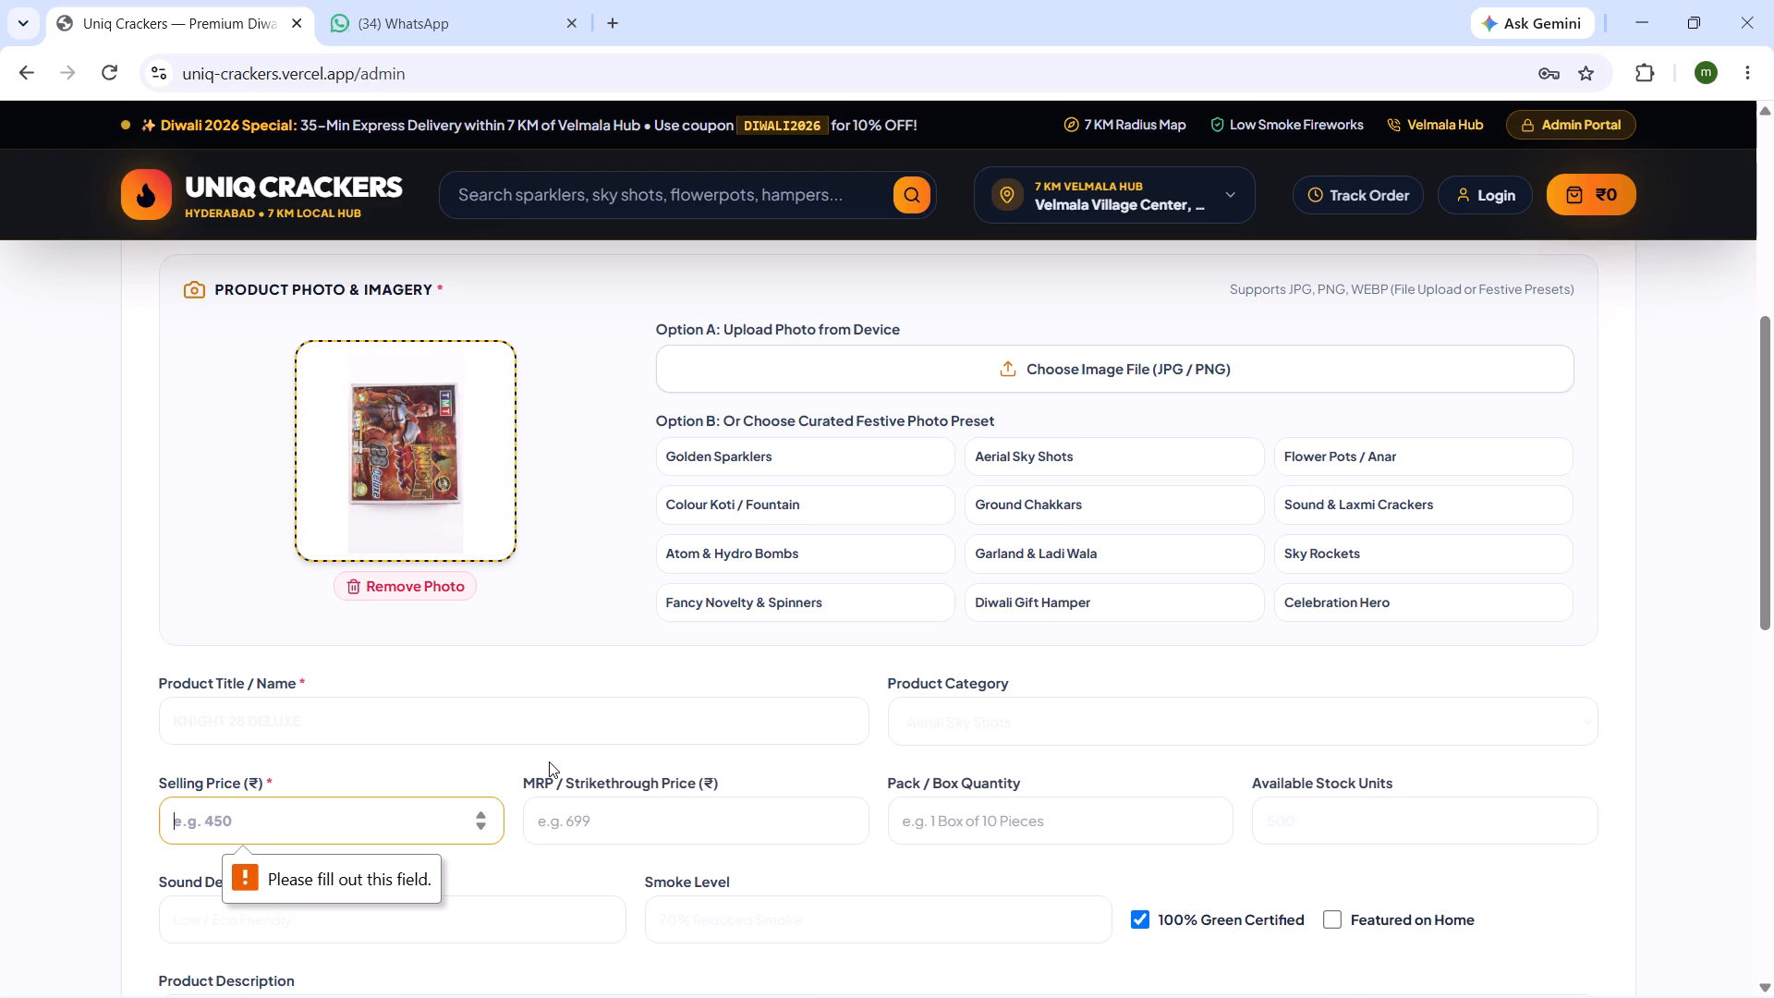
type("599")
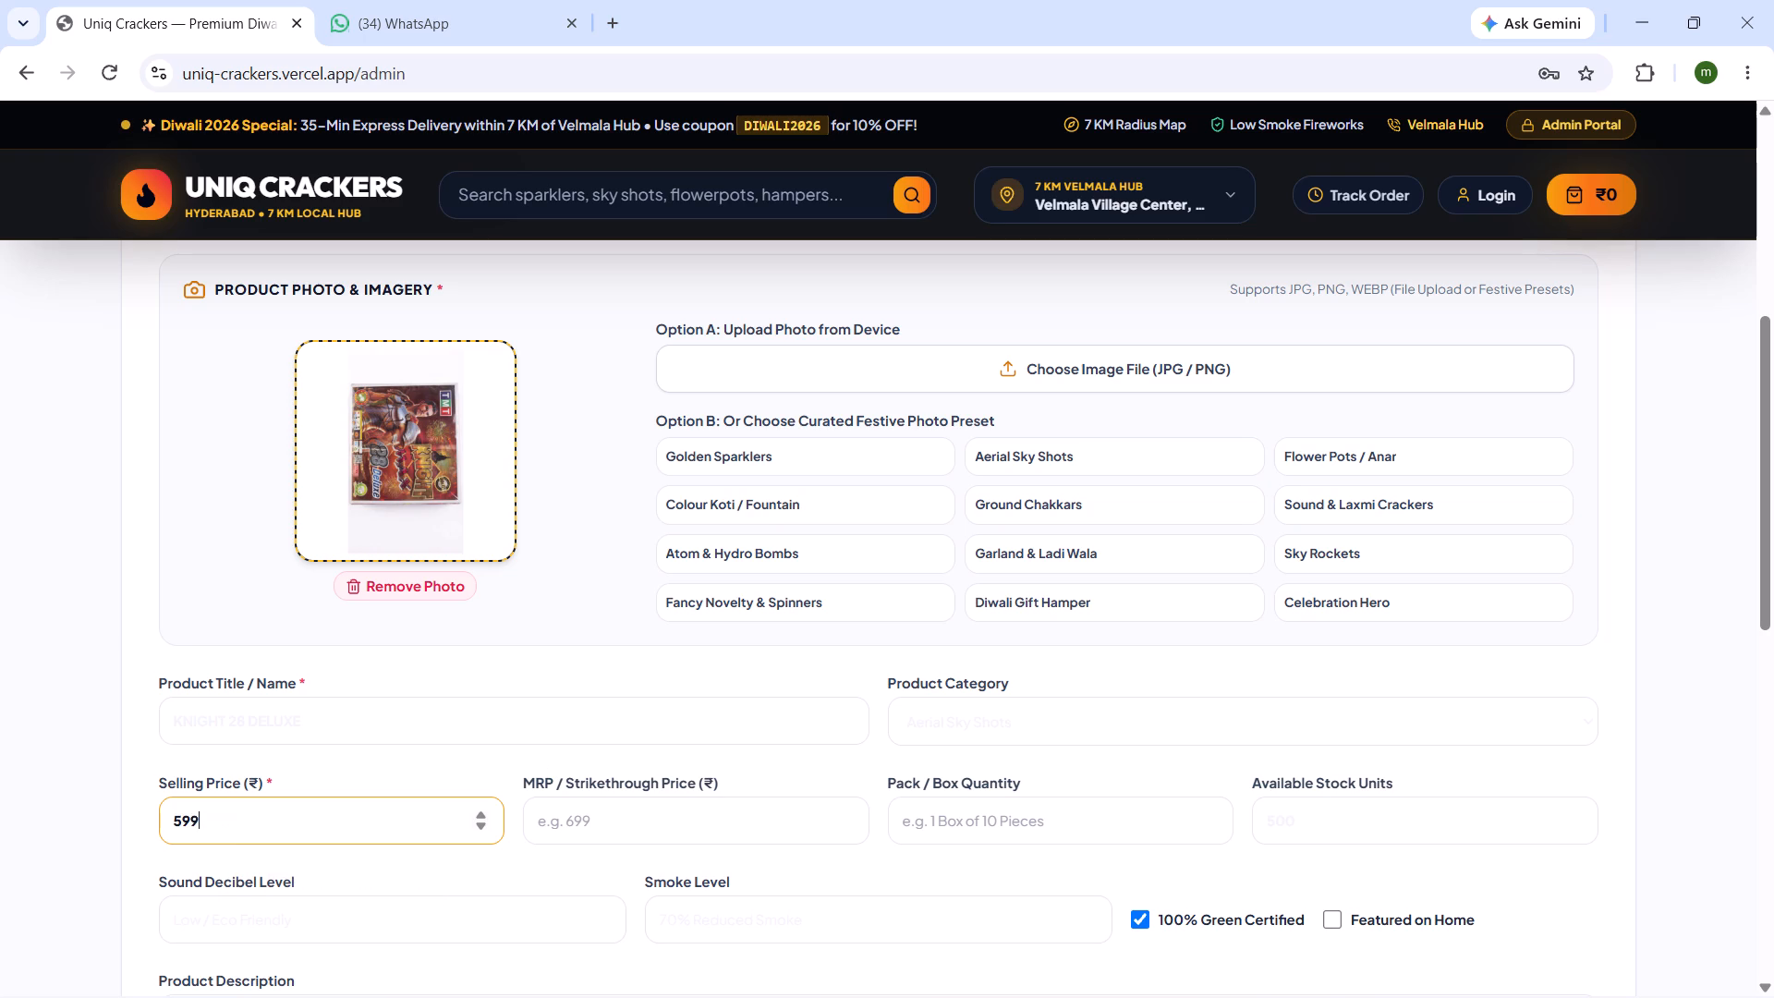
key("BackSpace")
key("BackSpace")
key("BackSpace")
Set the selling price of KNIGHT 28 DELUXE to ₹499 and publish the product to the live storefront.
type("499")
key("Return")
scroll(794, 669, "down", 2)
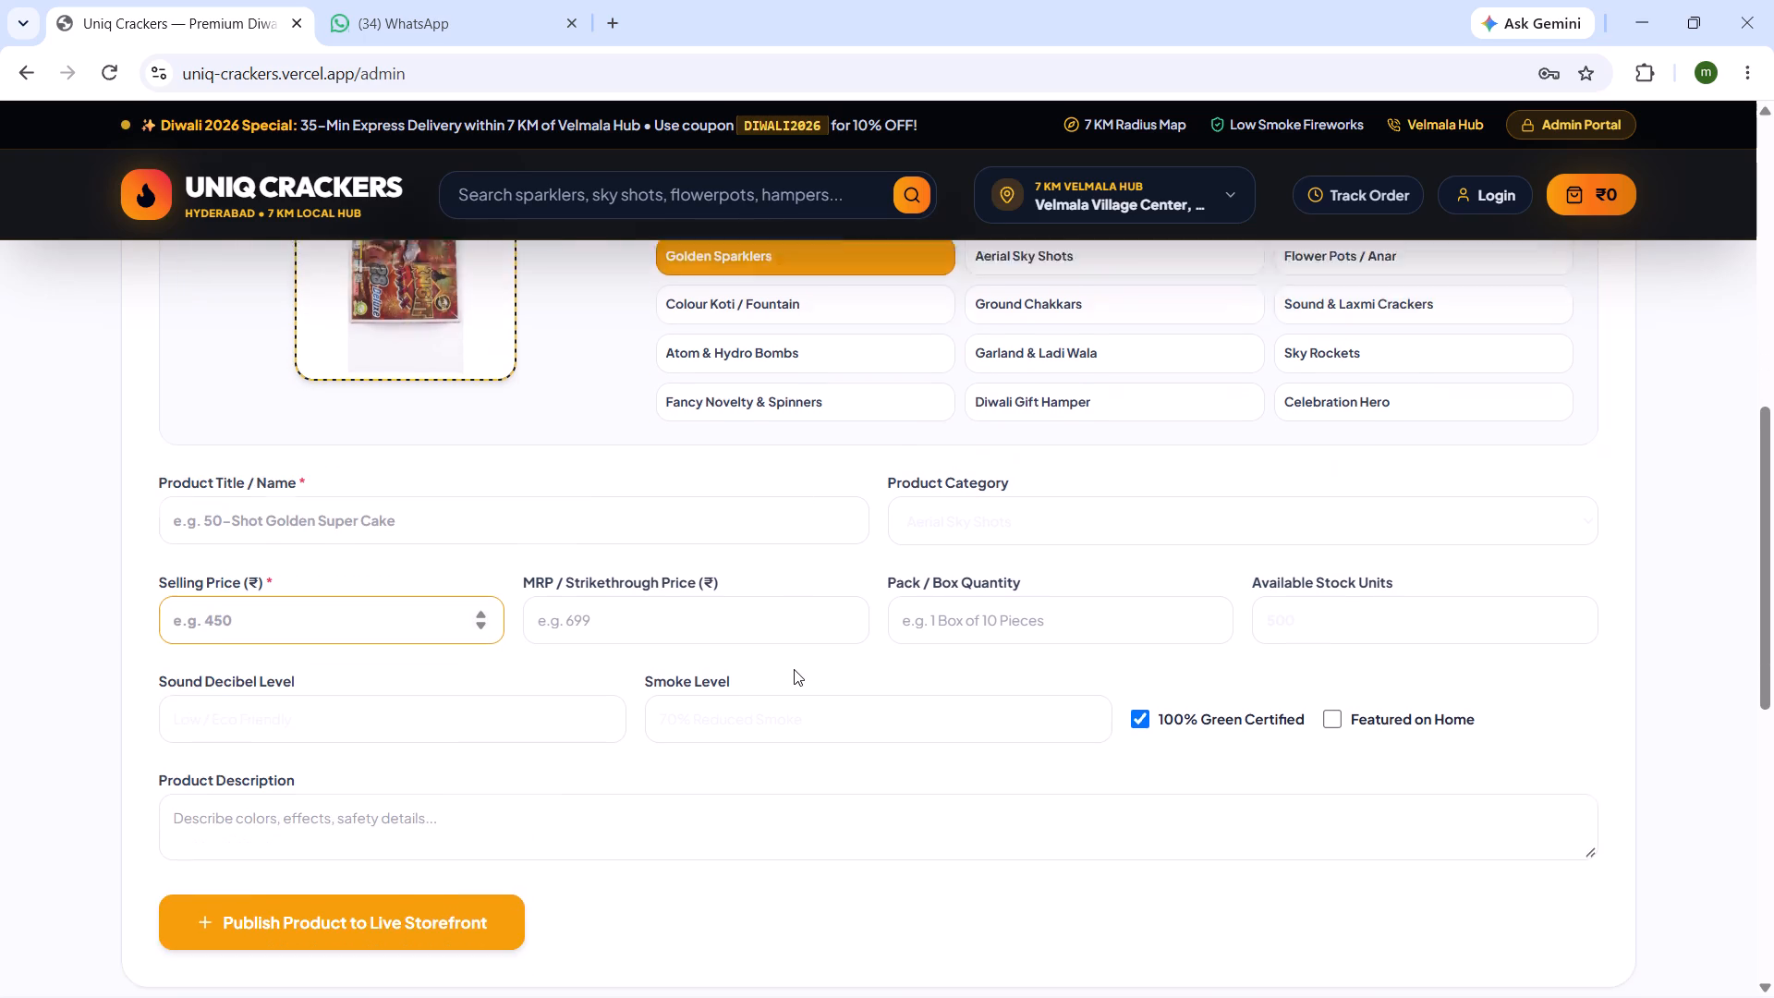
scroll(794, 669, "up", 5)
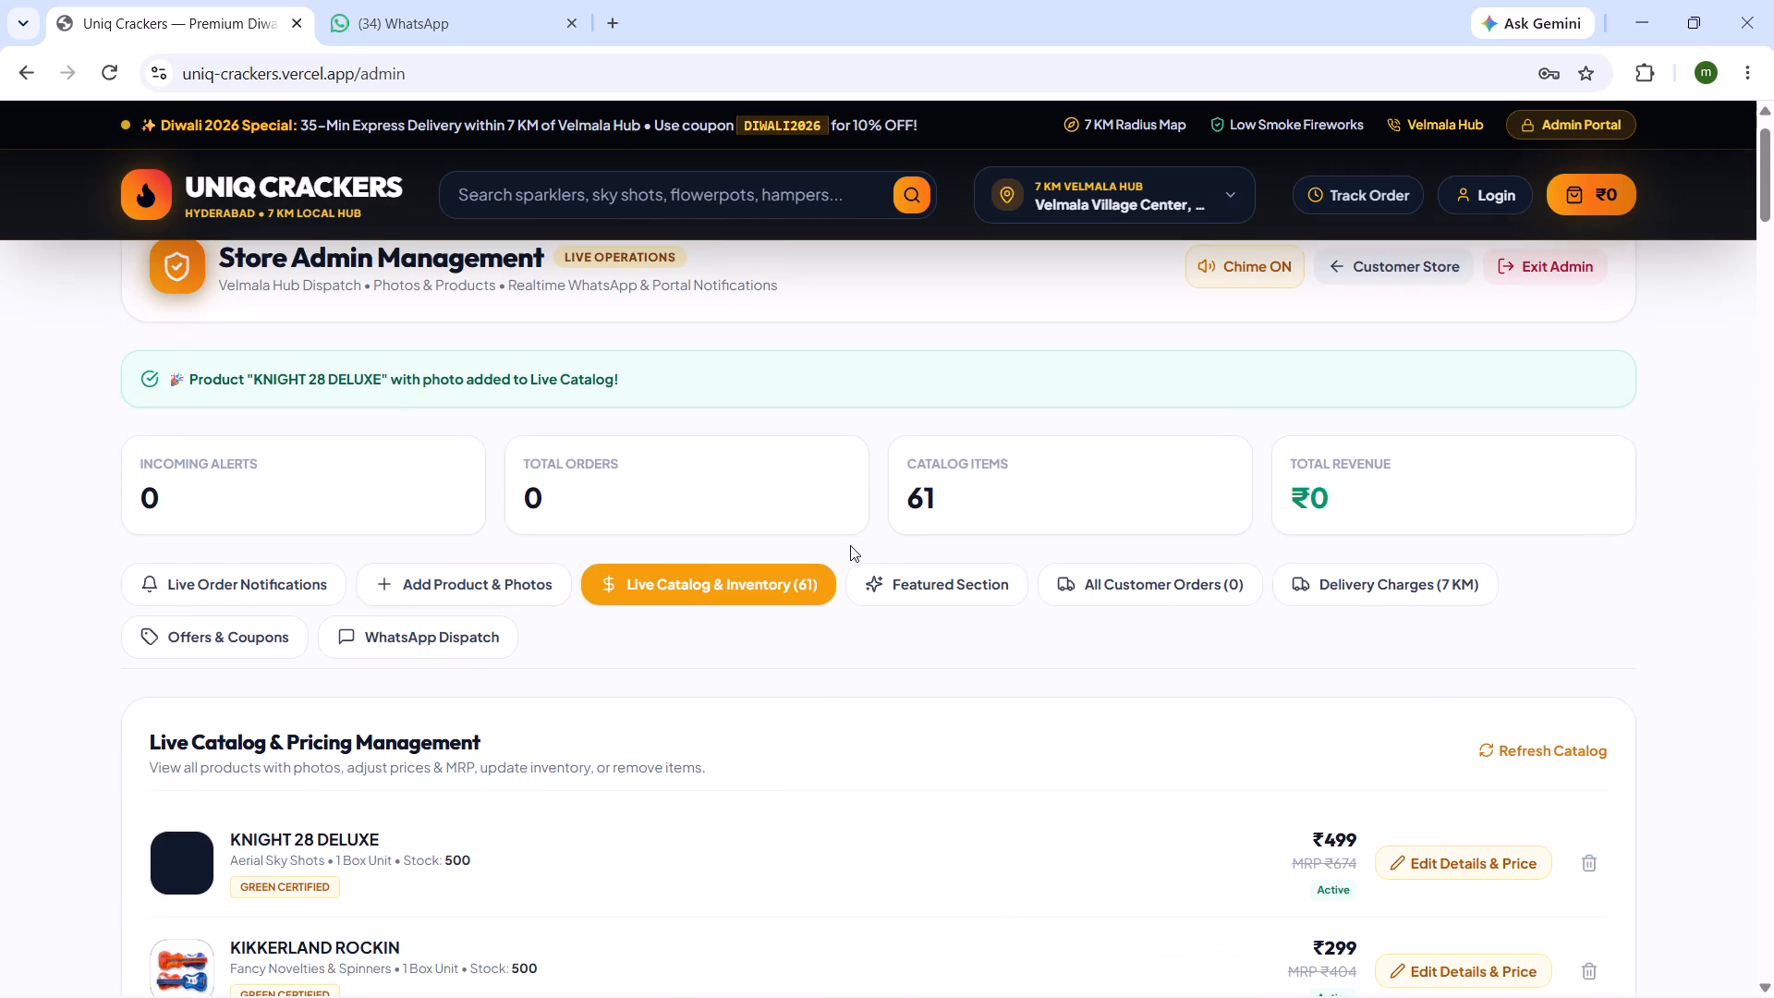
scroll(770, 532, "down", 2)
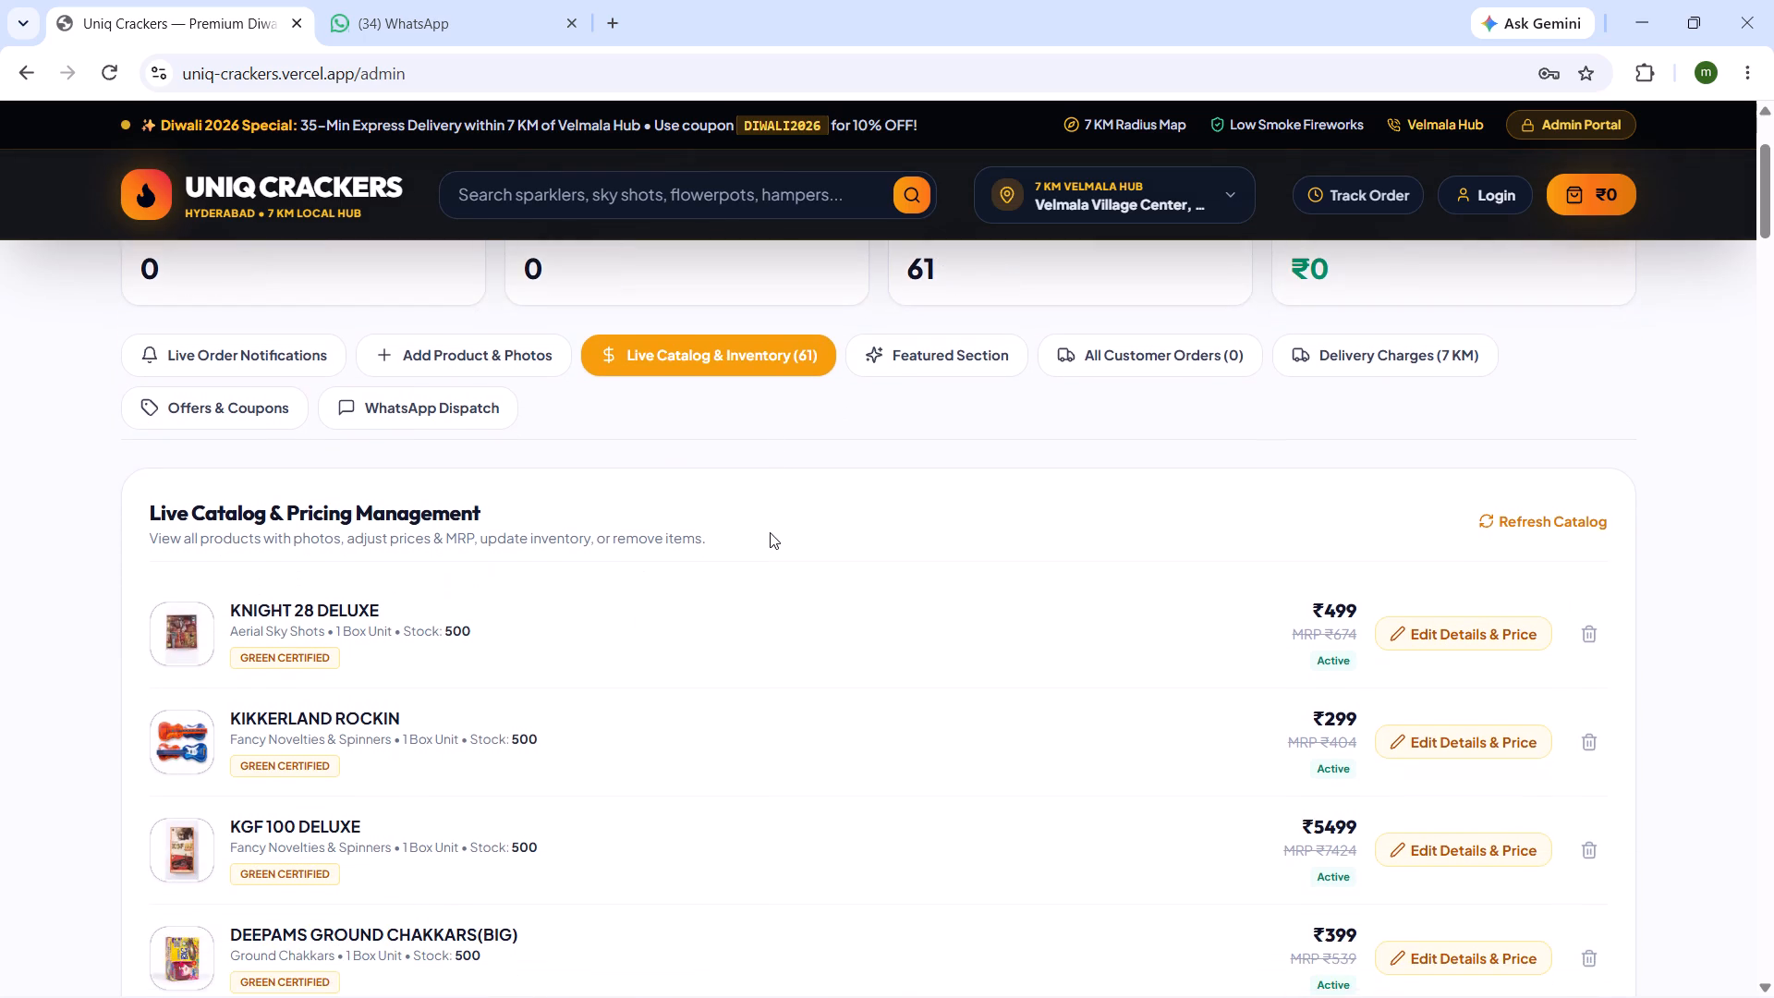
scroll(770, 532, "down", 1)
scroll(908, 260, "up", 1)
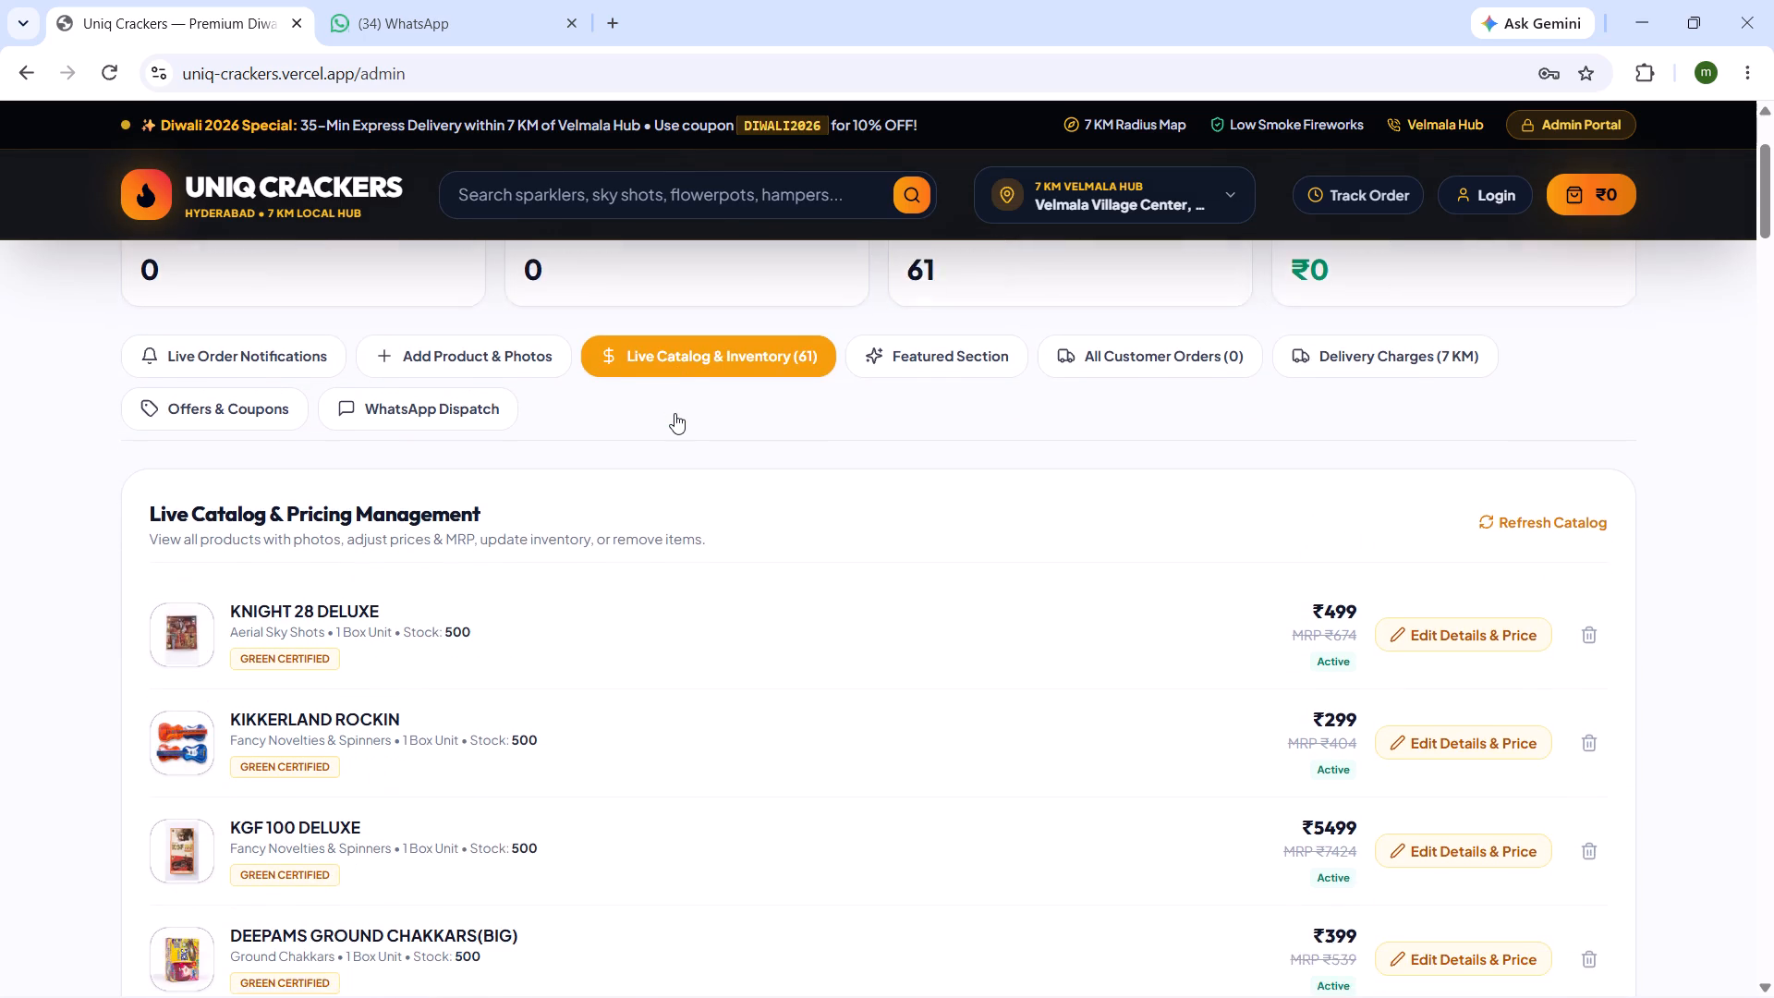
Start a new product and upload WhatsApp Image 2026-11-02 at 9.46.00 AM from Downloads as its photo.
left_click(454, 472)
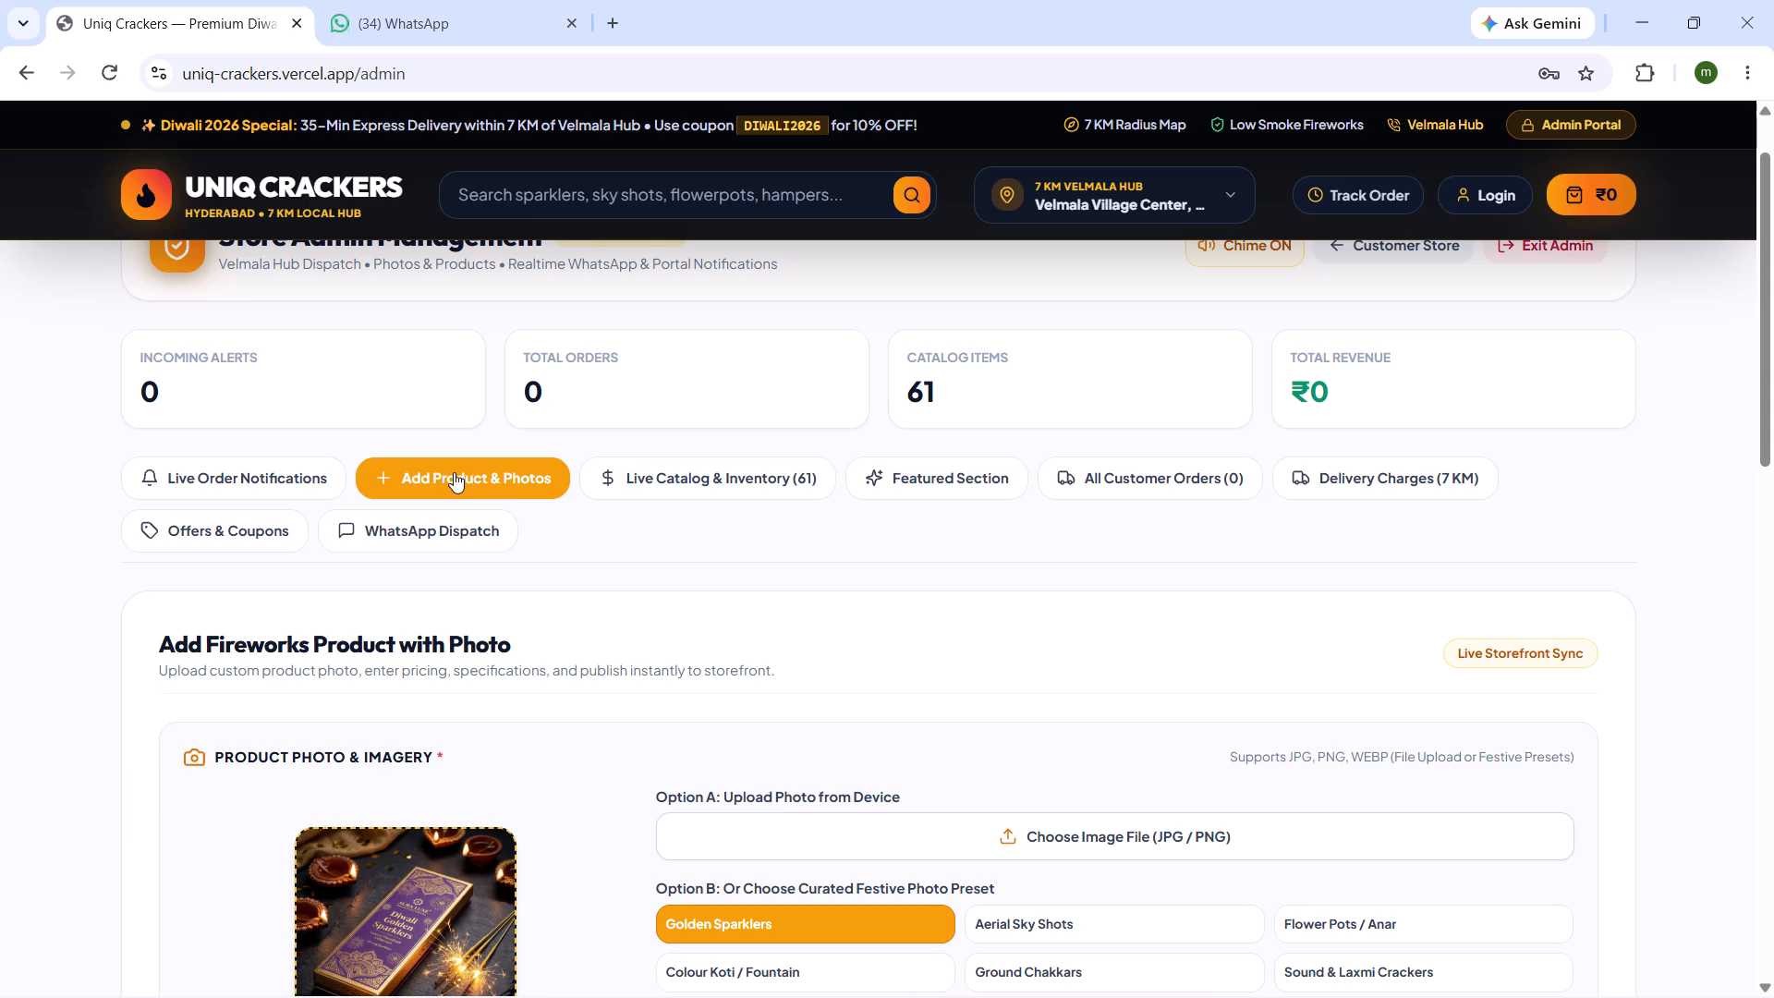
scroll(1167, 773, "down", 2)
left_click(1050, 512)
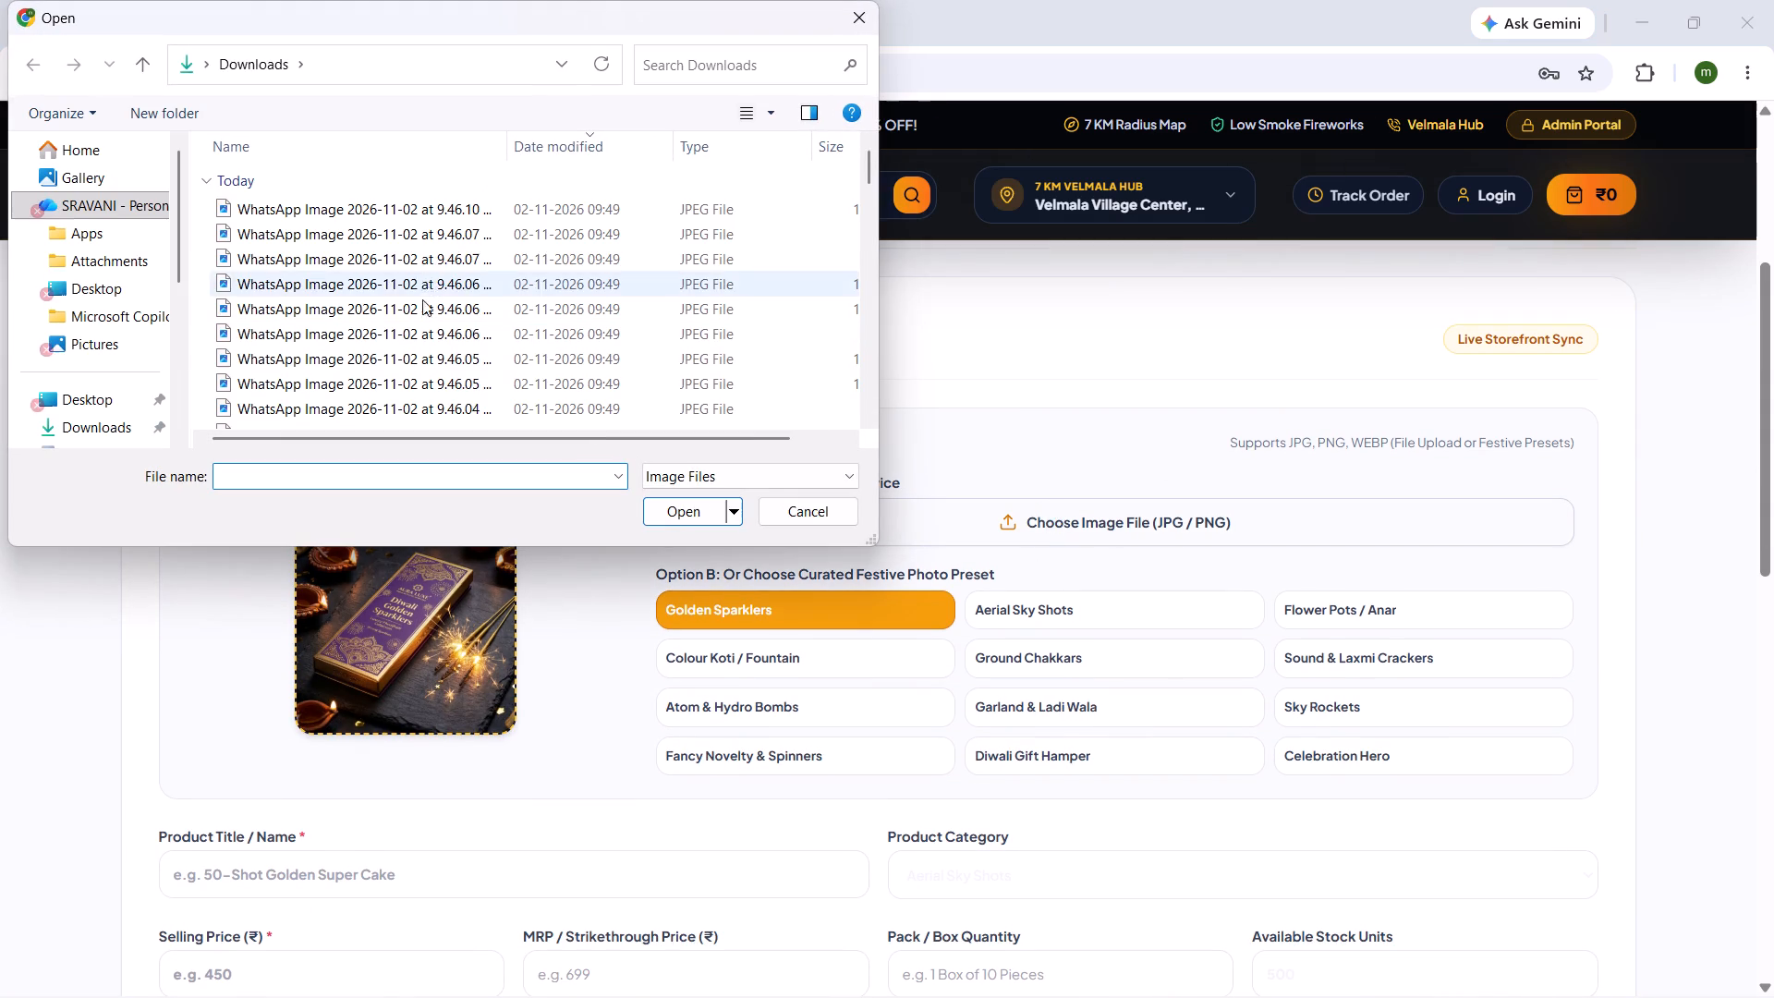
left_click(427, 396)
key("Down")
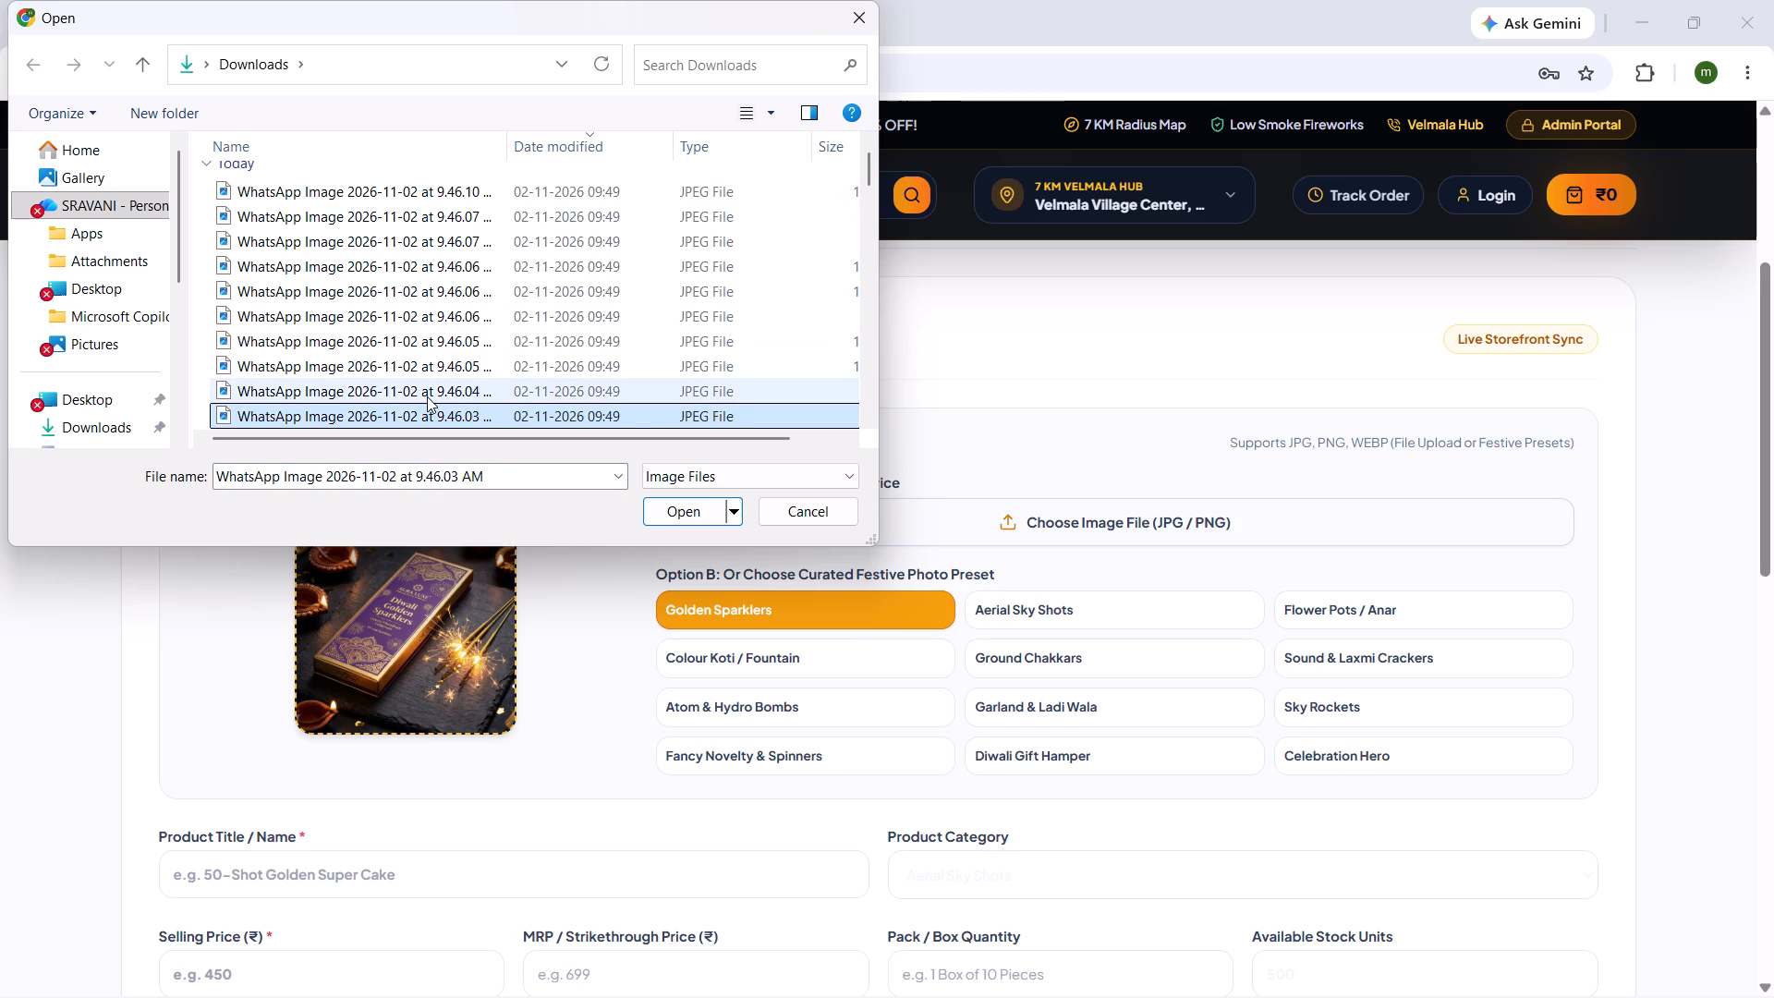
key("Down")
key("Down")
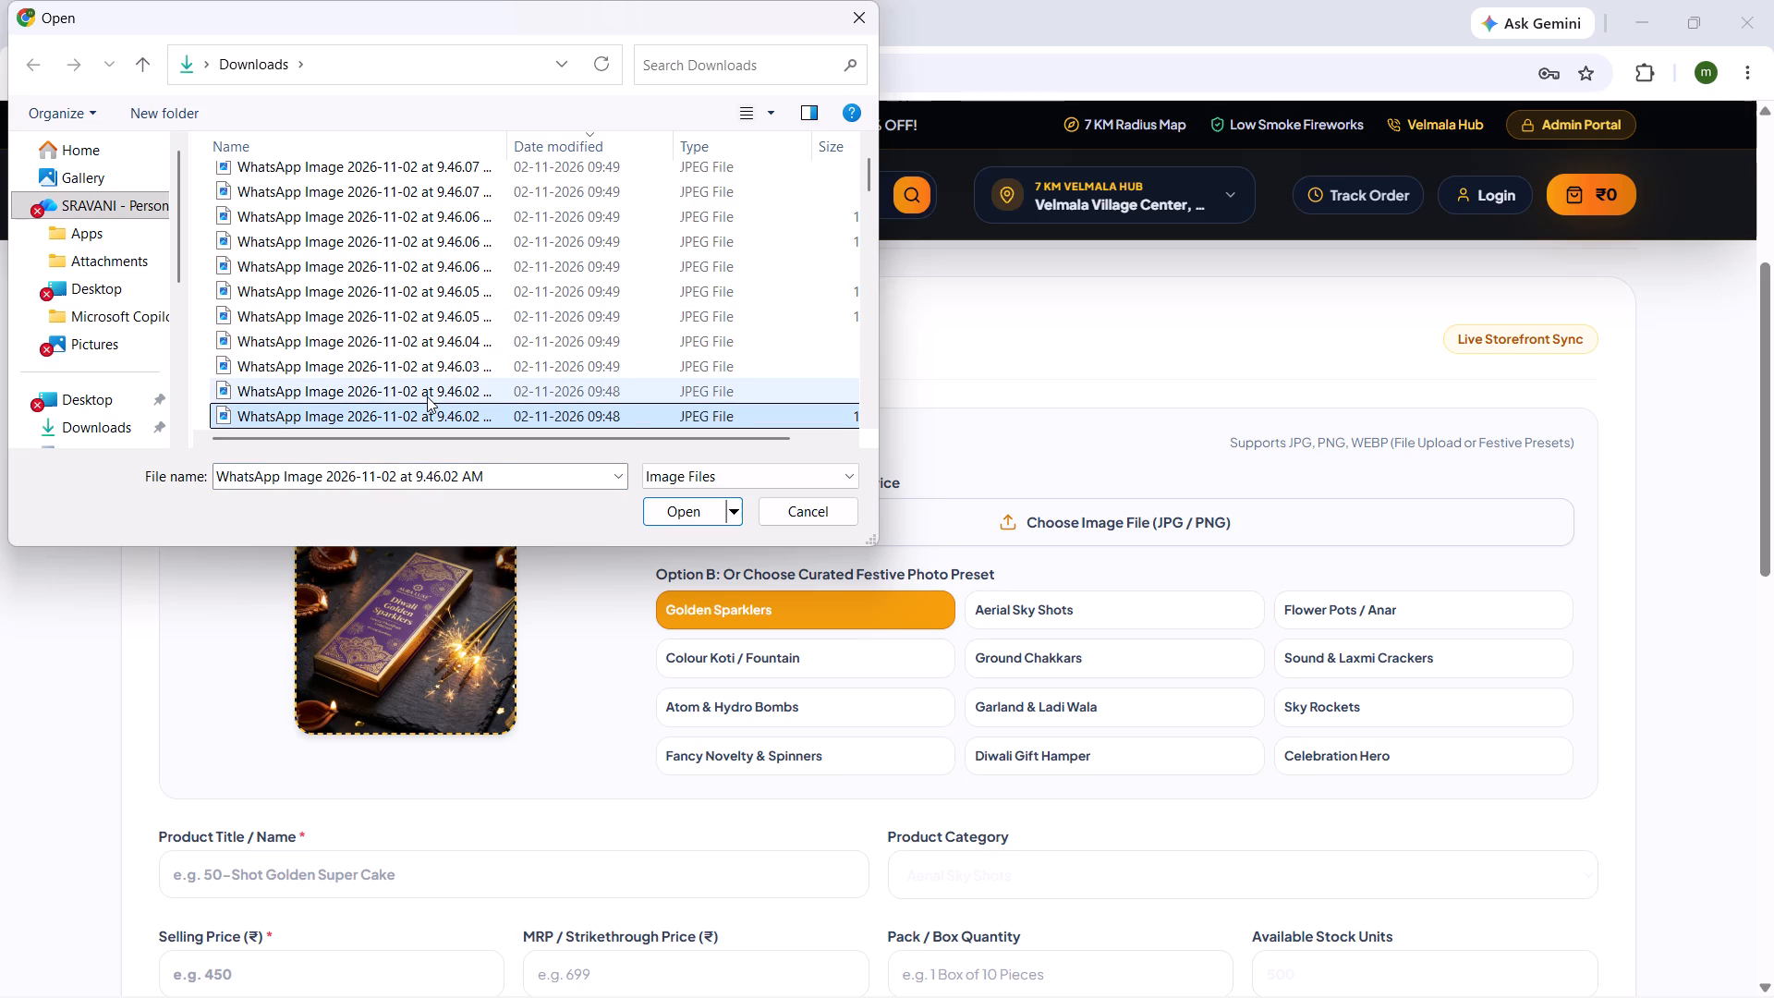
scroll(443, 244, "up", 7)
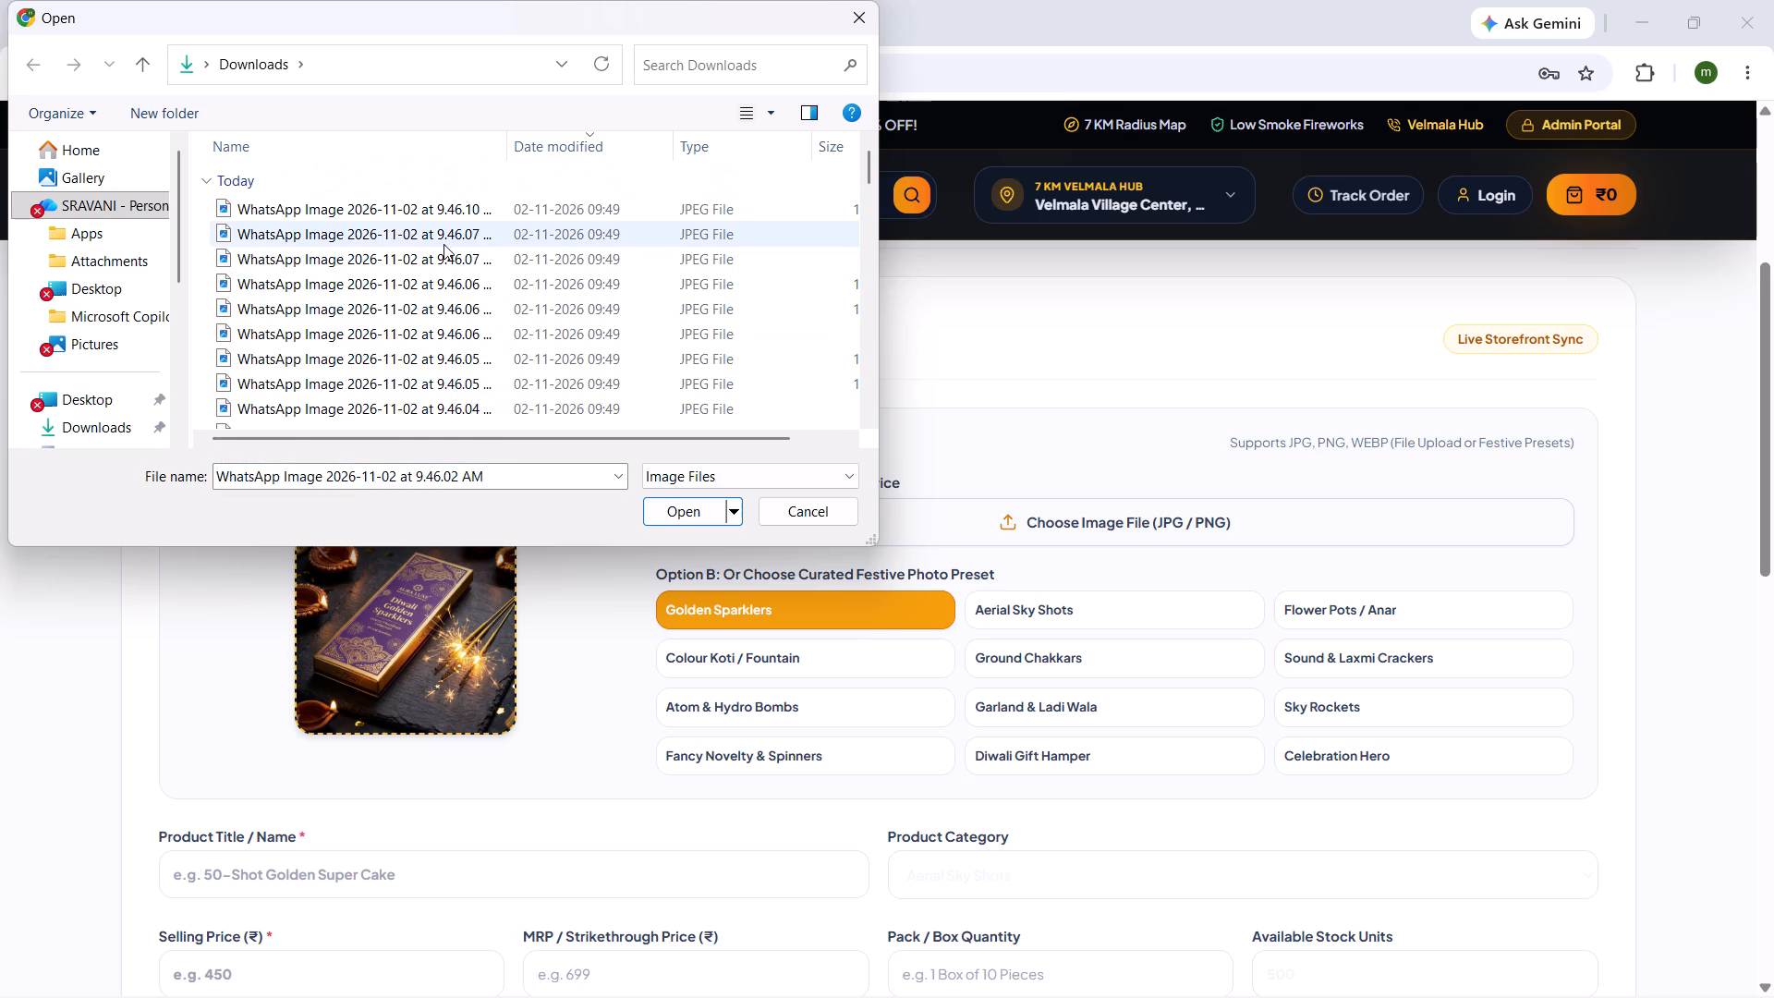
left_click(373, 415)
key("Down")
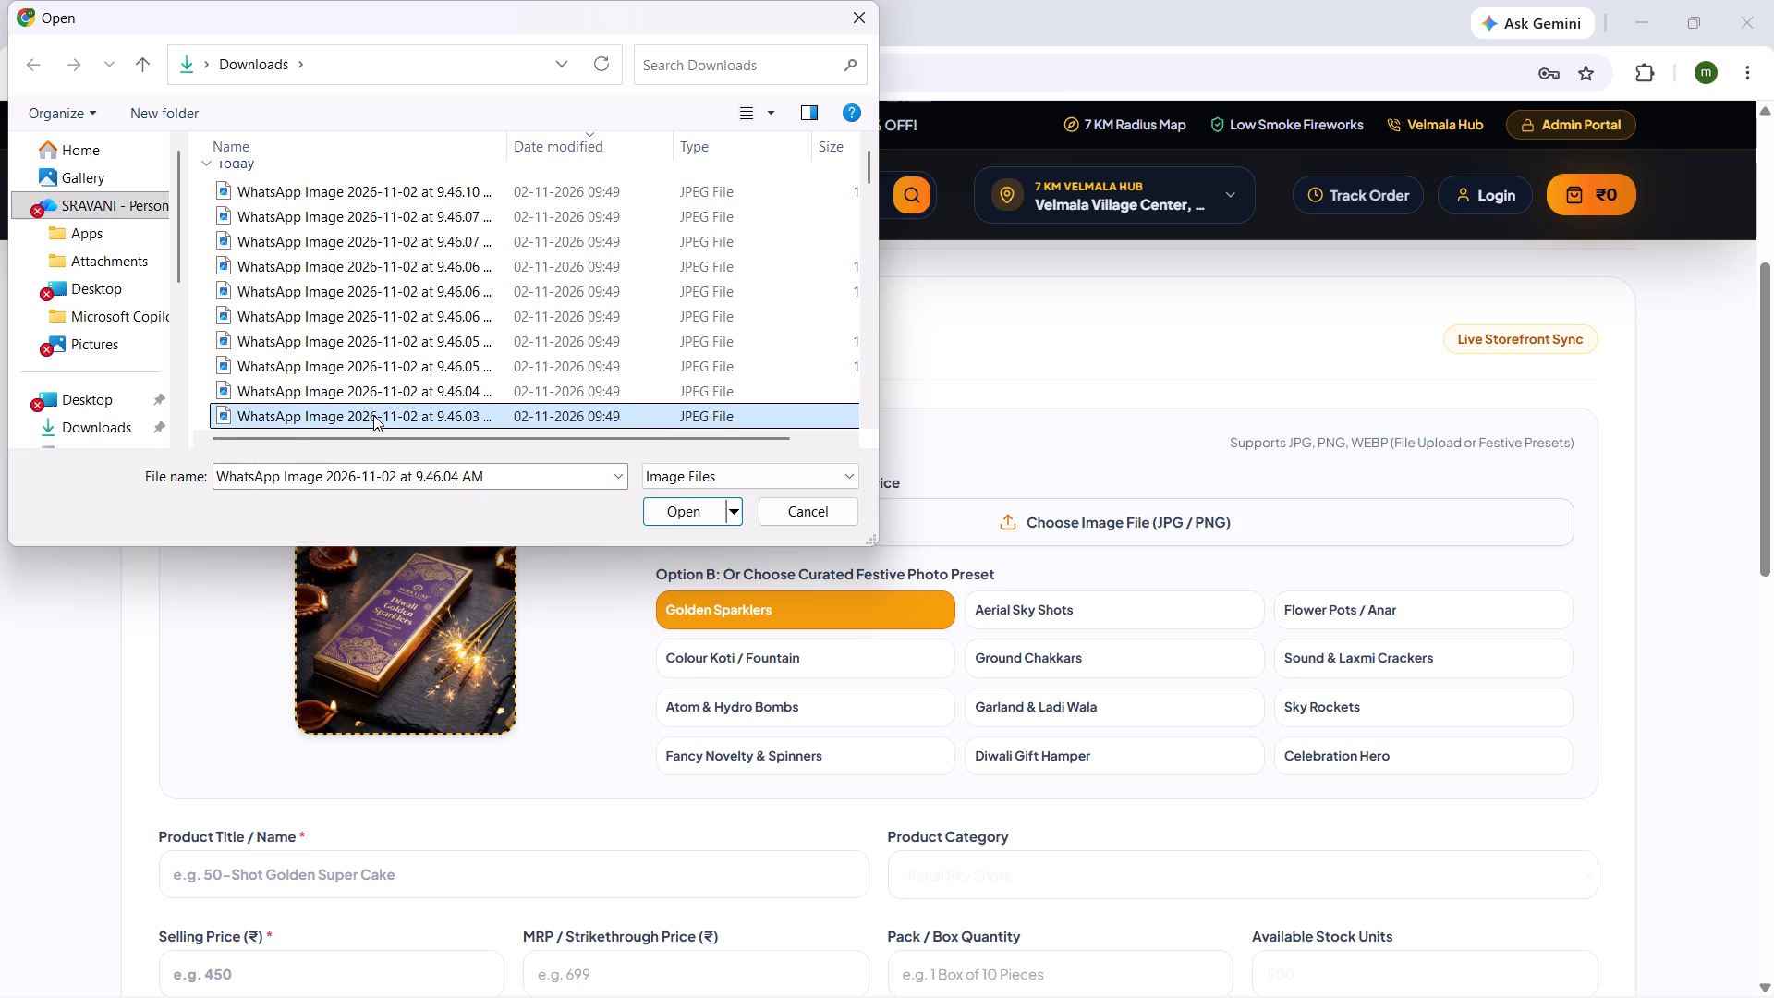
key("Down")
key("Down")
key("Down")
key("Down")
key("Down")
key("Down")
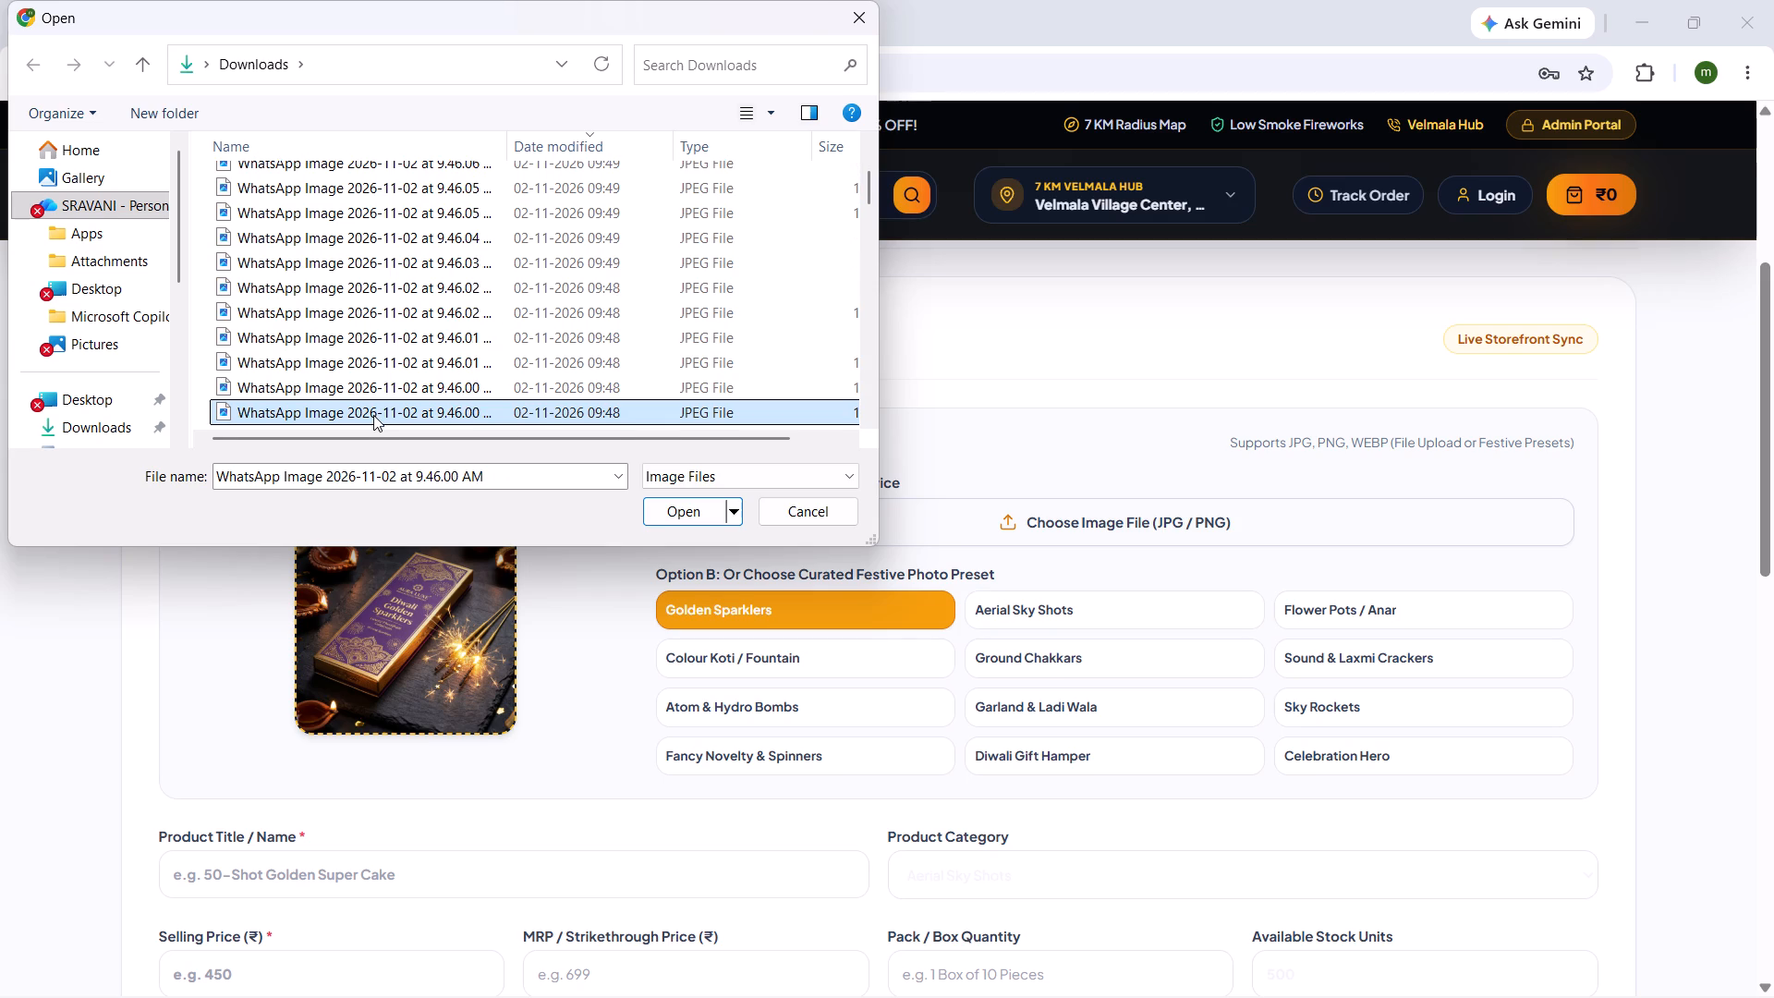
key("Return")
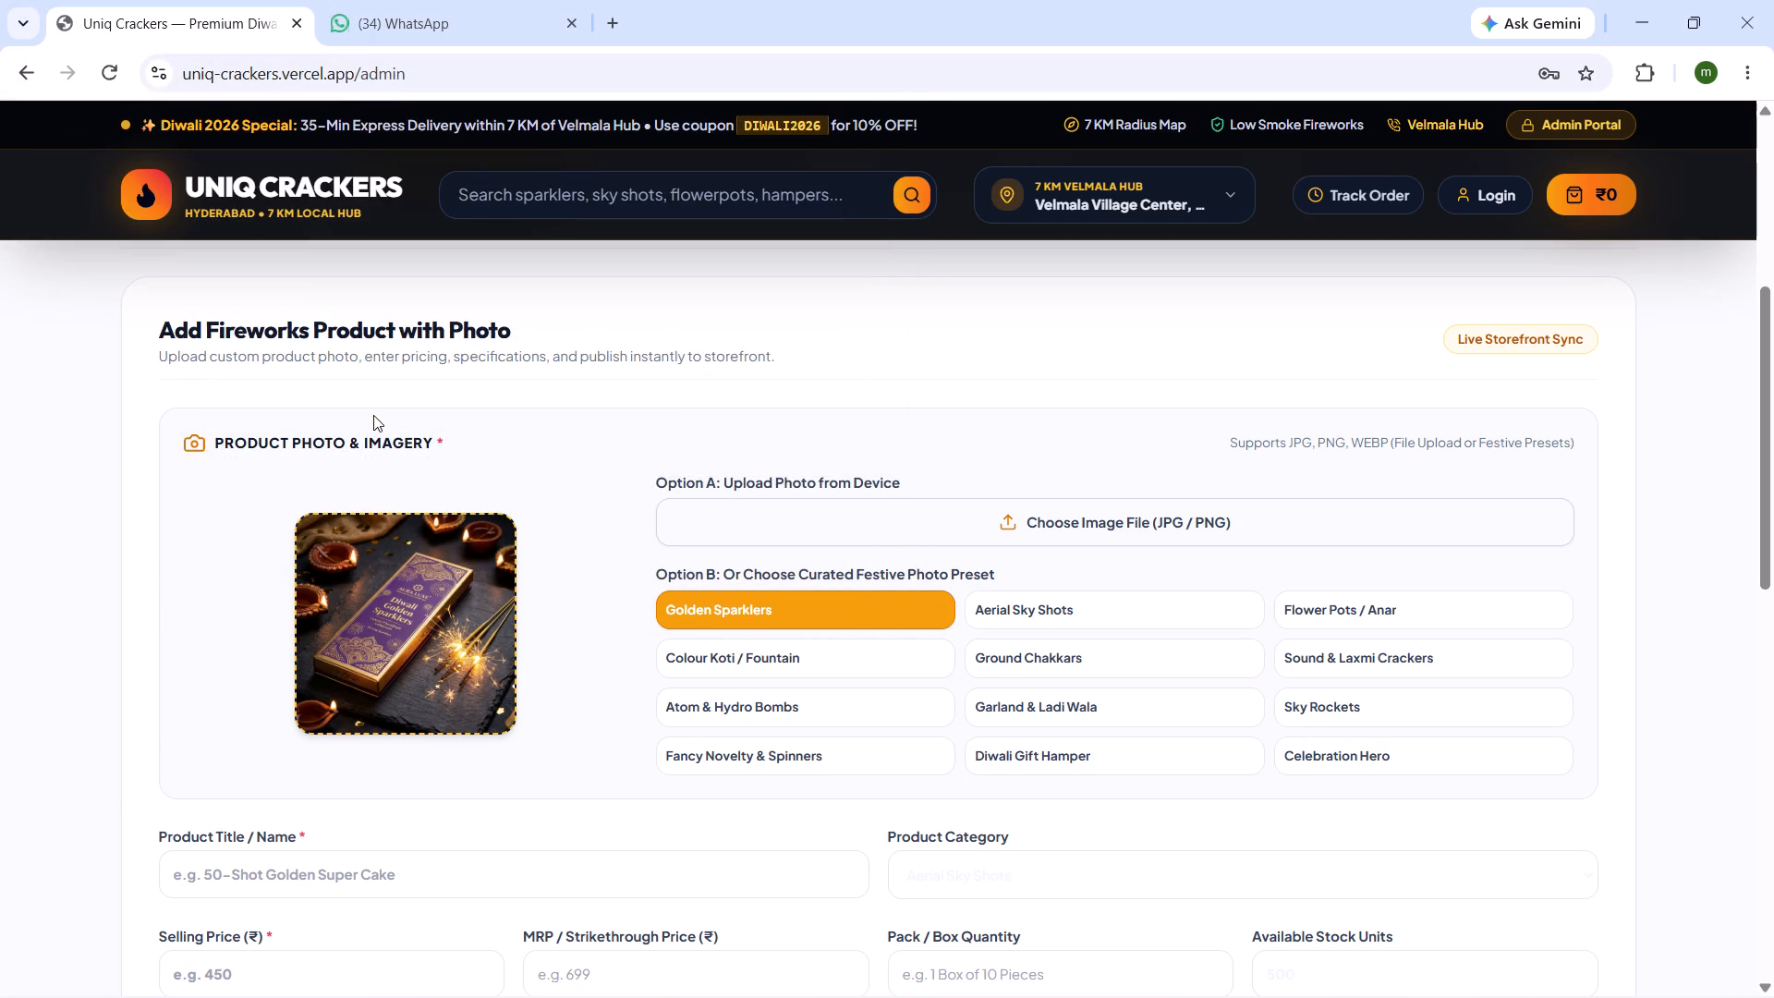
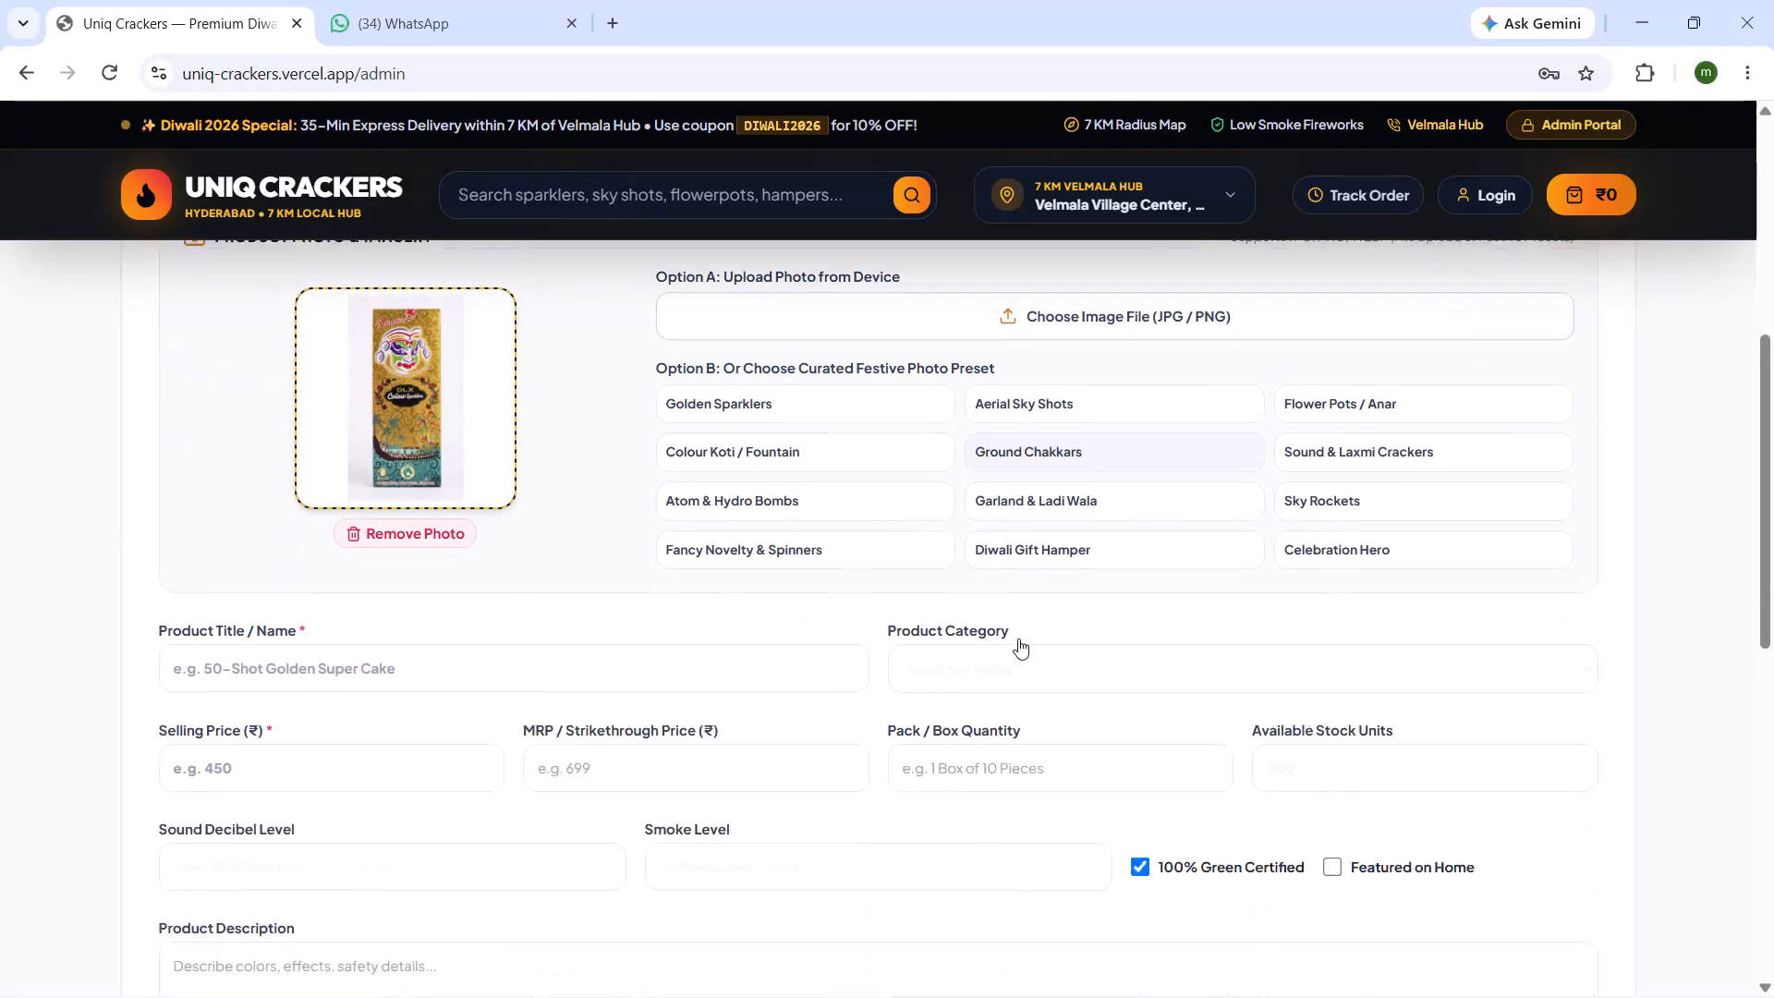
Set the product category of the new sparkler product to Sparklers & Handheld.
left_click(1218, 593)
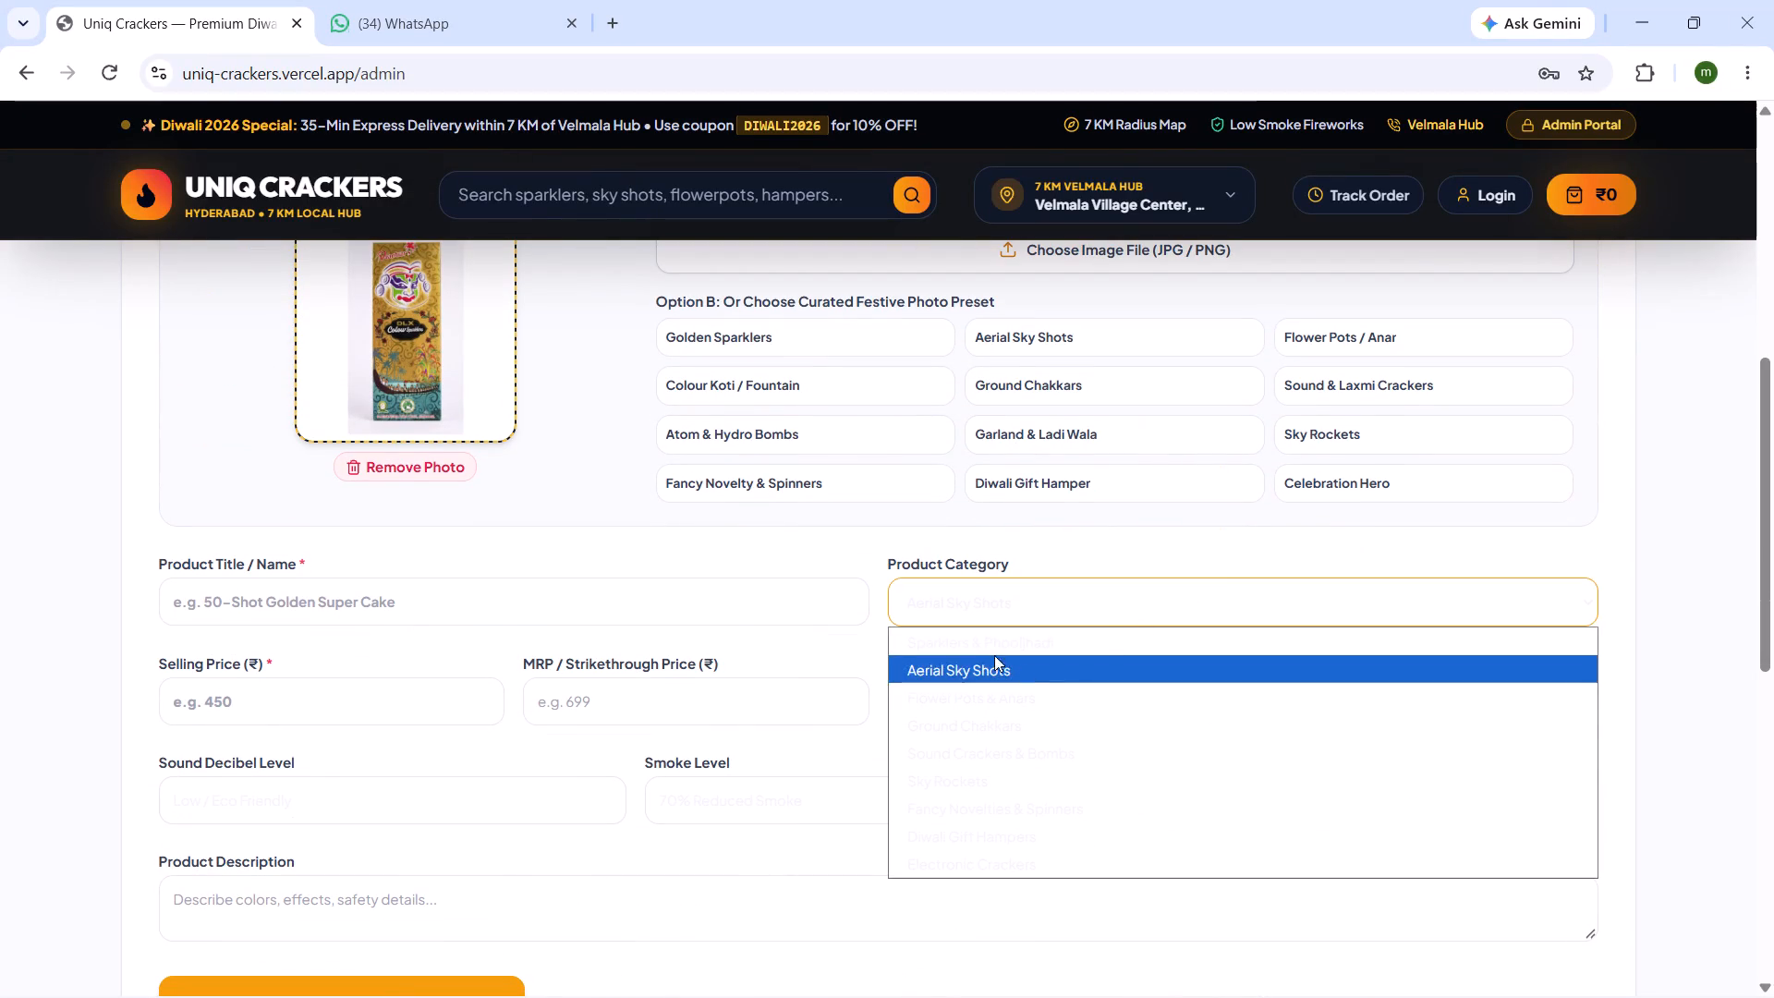
left_click(984, 644)
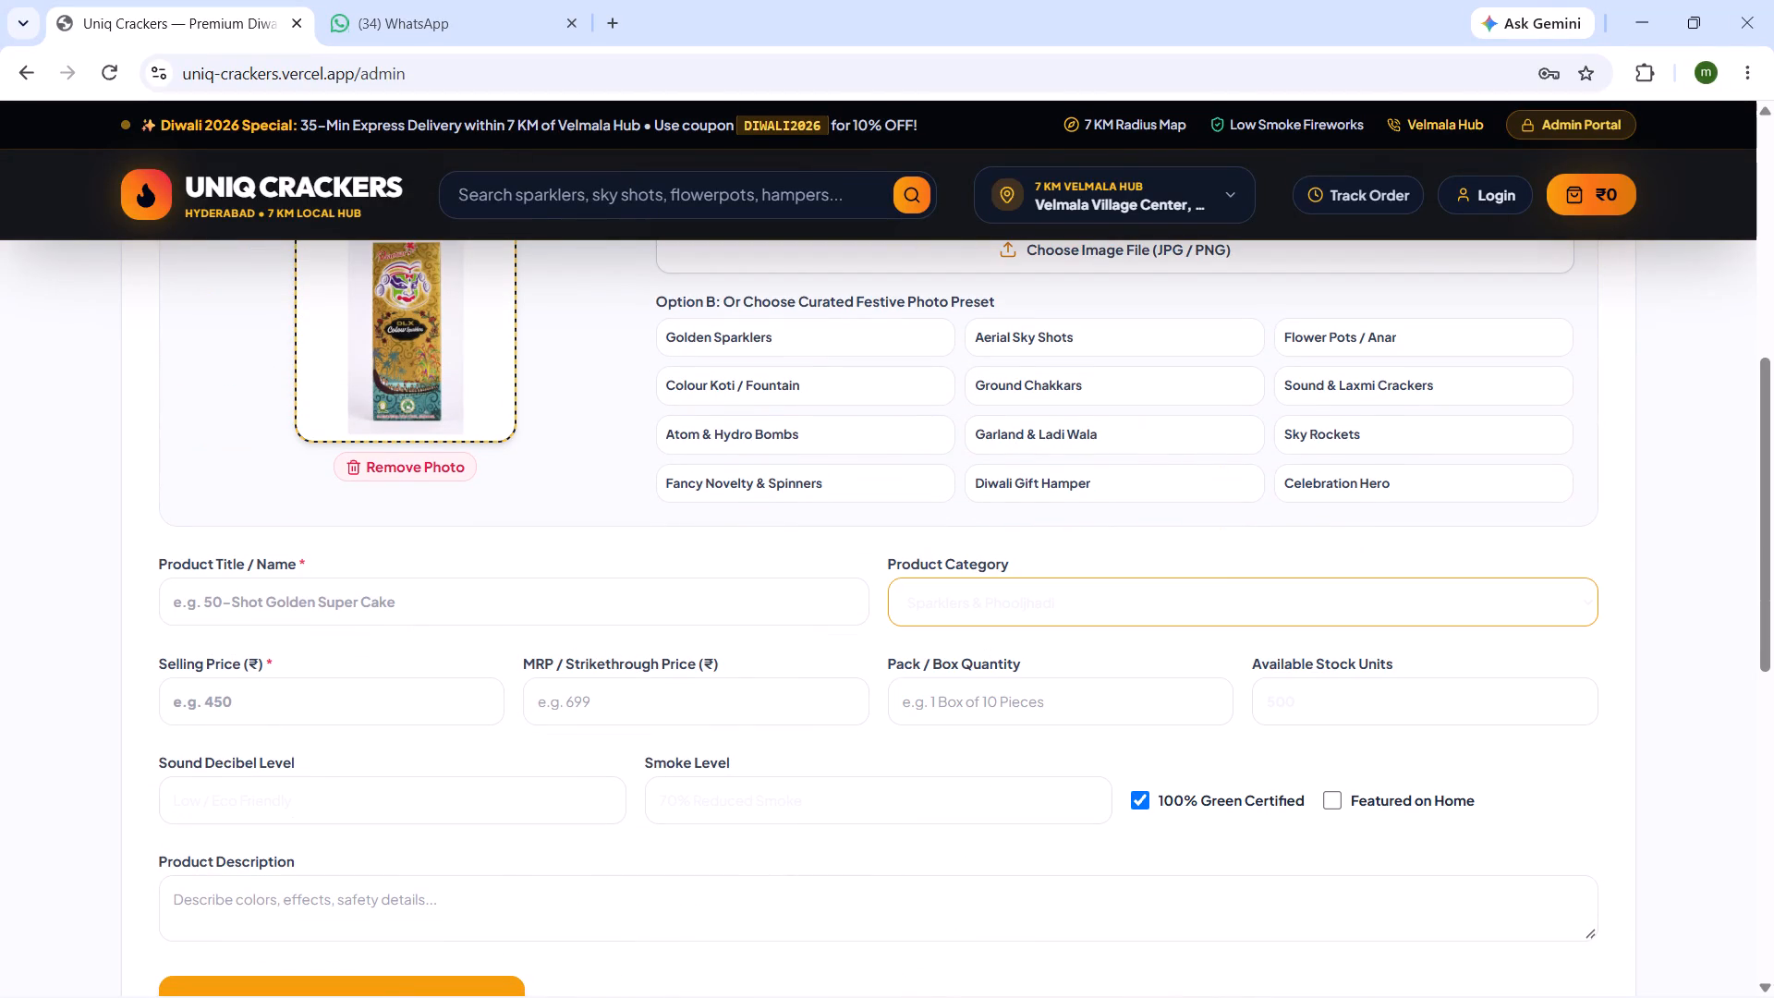
Enter DLX COLOUR SPARKELS as the title of the new product.
left_click(298, 589)
scroll(298, 589, "up", 1)
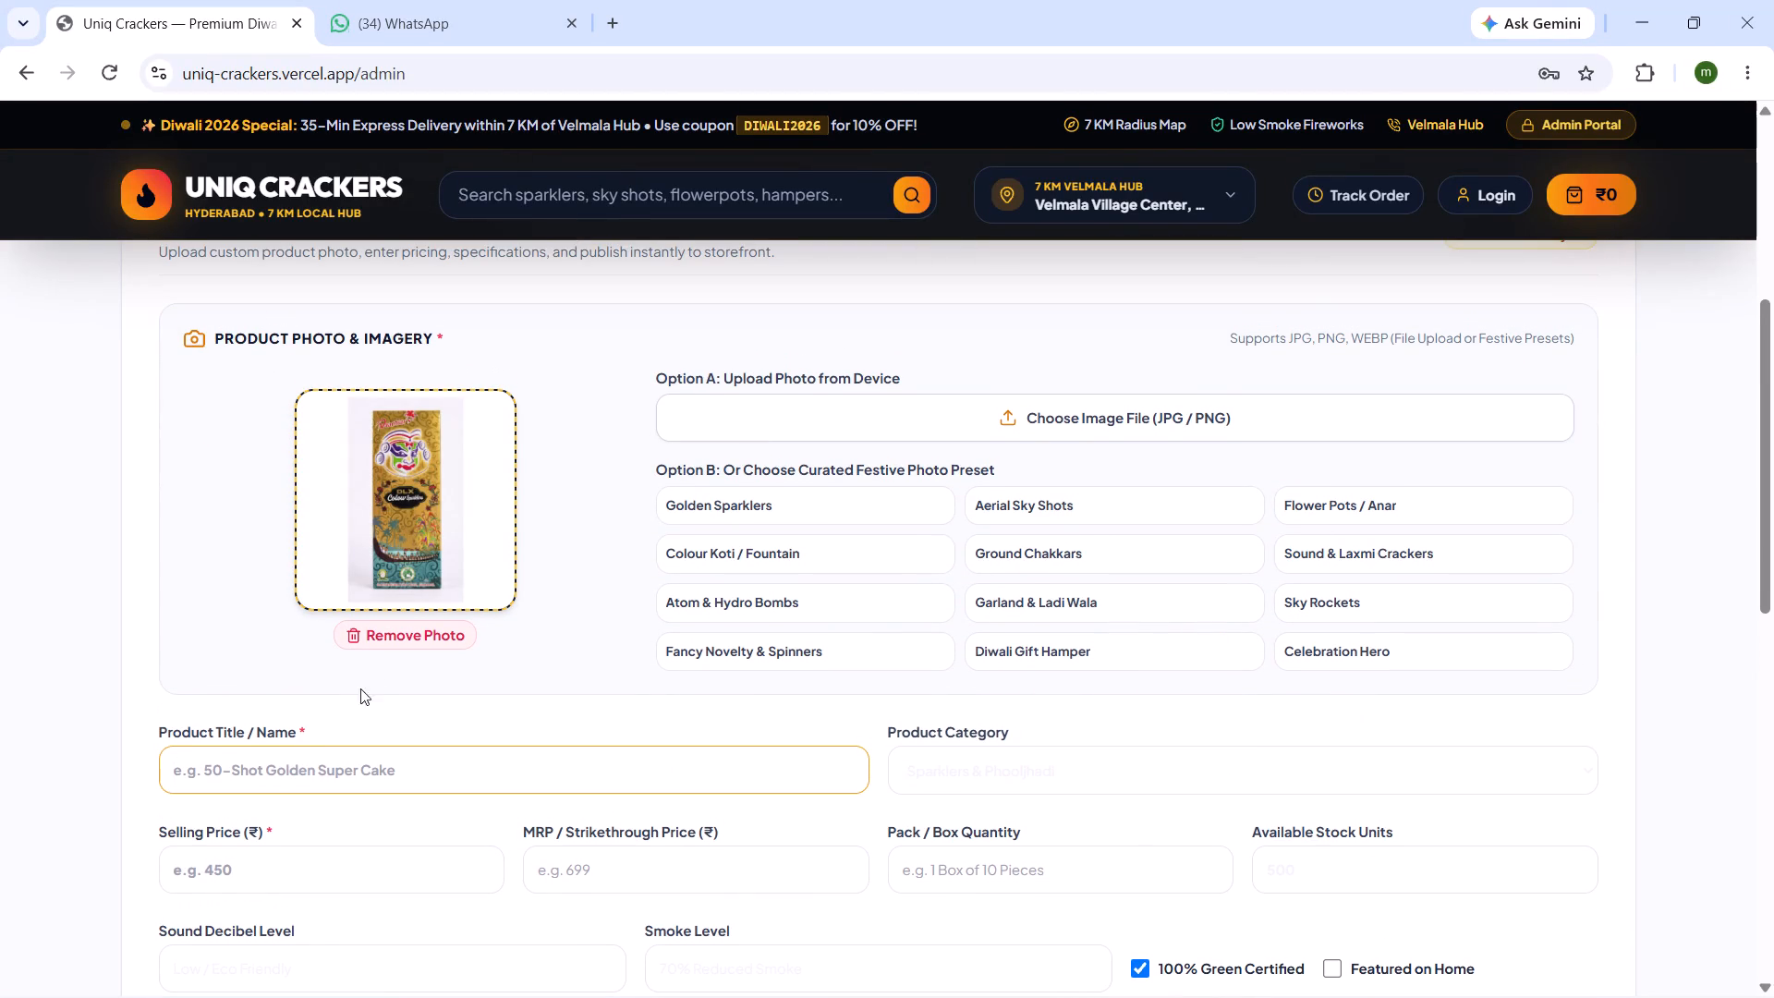
left_click(237, 766)
type("DLX COLOUR")
key("space")
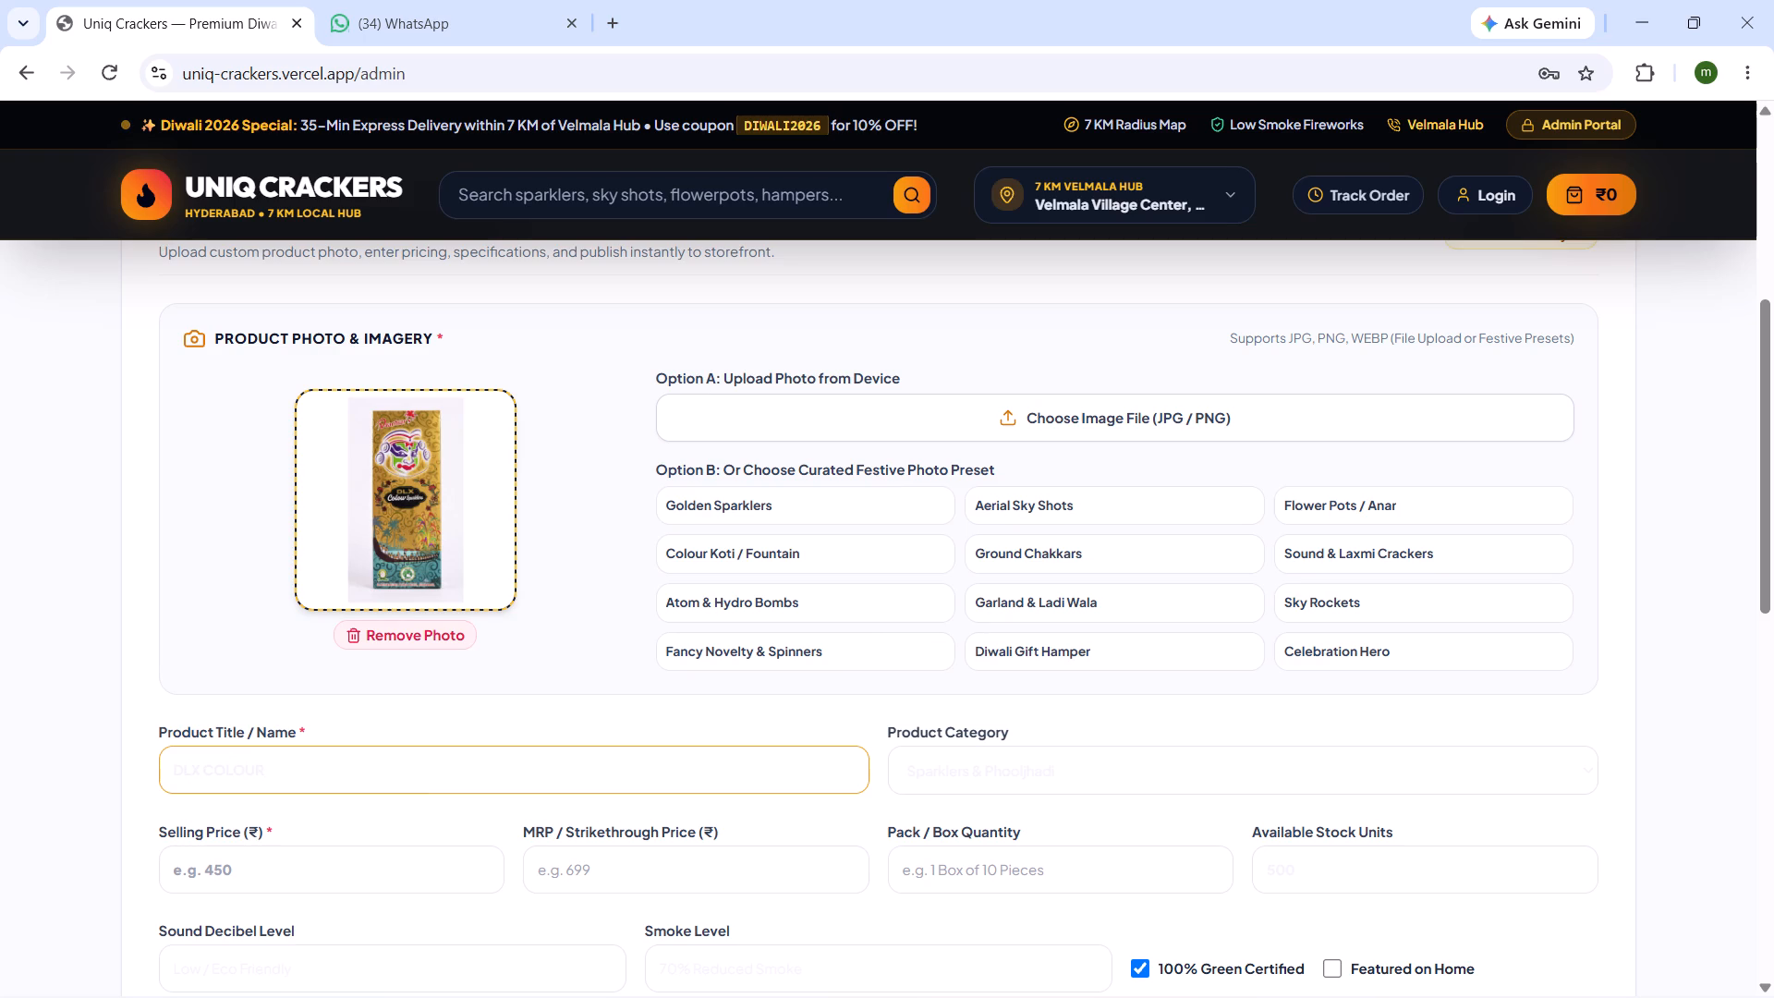
key("space")
type("SPARKELS")
key("Return")
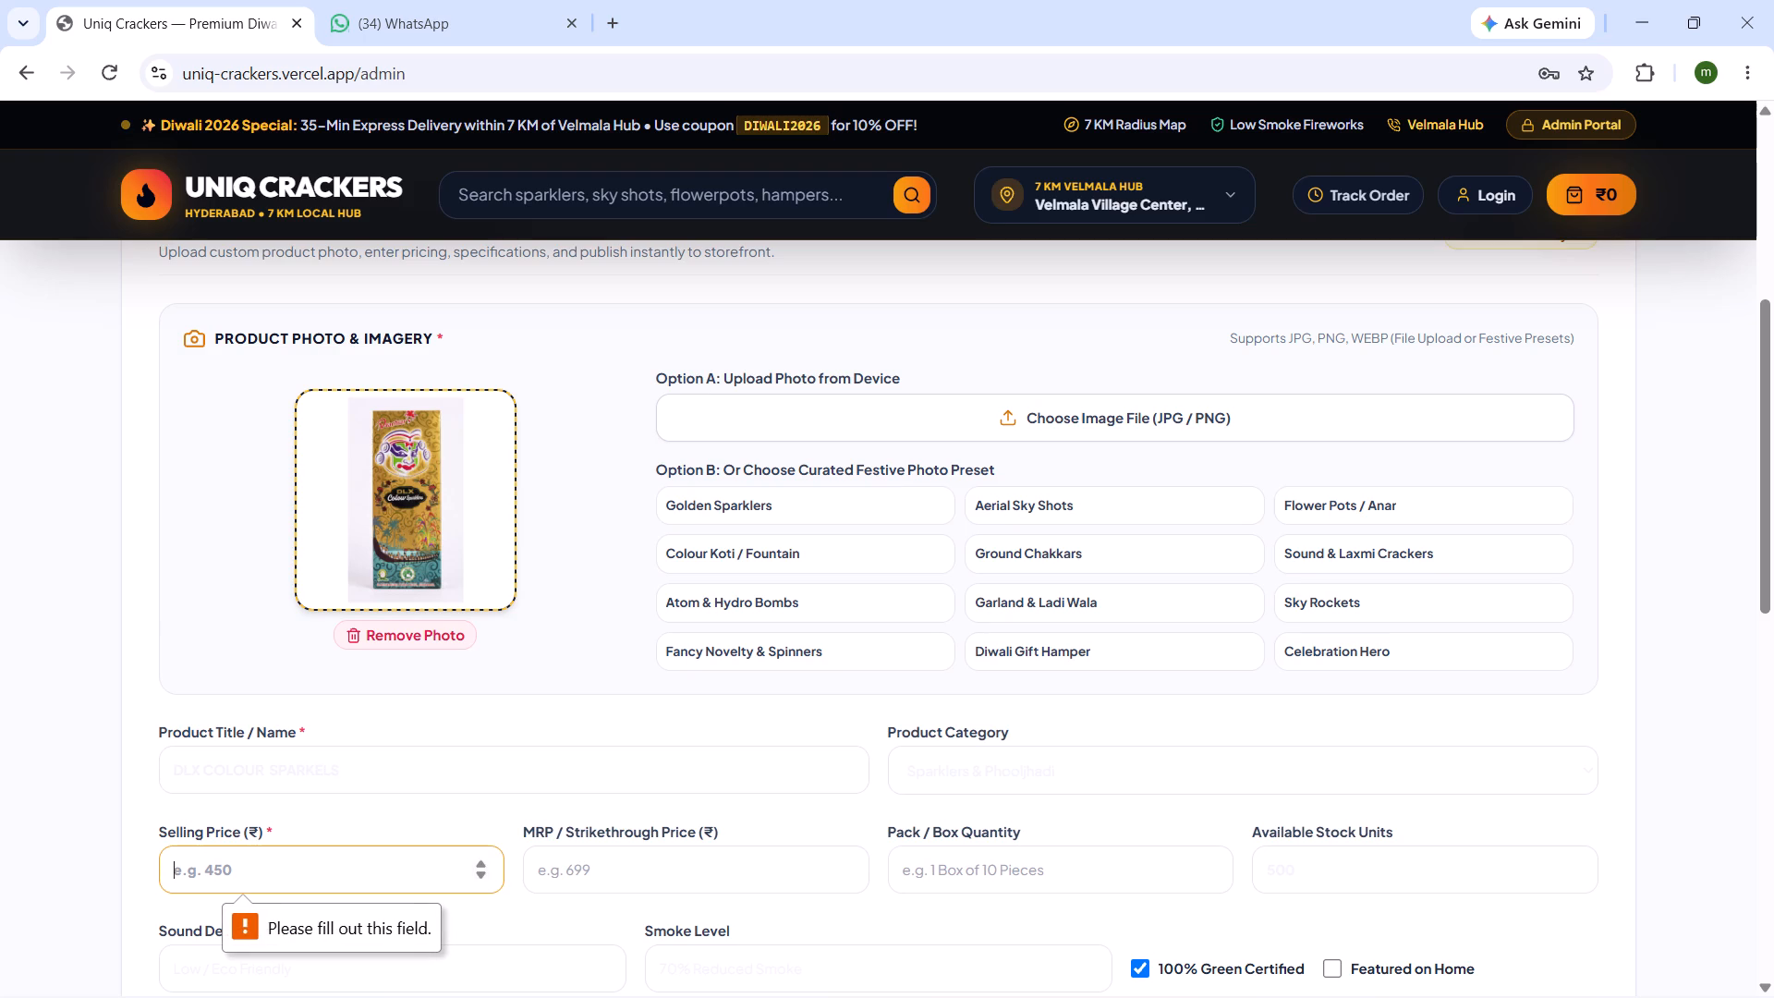
Set the selling price of DLX COLOUR SPARKELS to ₹249 and publish the product to the live storefront.
left_click(212, 877)
key("4")
key("BackSpace")
type("246")
key("BackSpace")
key("9")
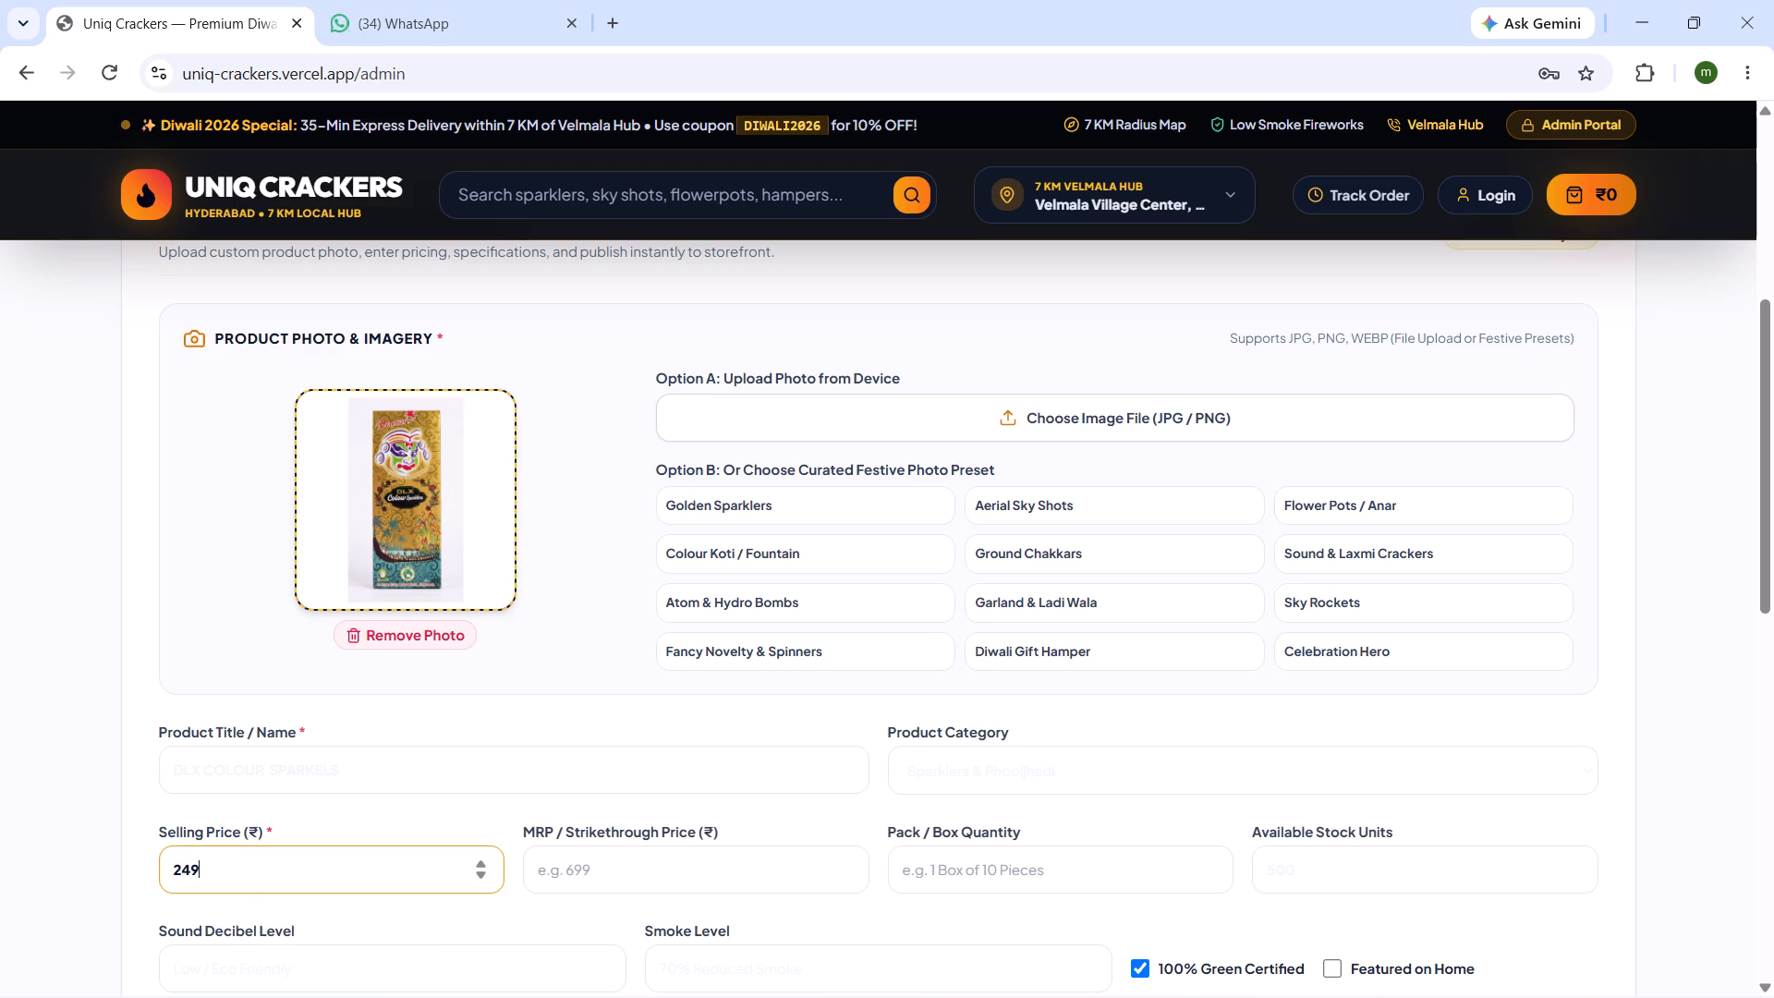
key("Return")
scroll(273, 767, "down", 5)
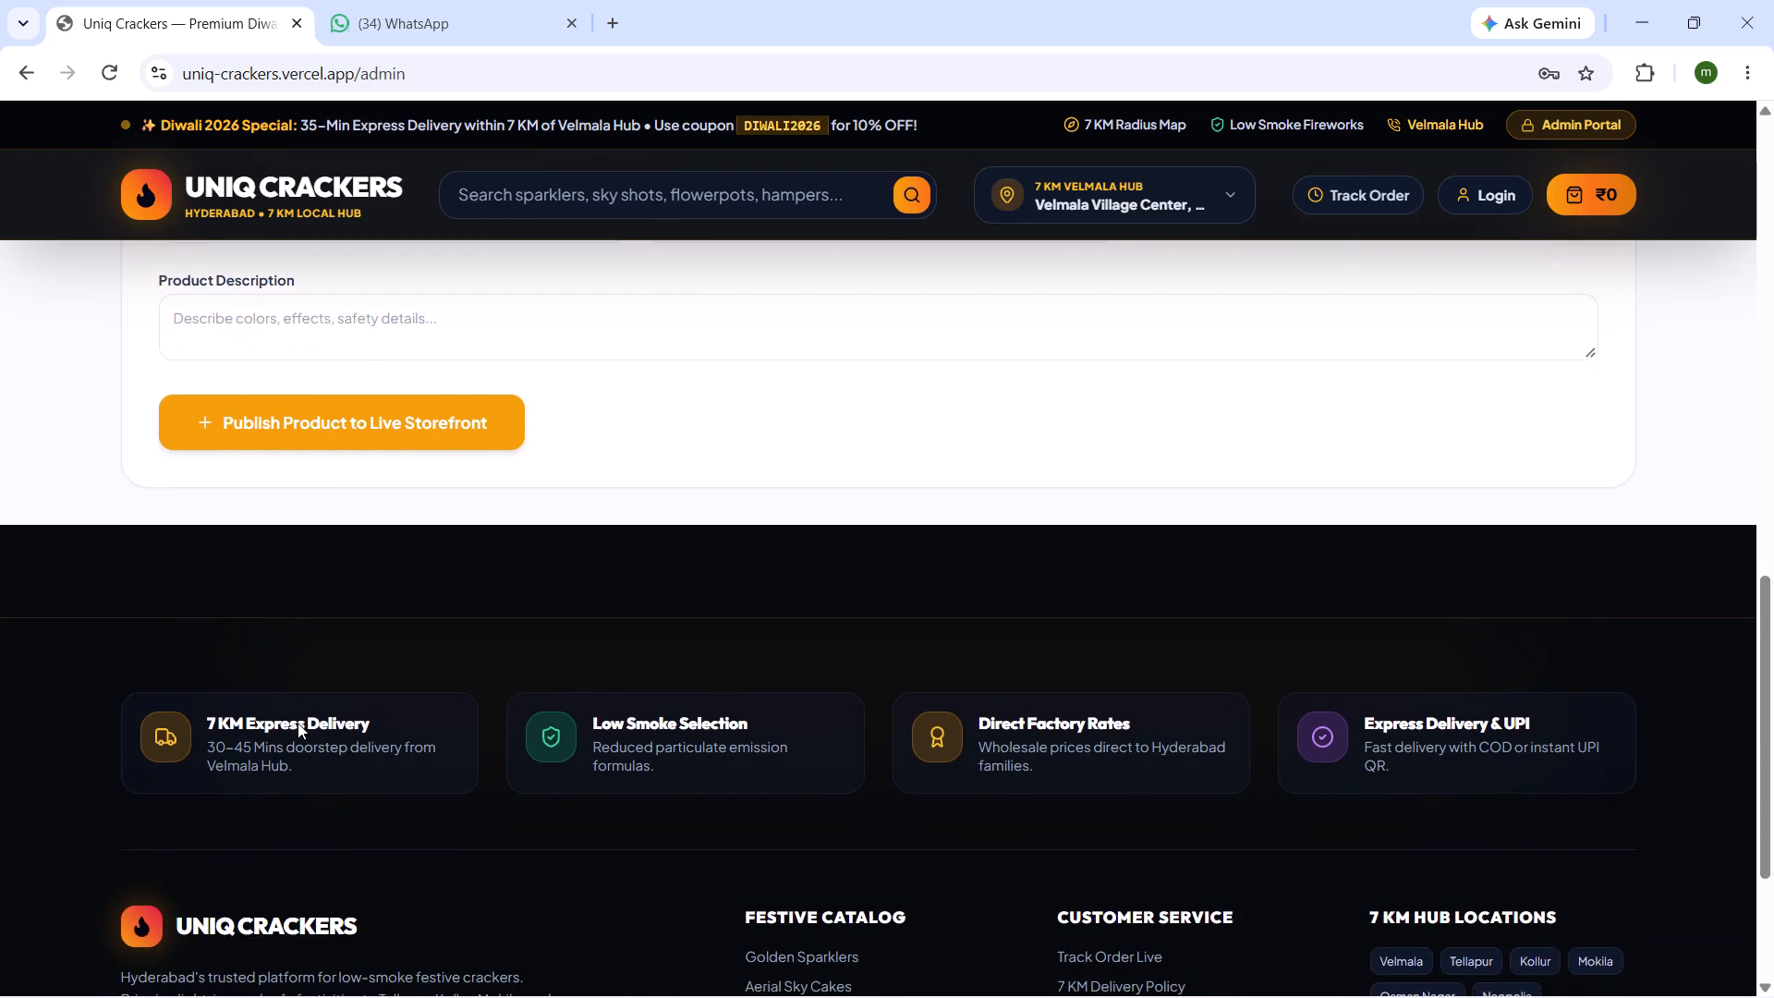
scroll(298, 723, "down", 1)
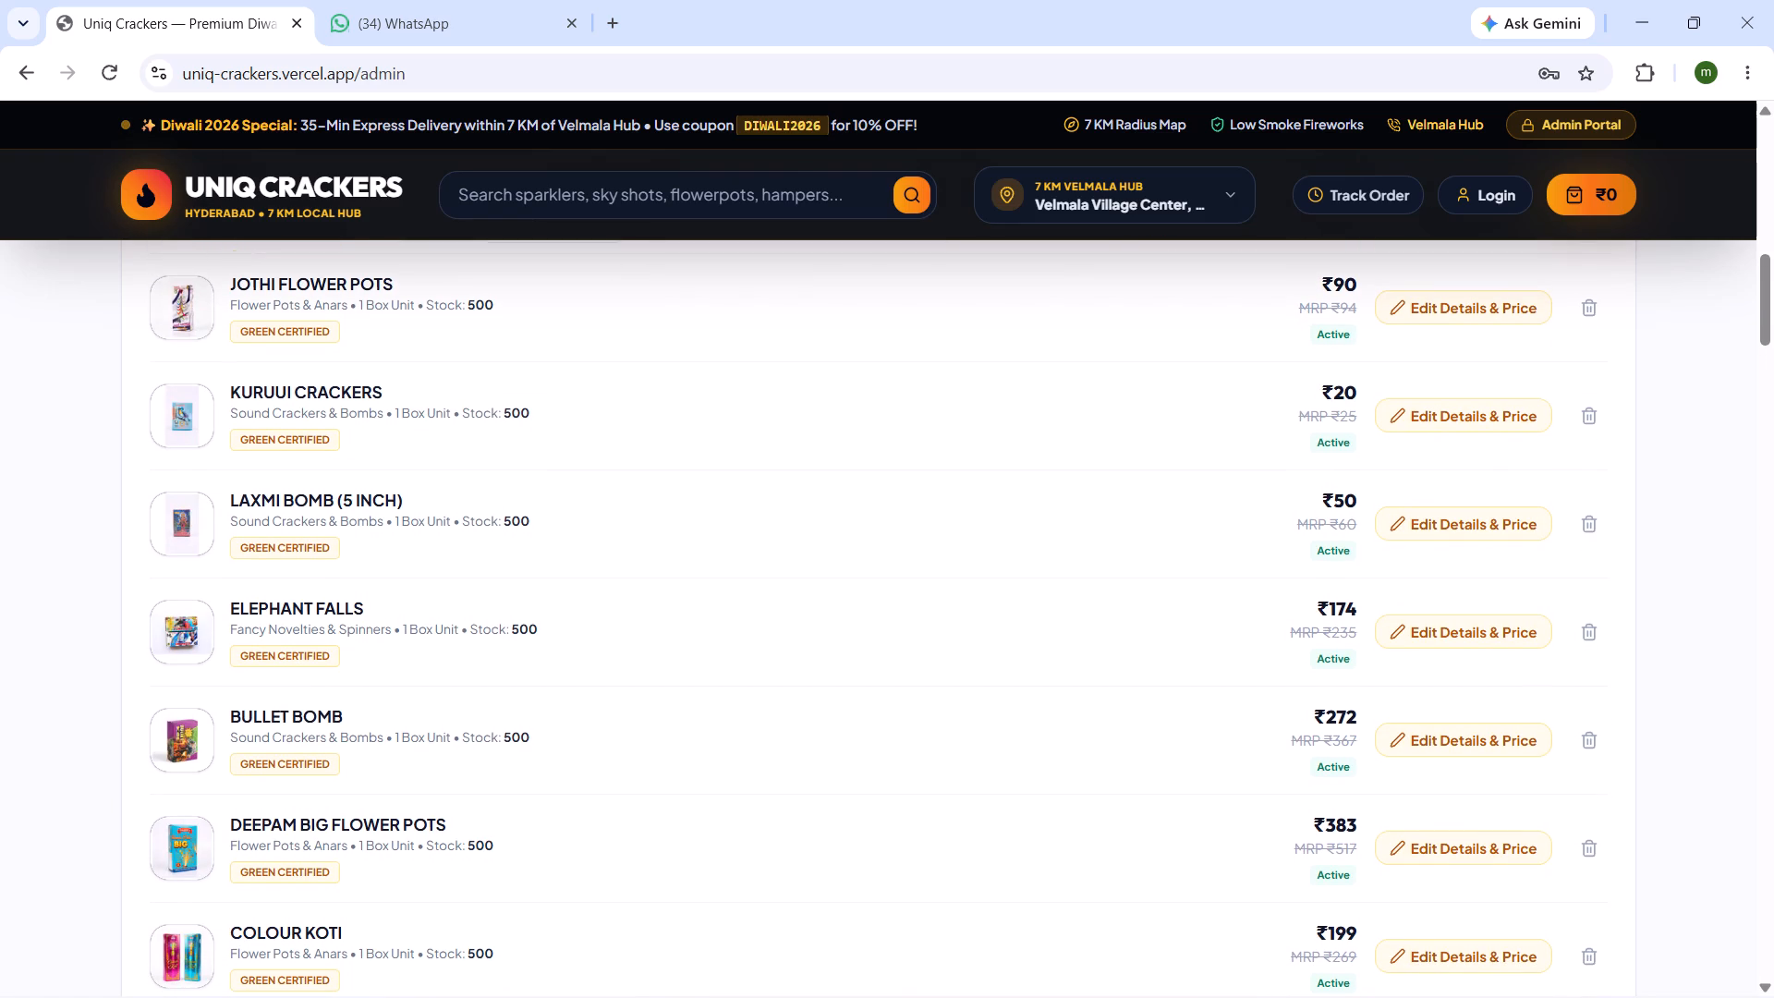
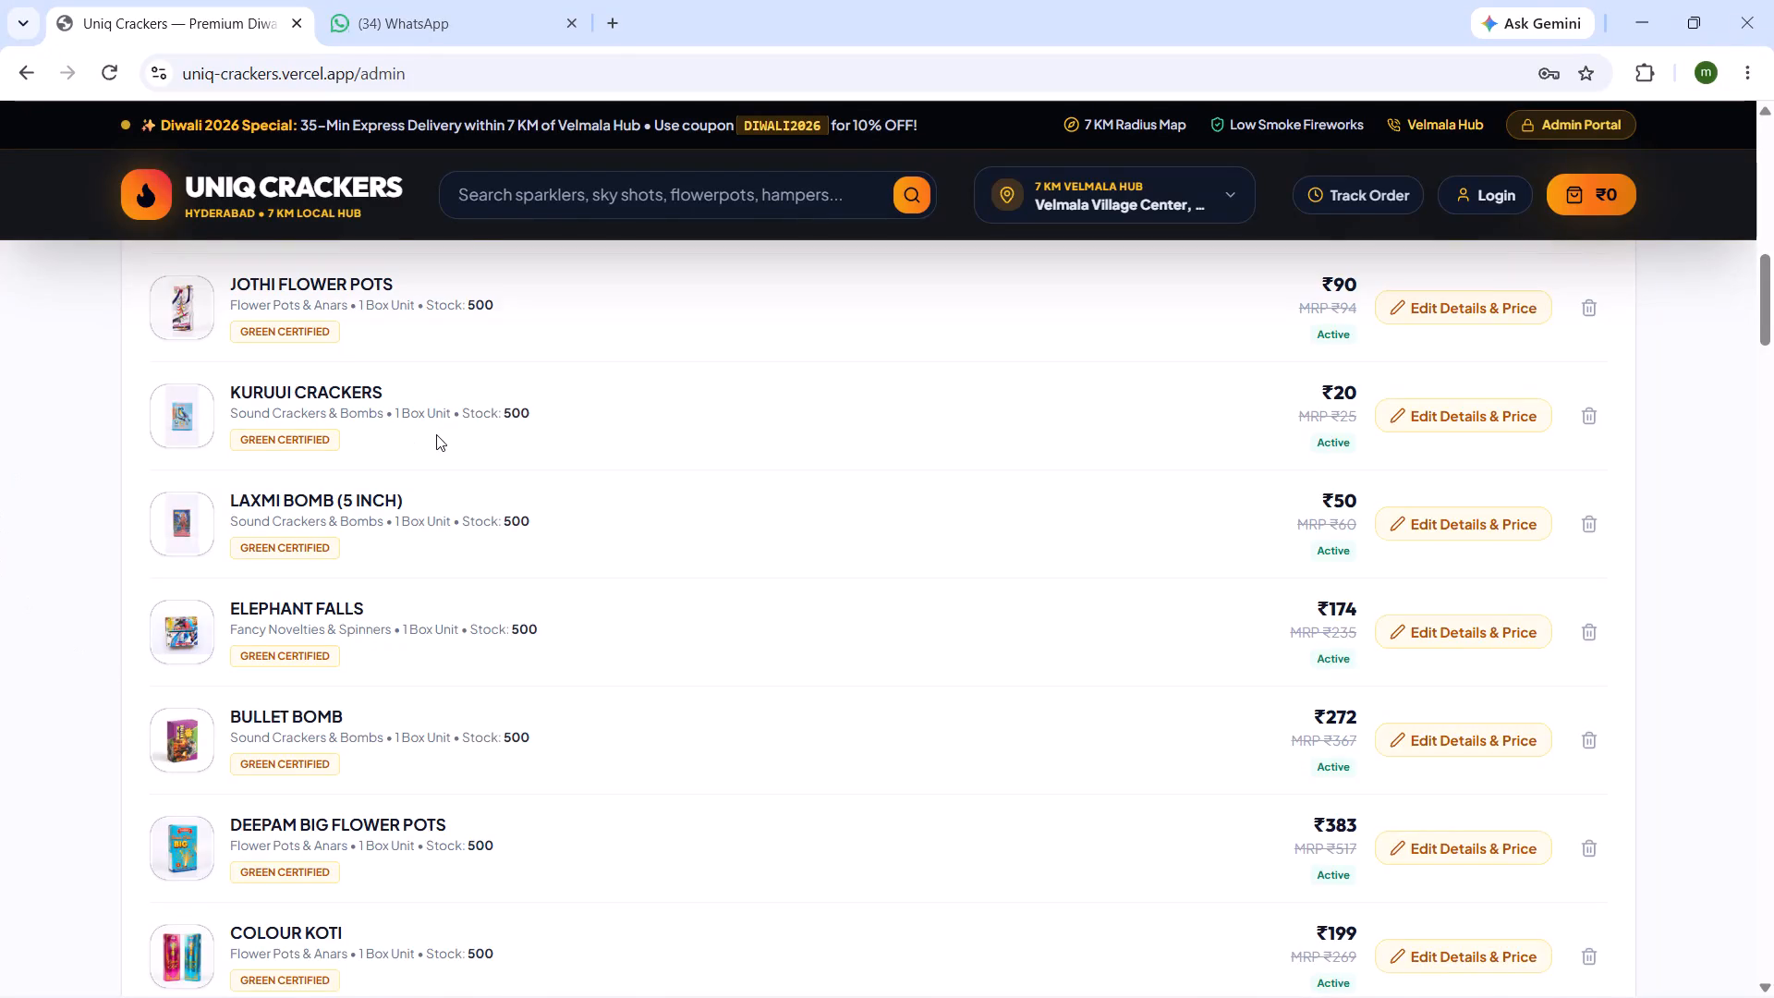
Open the form for adding a new fireworks product with photo.
scroll(436, 434, "up", 5)
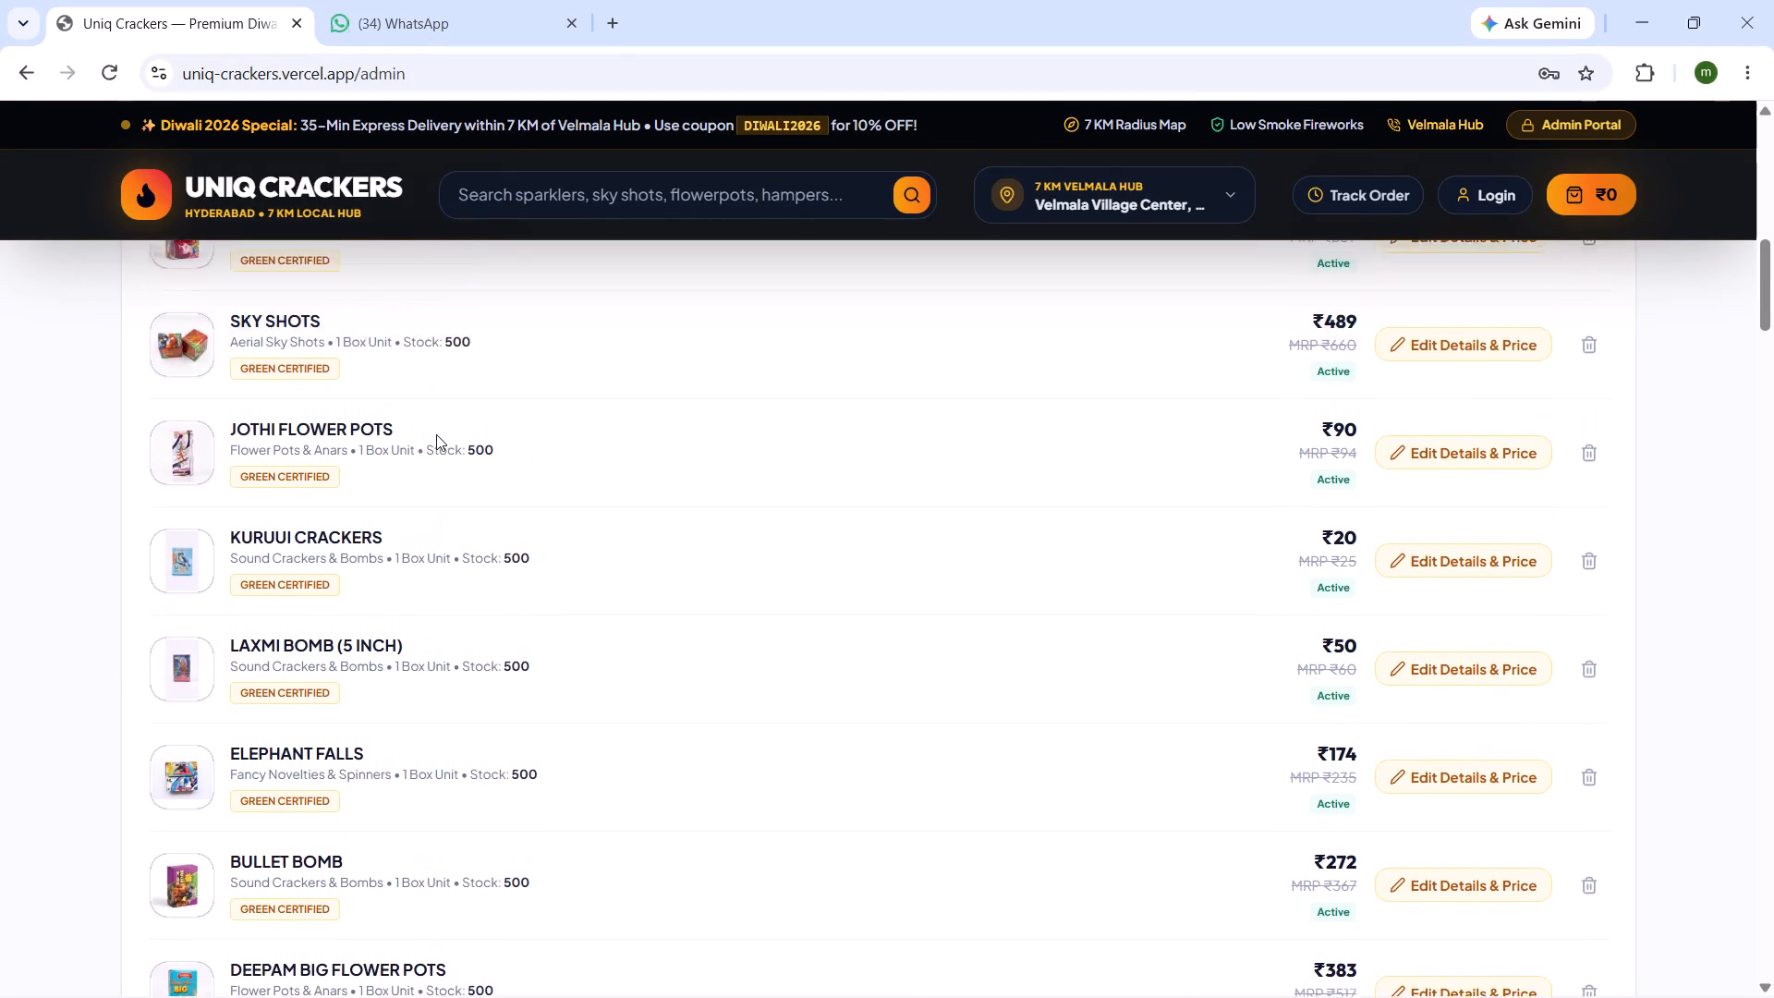
scroll(436, 434, "up", 9)
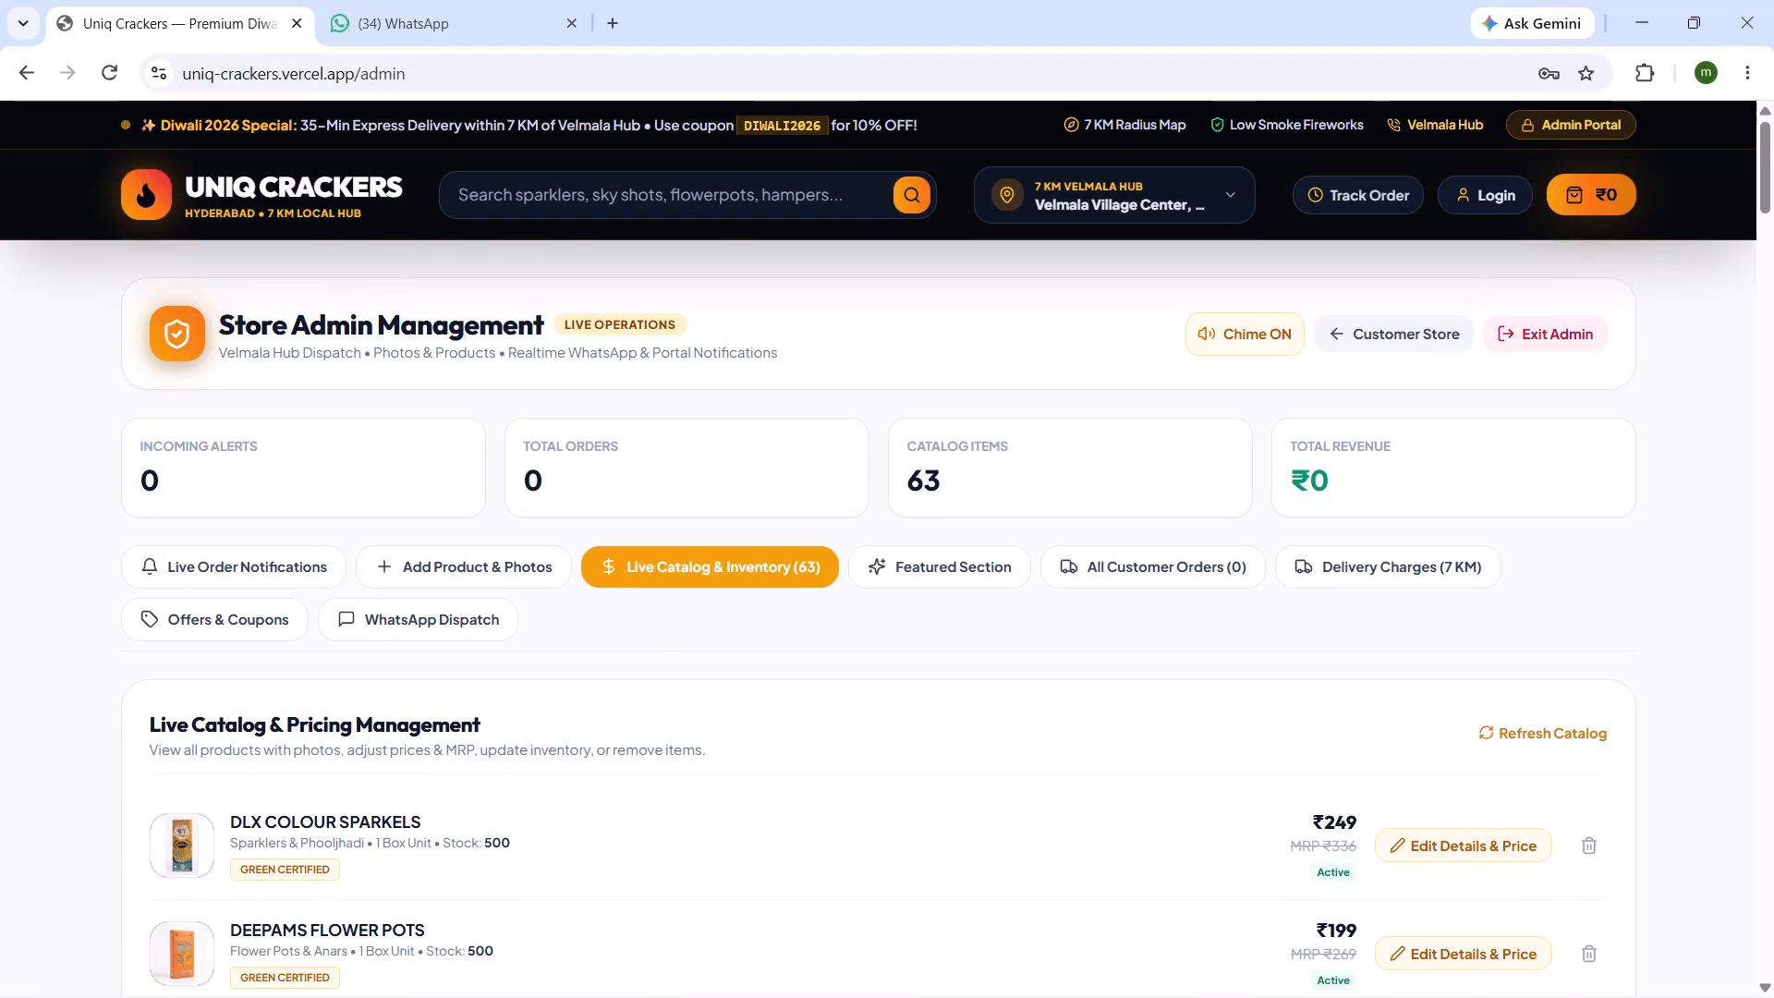
scroll(346, 728, "down", 1)
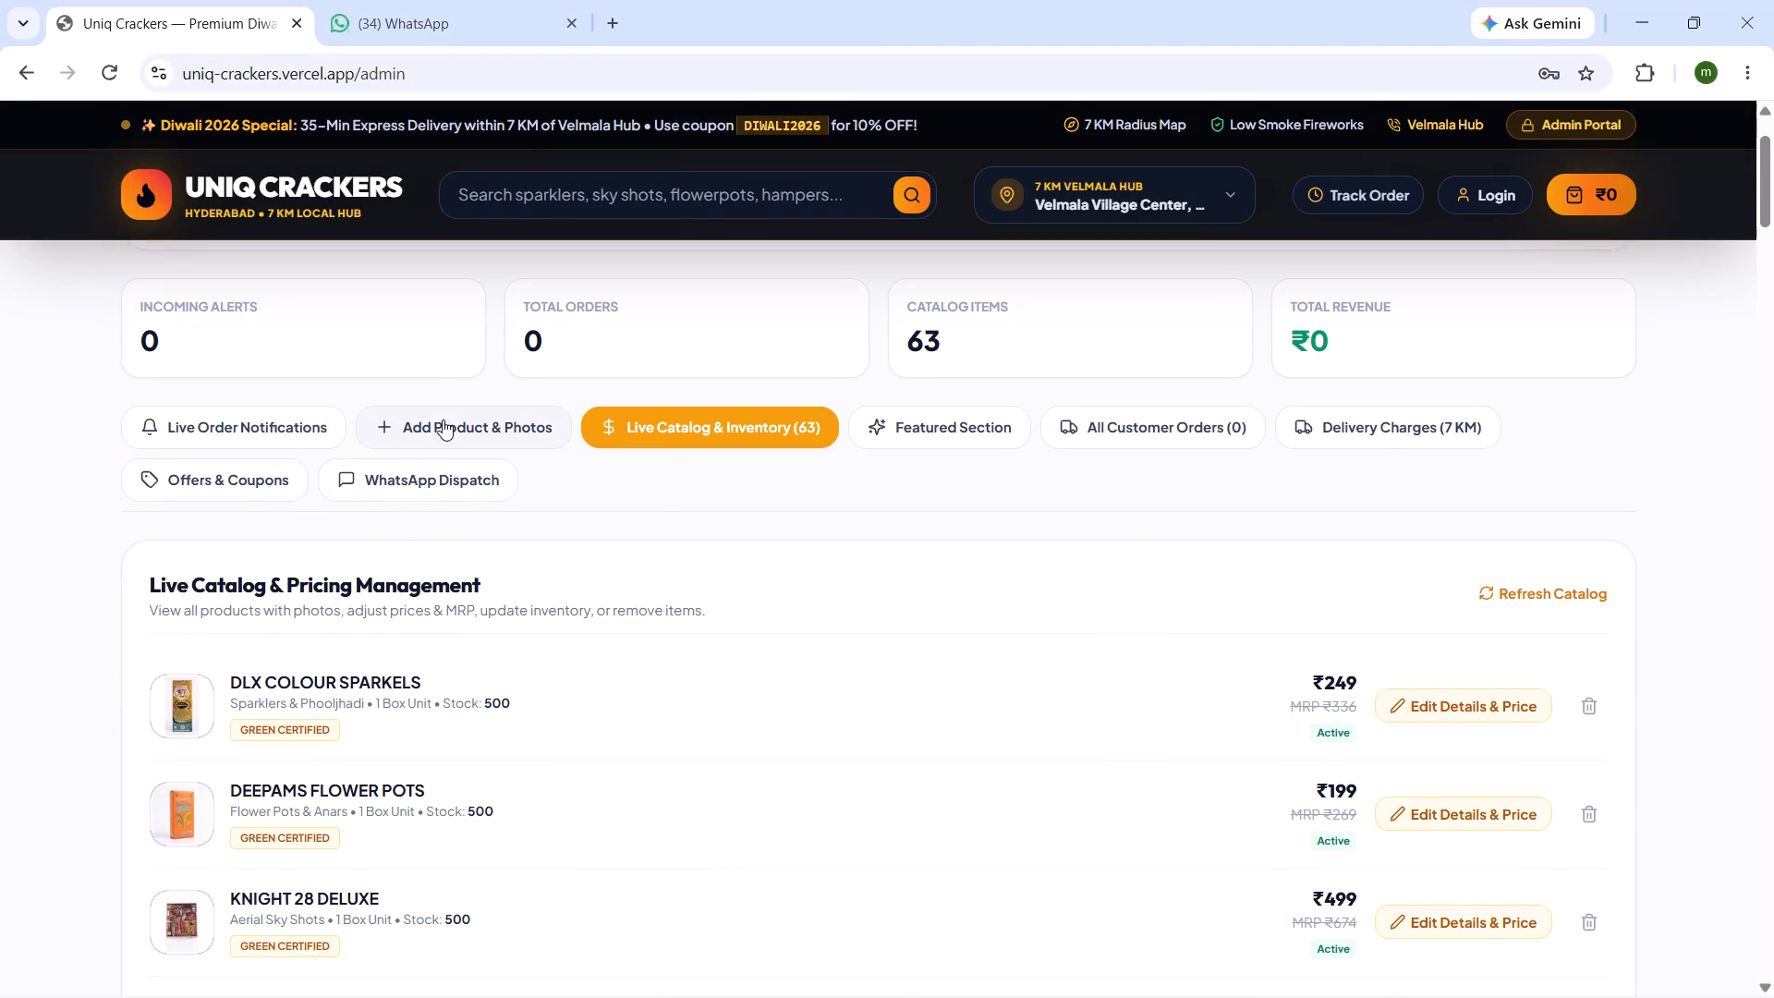
left_click(443, 420)
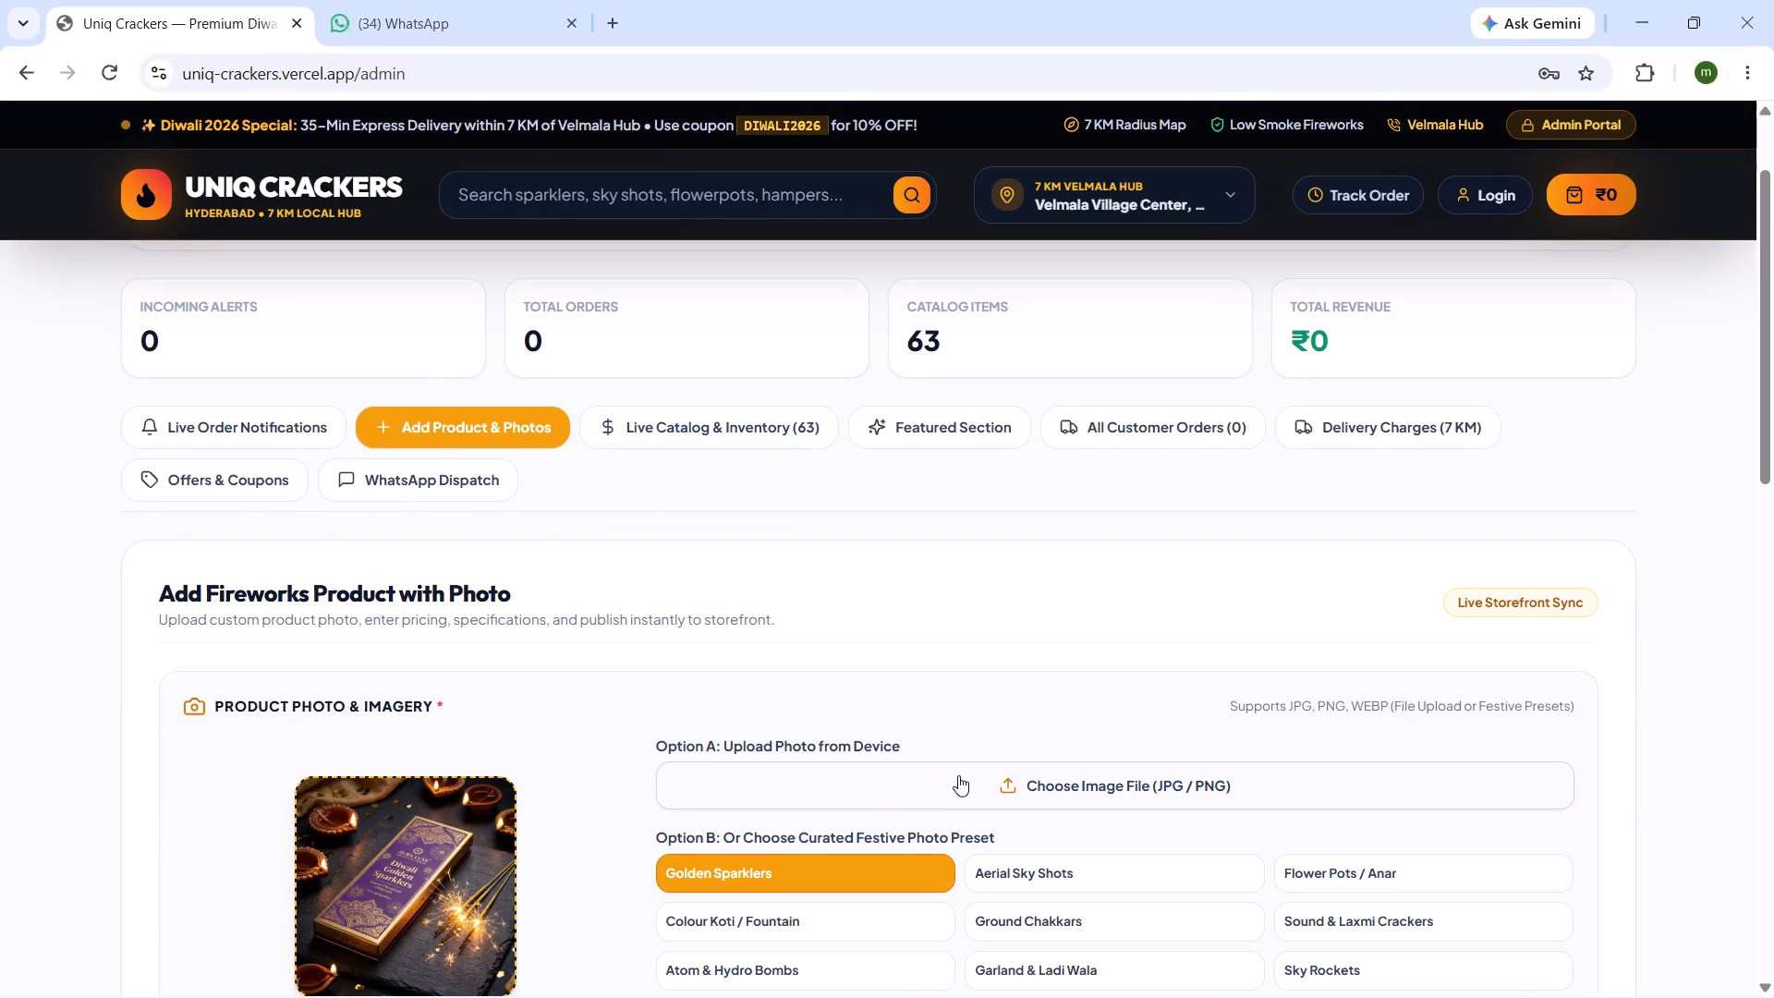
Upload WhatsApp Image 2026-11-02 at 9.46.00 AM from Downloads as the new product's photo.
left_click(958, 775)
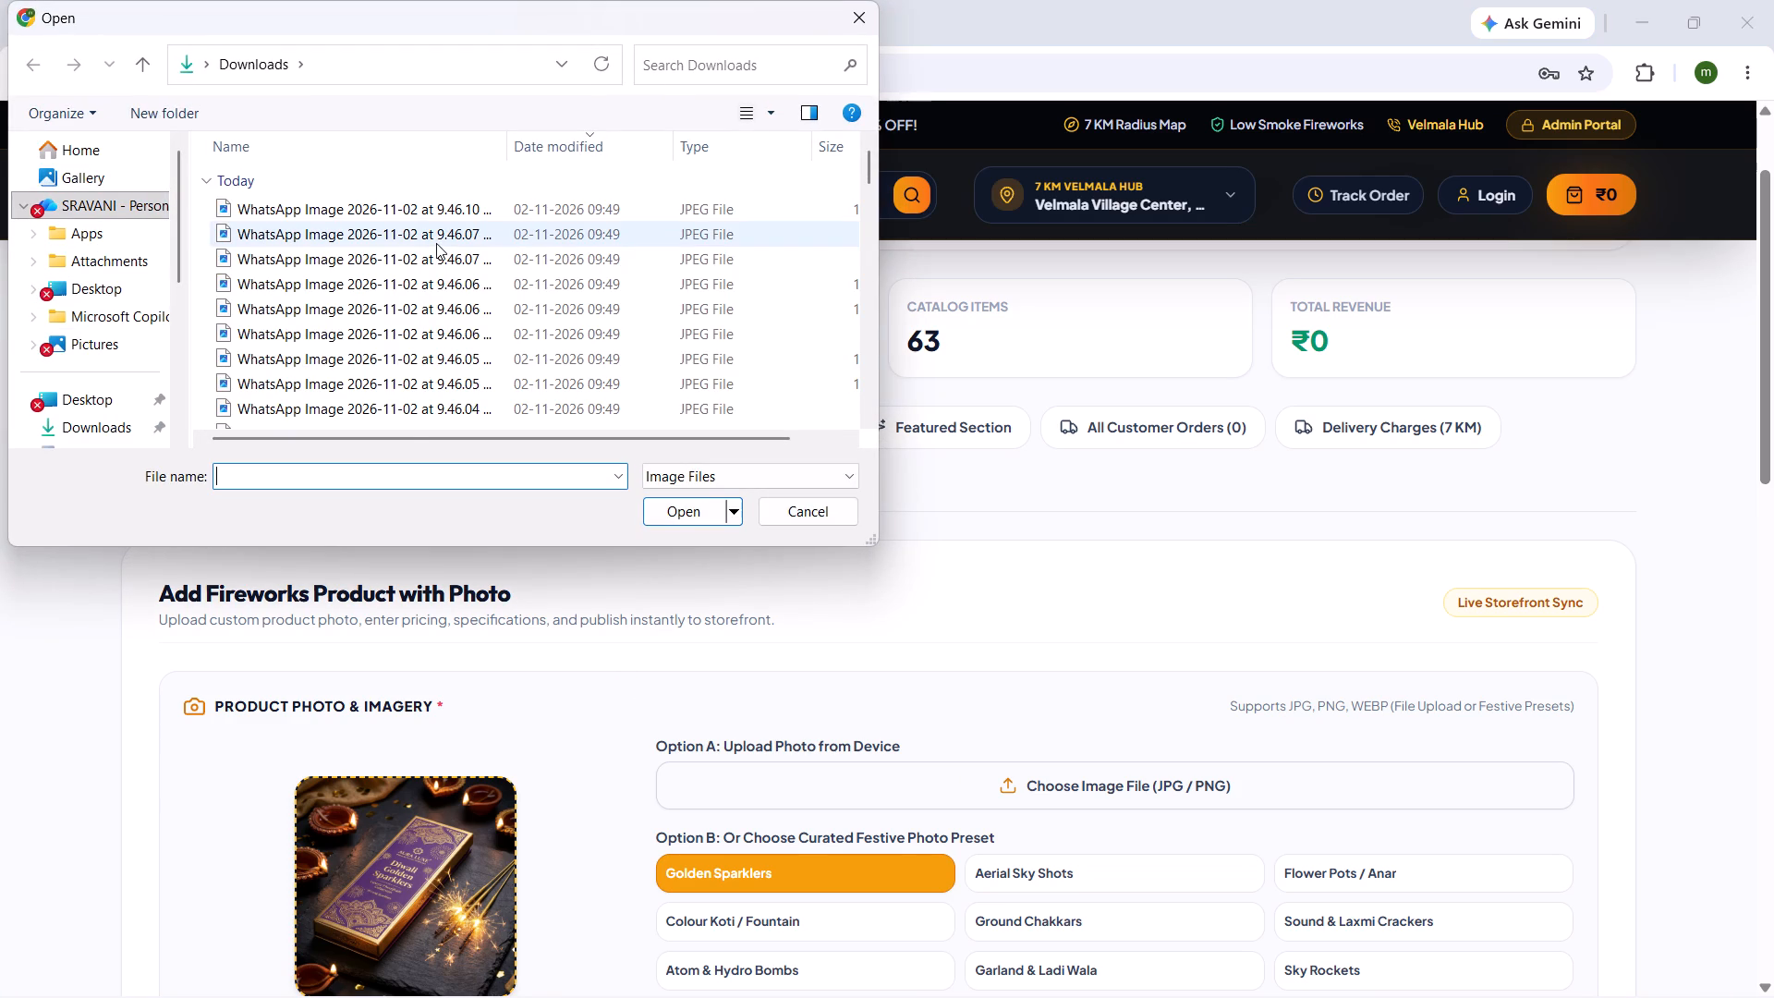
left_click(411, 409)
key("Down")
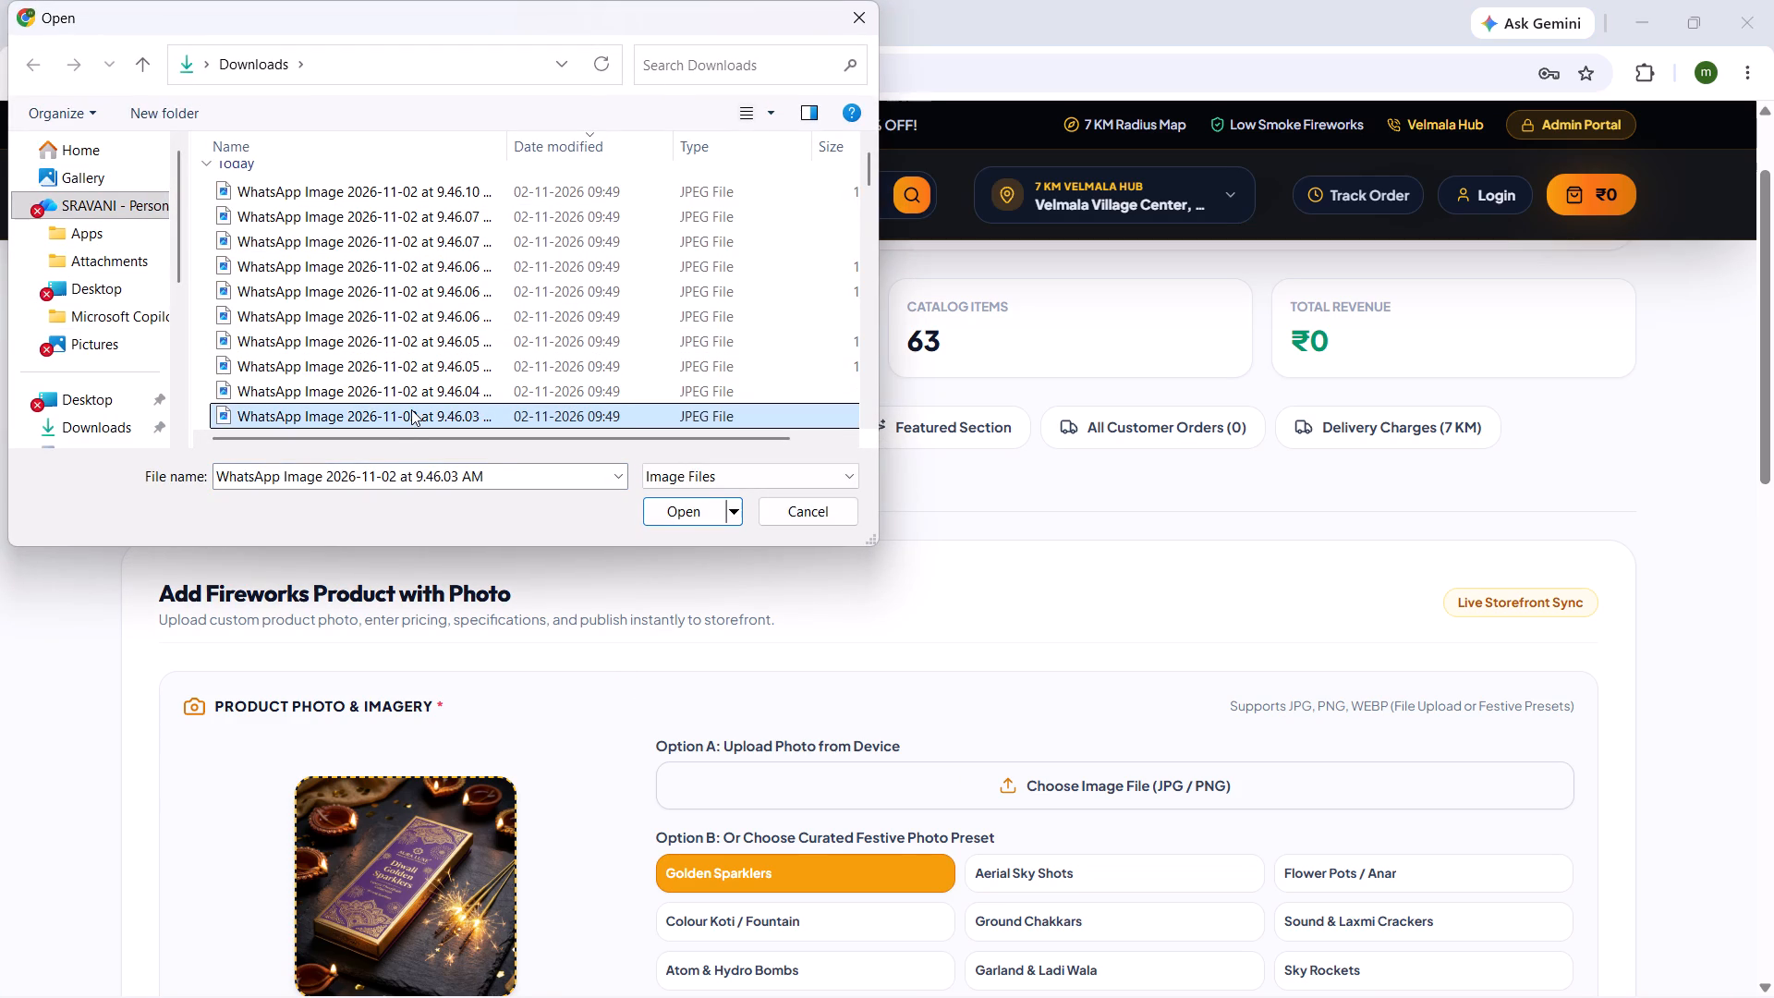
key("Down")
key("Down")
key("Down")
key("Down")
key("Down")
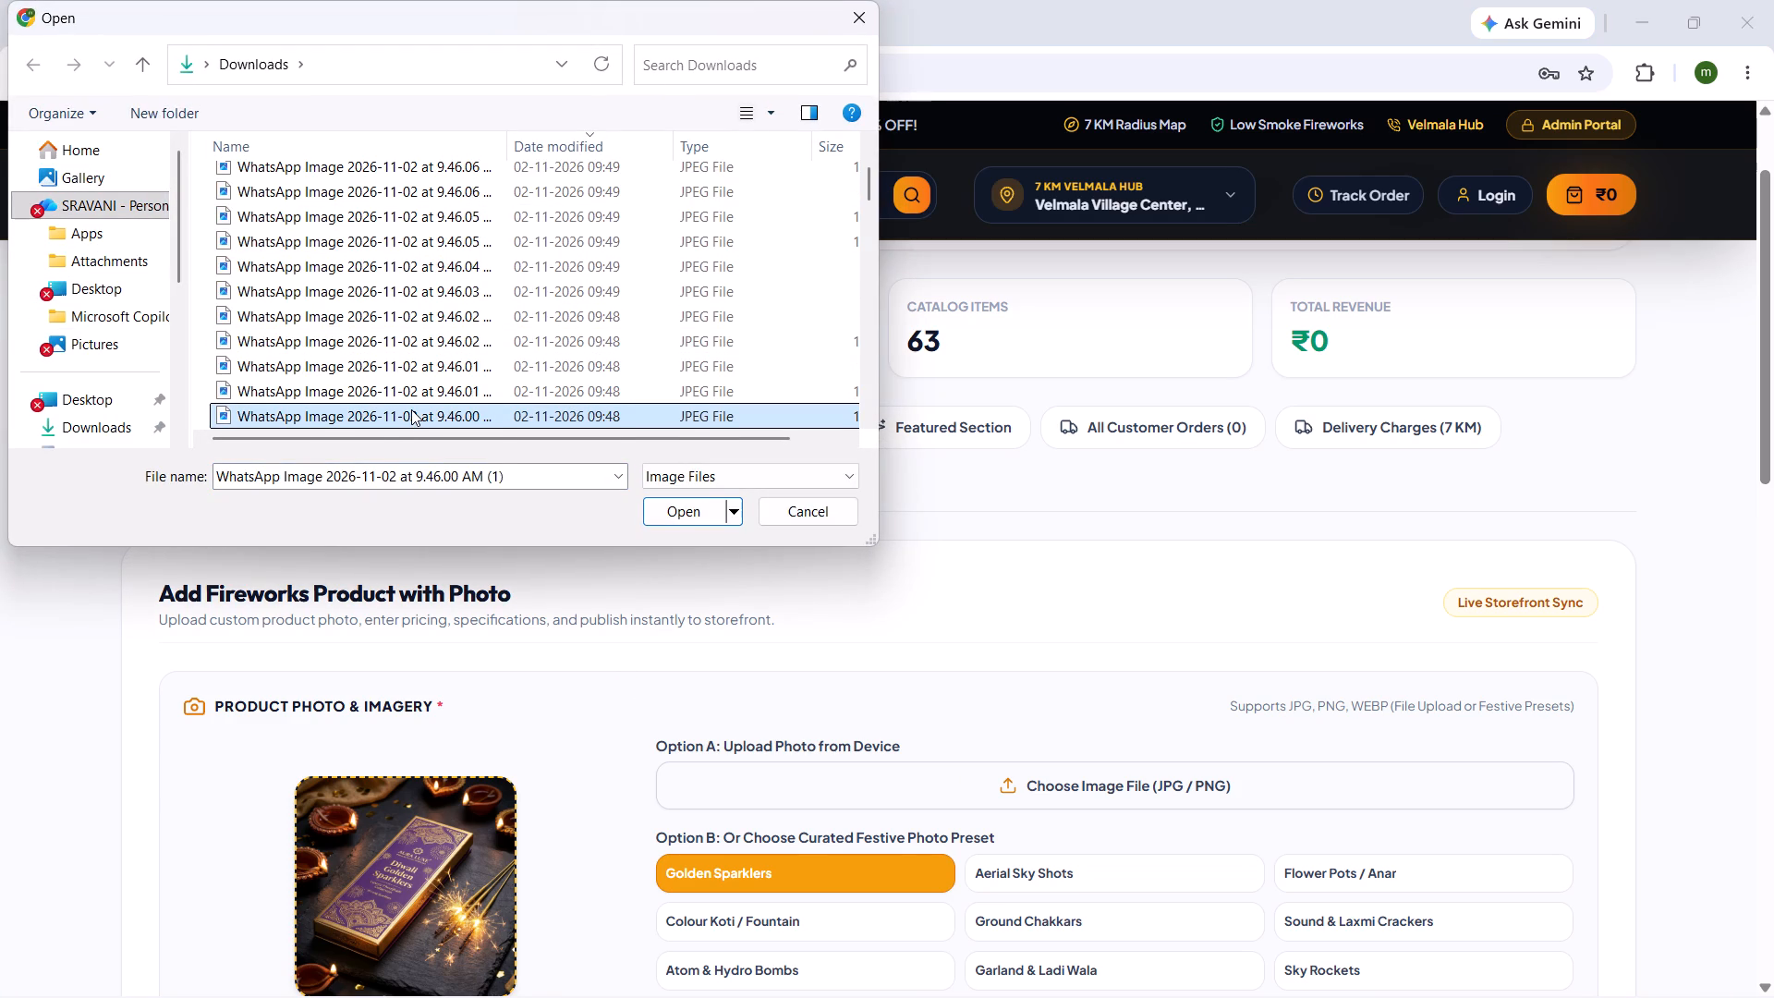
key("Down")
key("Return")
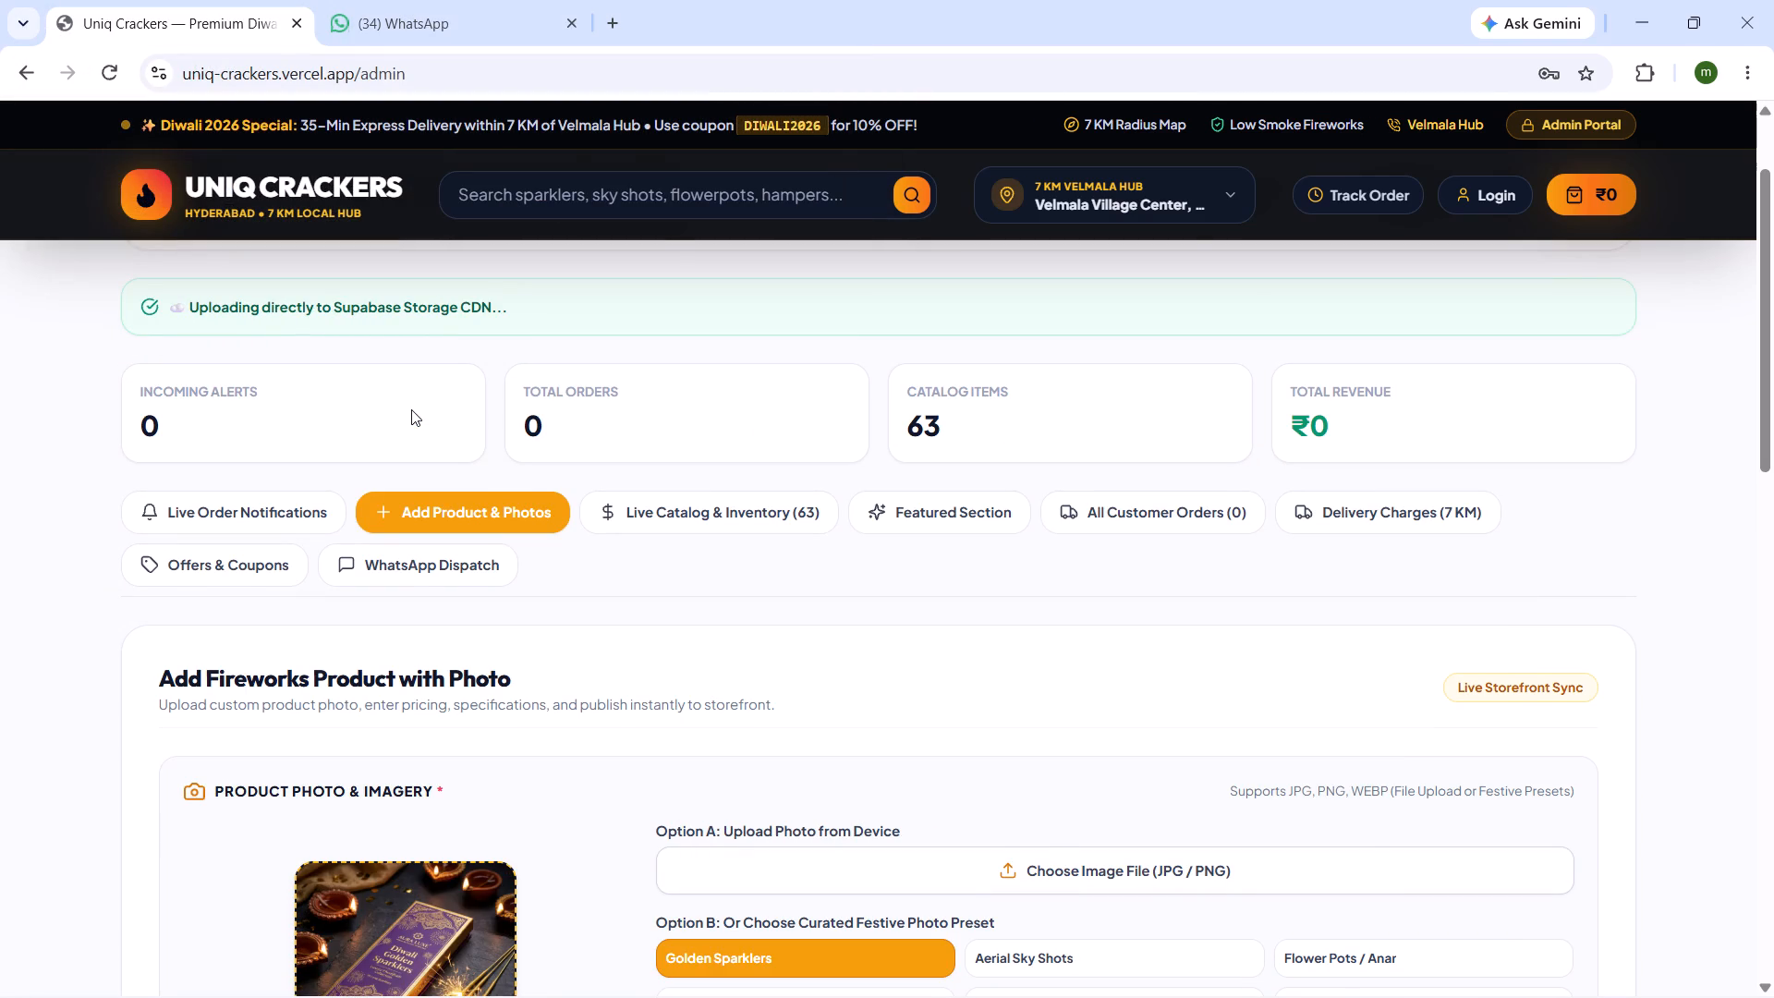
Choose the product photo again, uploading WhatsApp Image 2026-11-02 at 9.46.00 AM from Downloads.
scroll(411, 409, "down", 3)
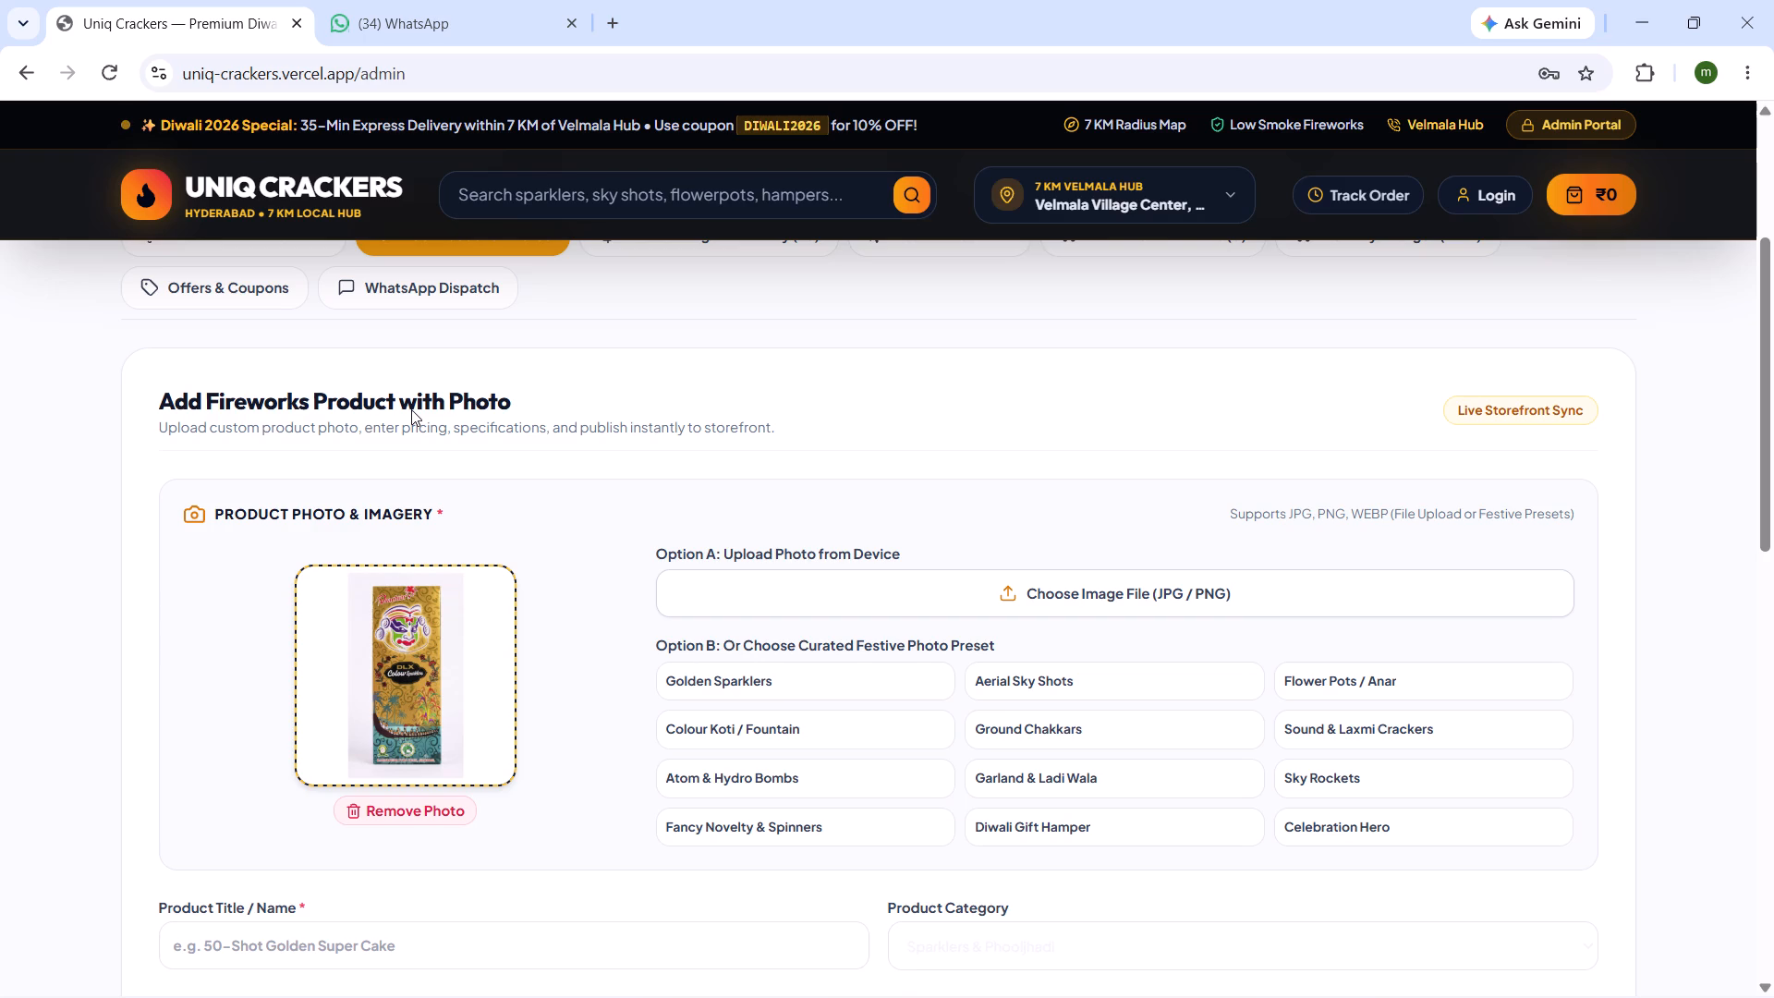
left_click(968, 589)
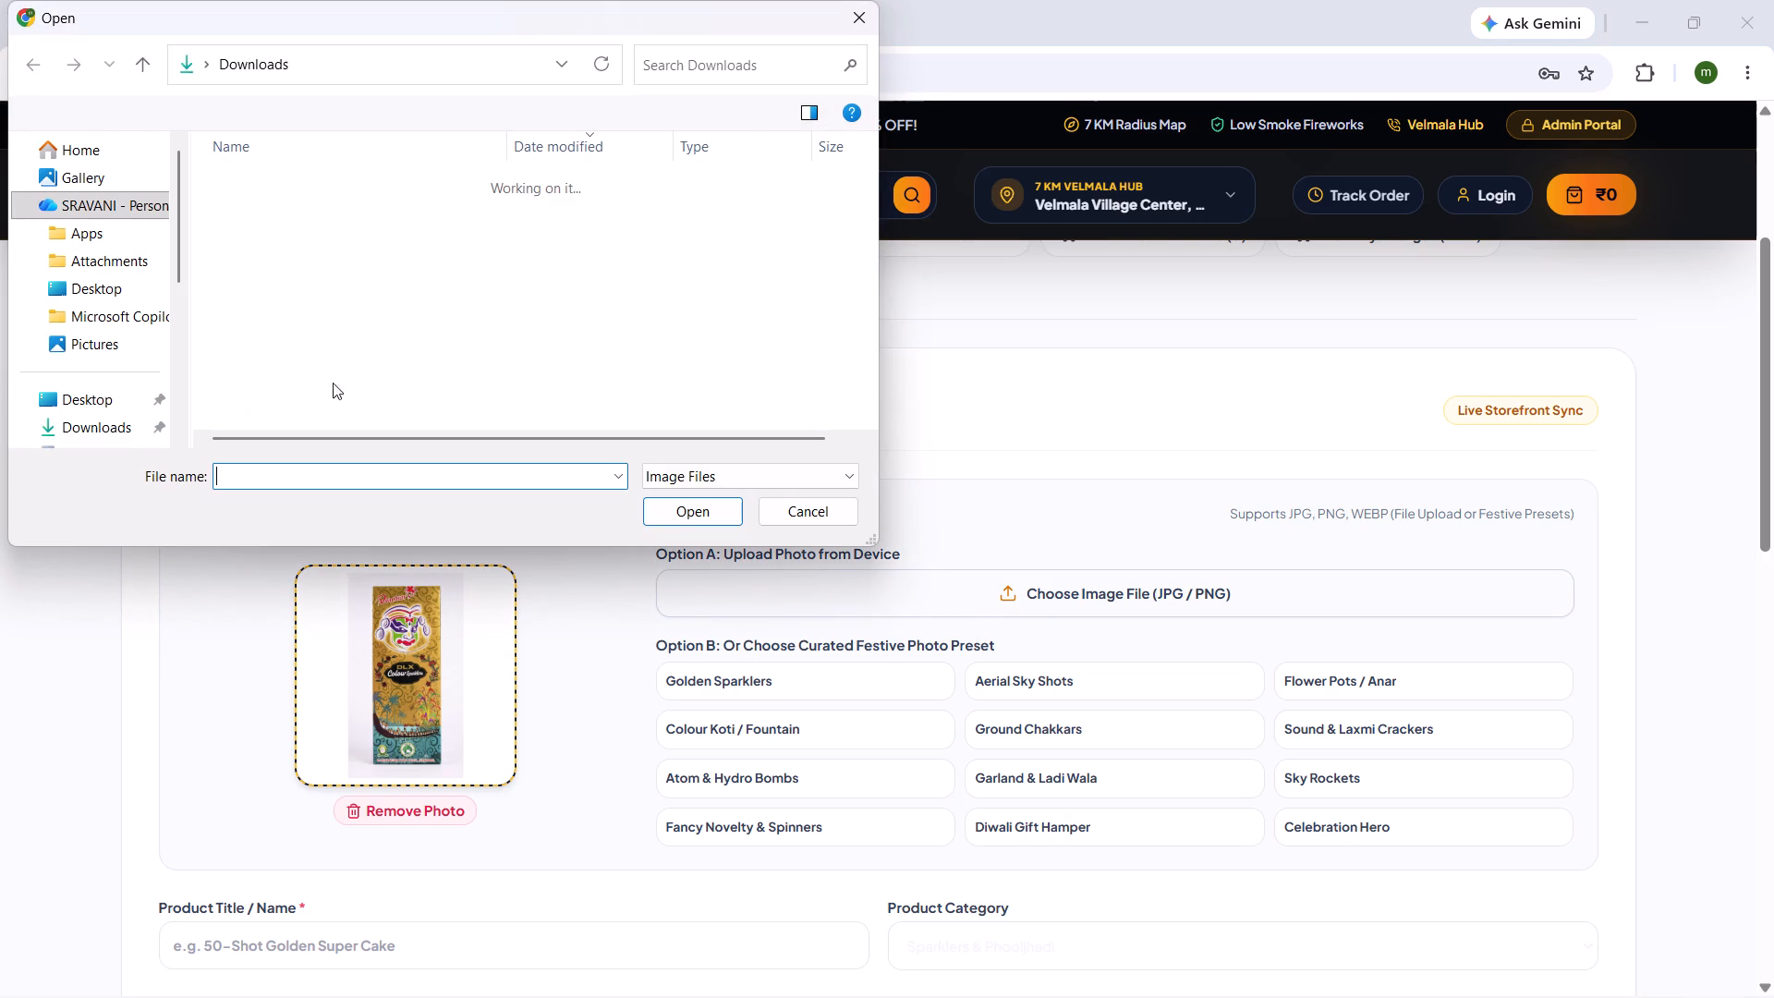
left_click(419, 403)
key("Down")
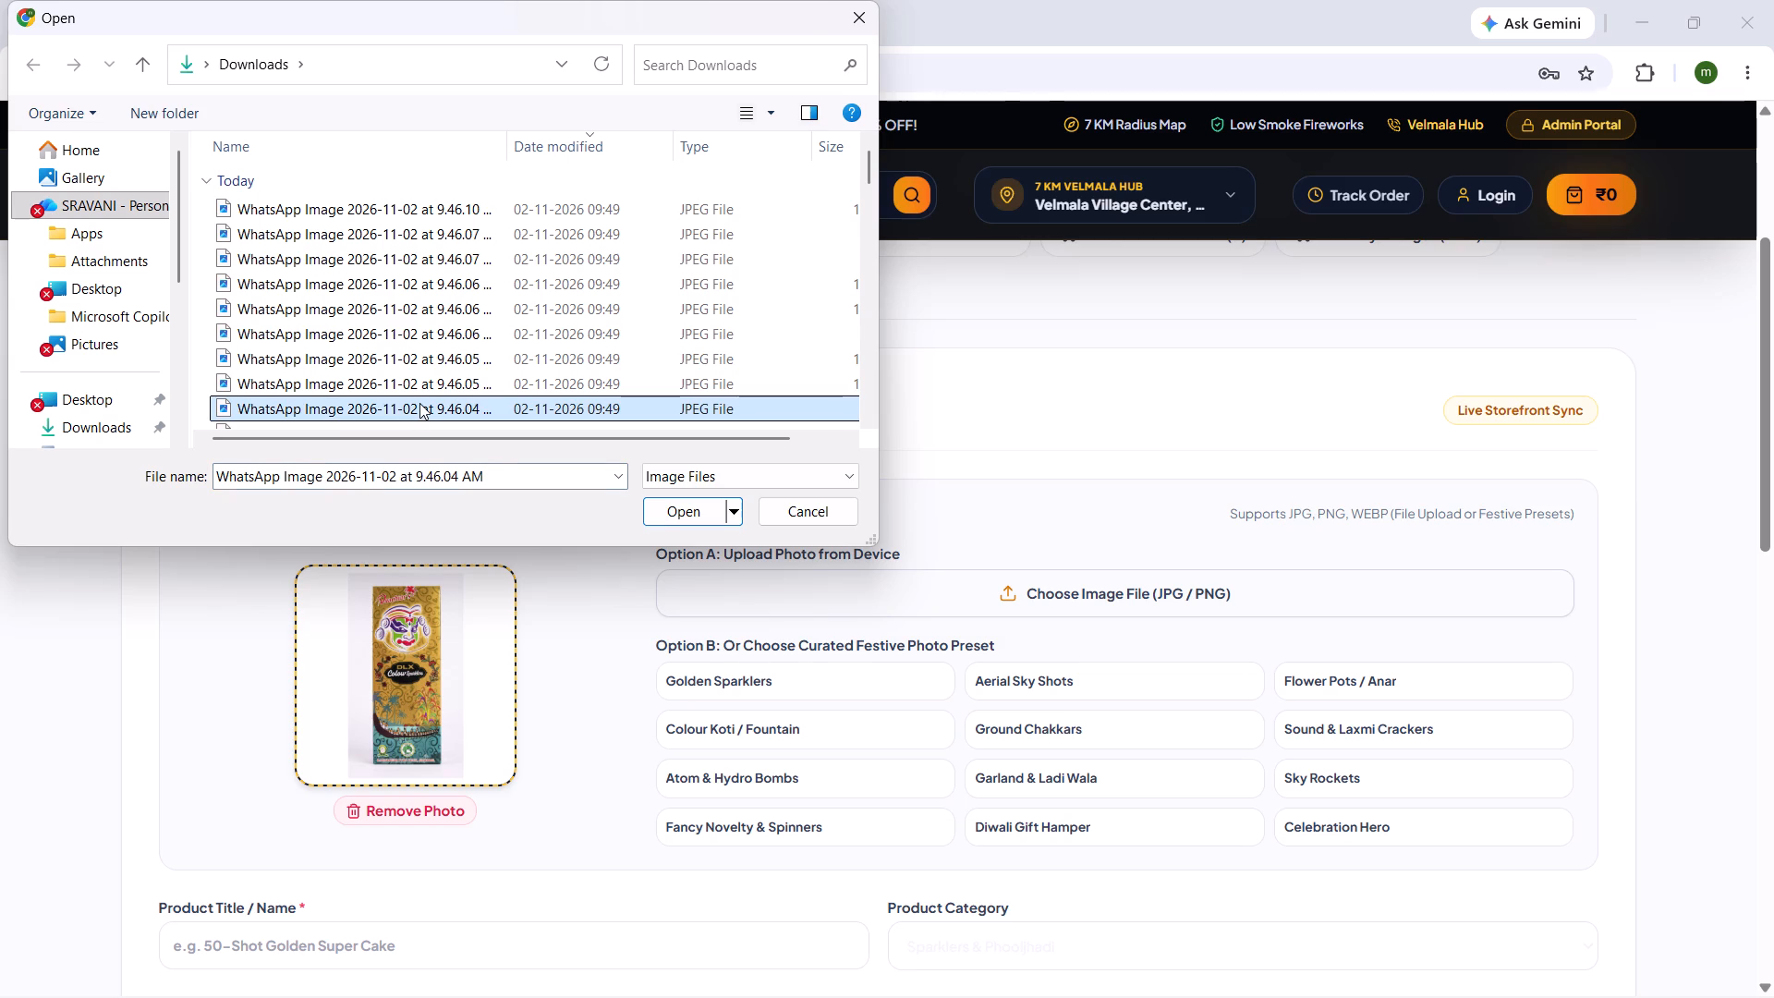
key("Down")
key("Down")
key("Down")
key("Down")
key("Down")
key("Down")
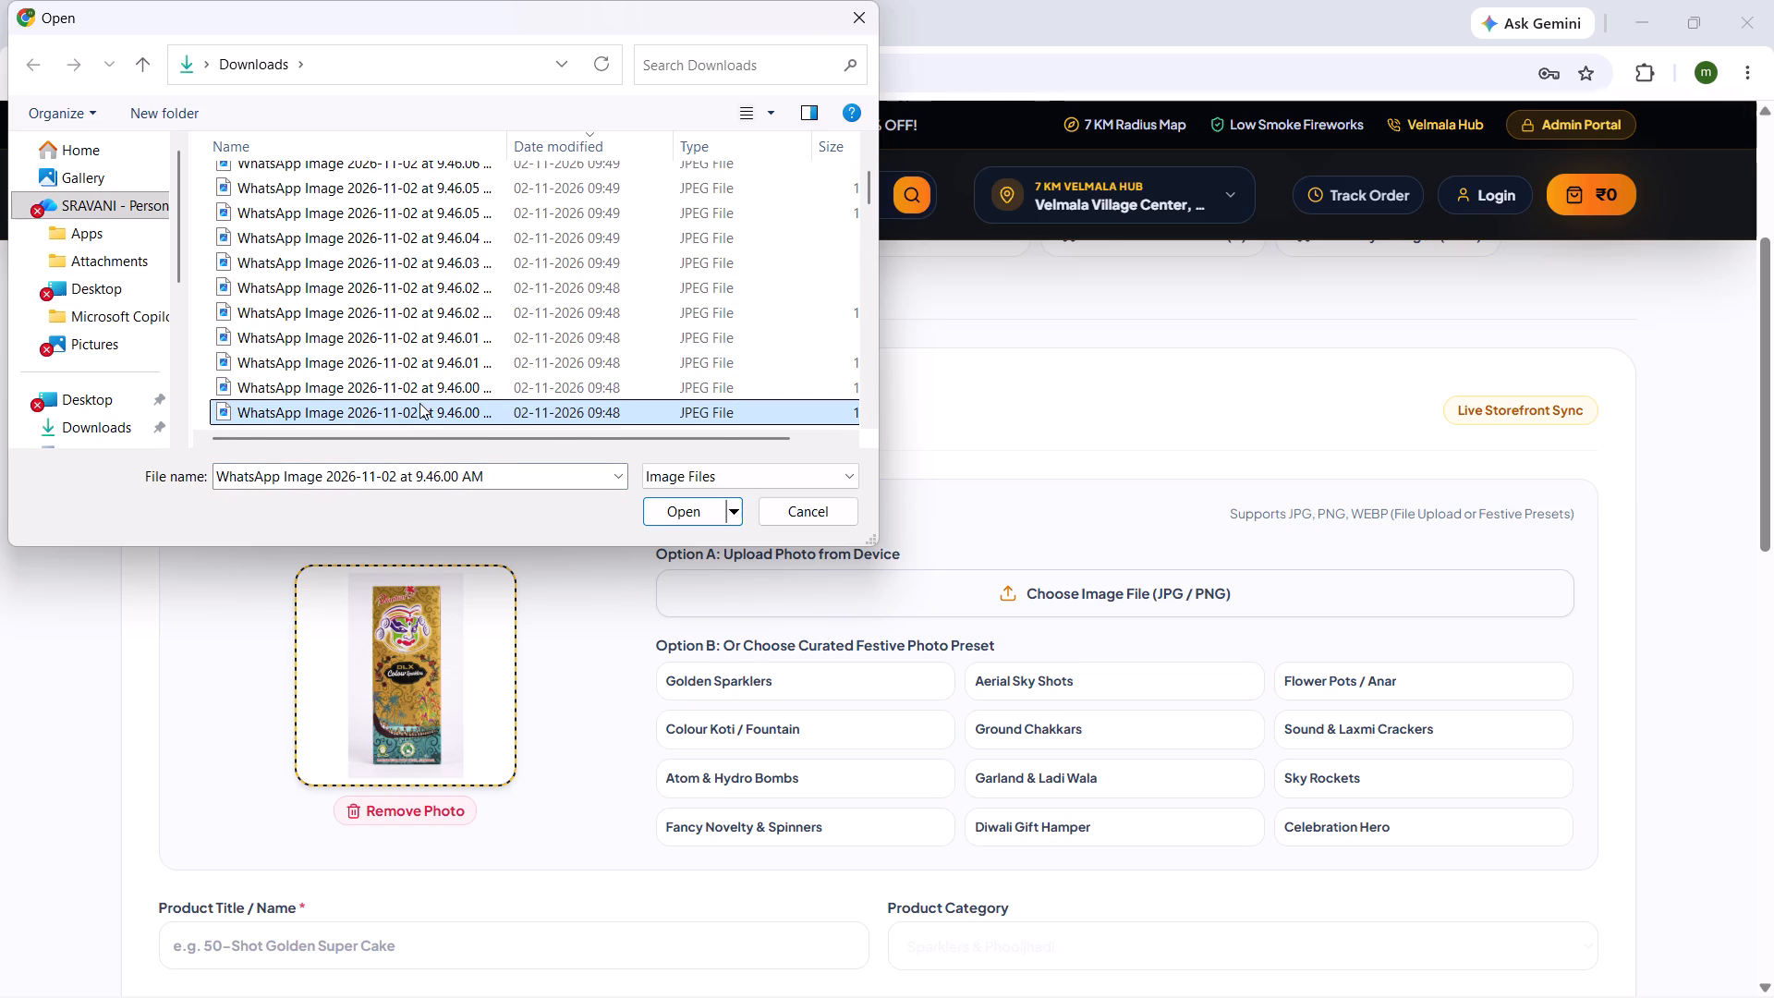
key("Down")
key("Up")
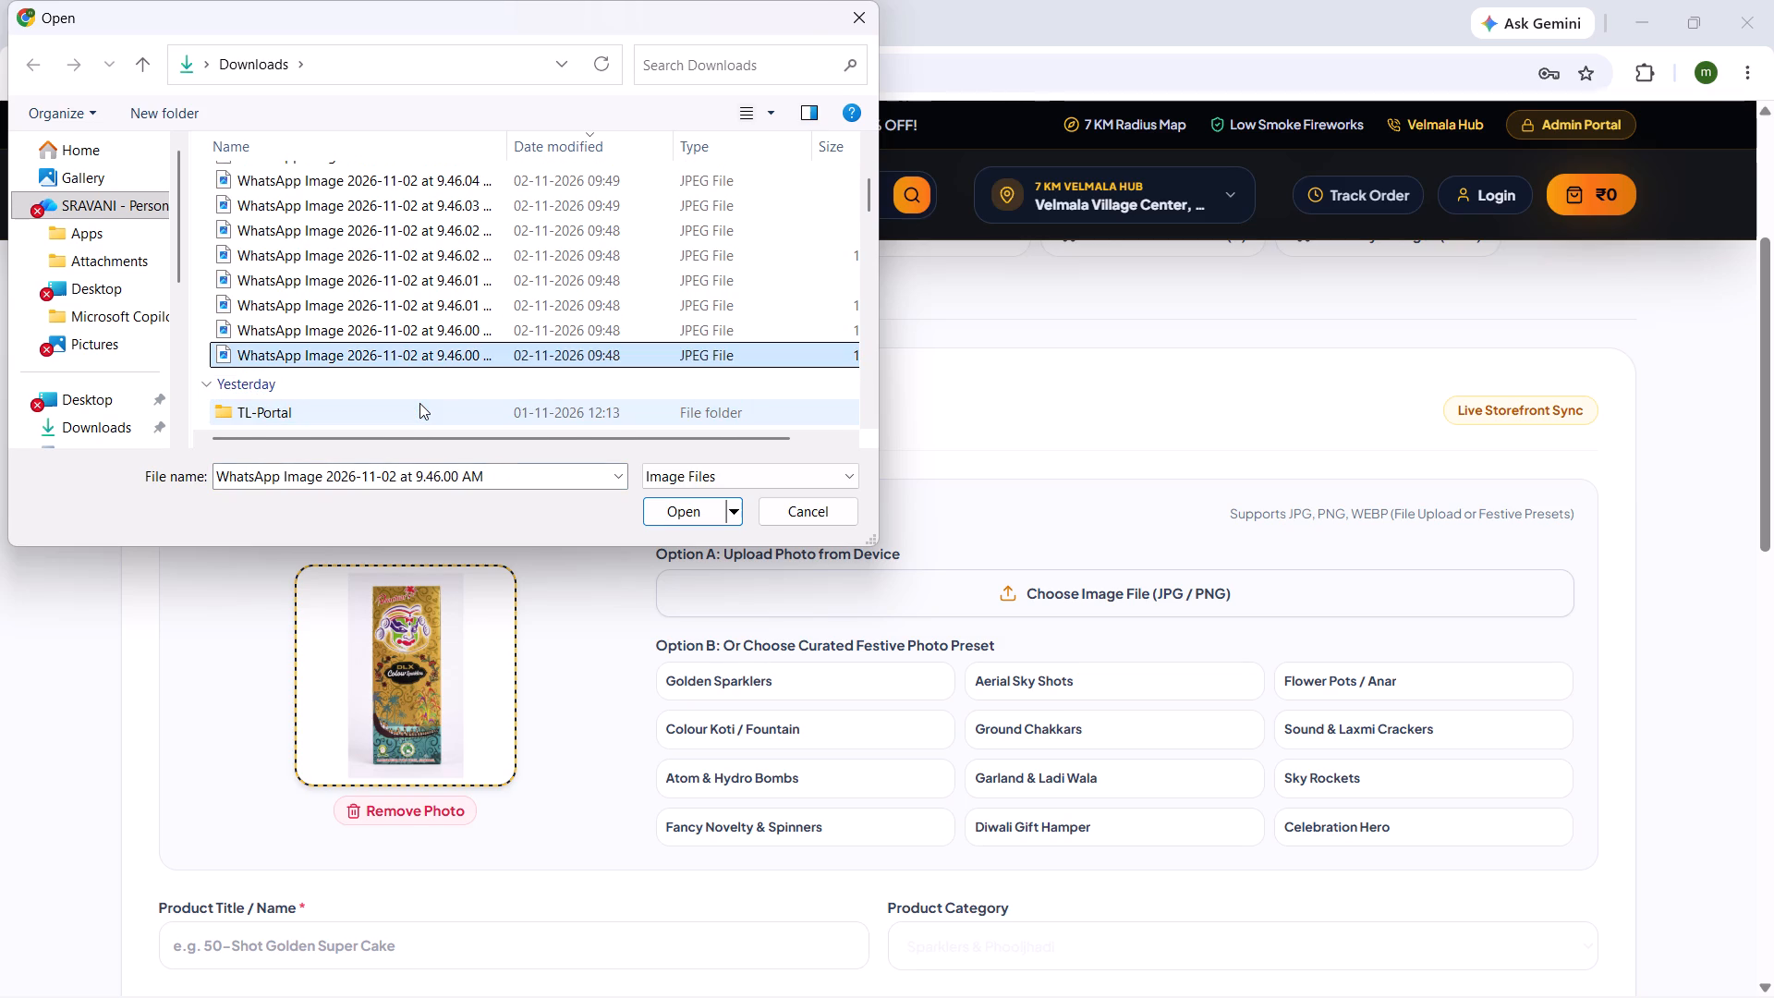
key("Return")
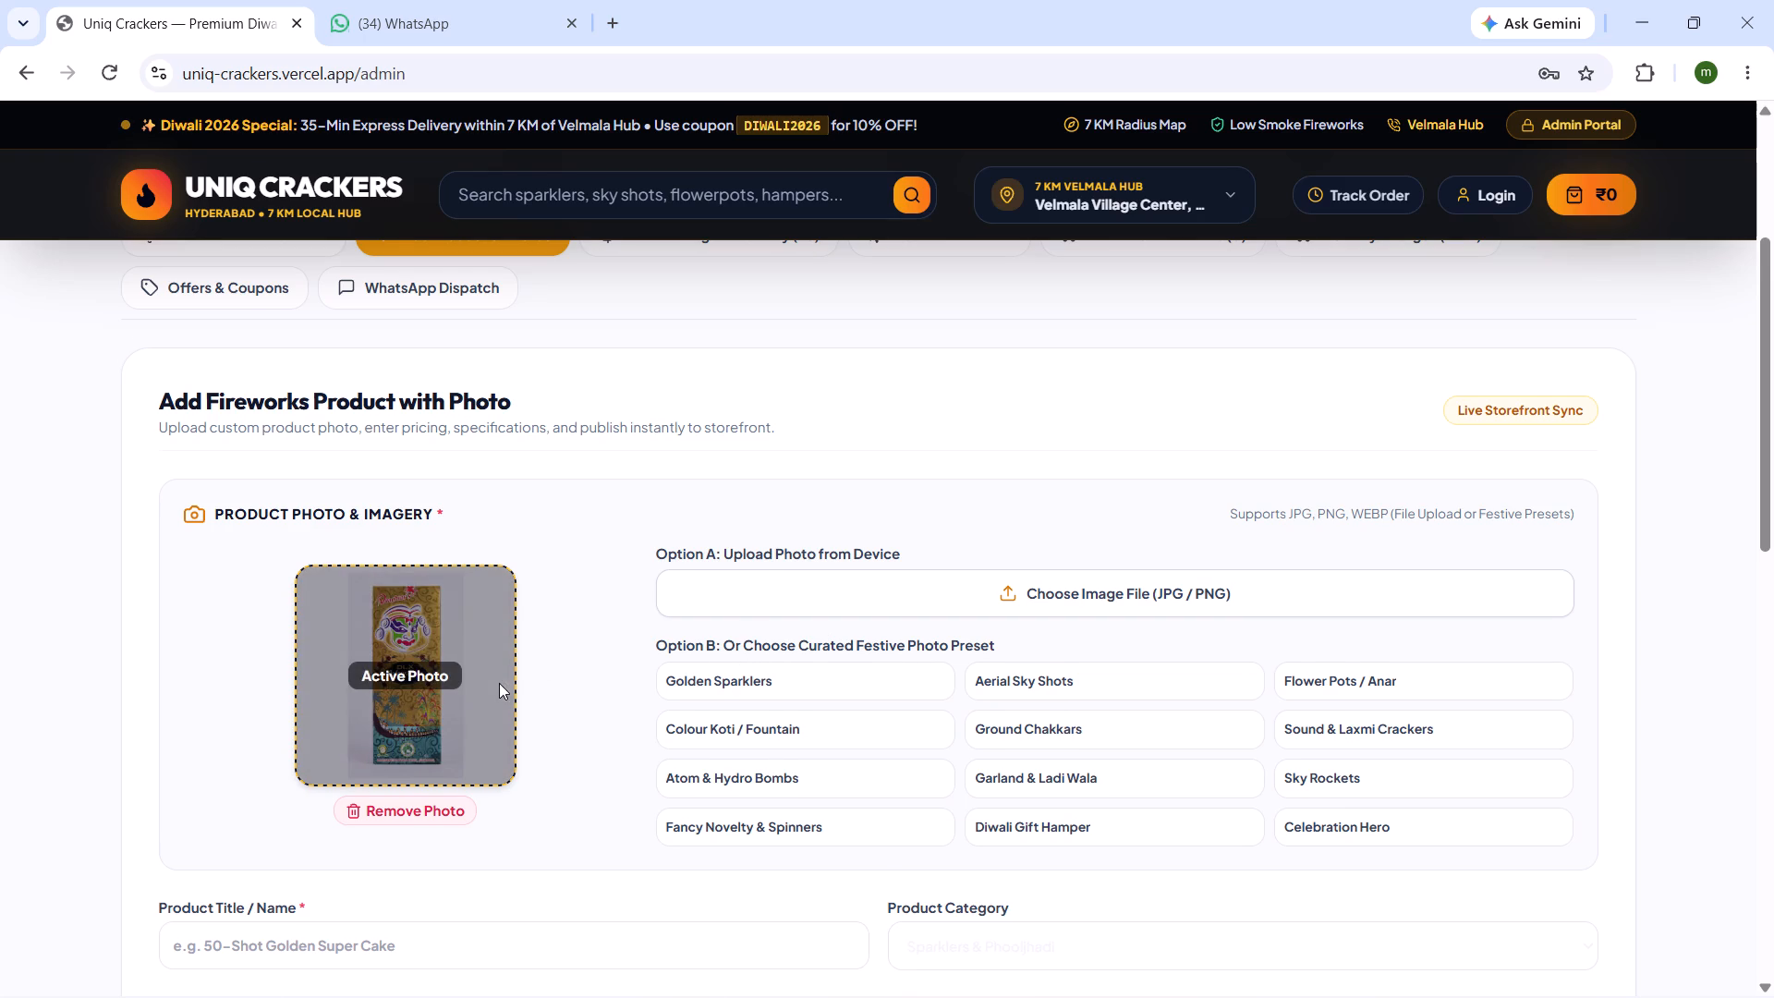
Replace the new product's photo with WhatsApp Image 2026-11-02 at 9.46.00 AM (1) from Downloads.
scroll(499, 683, "down", 1)
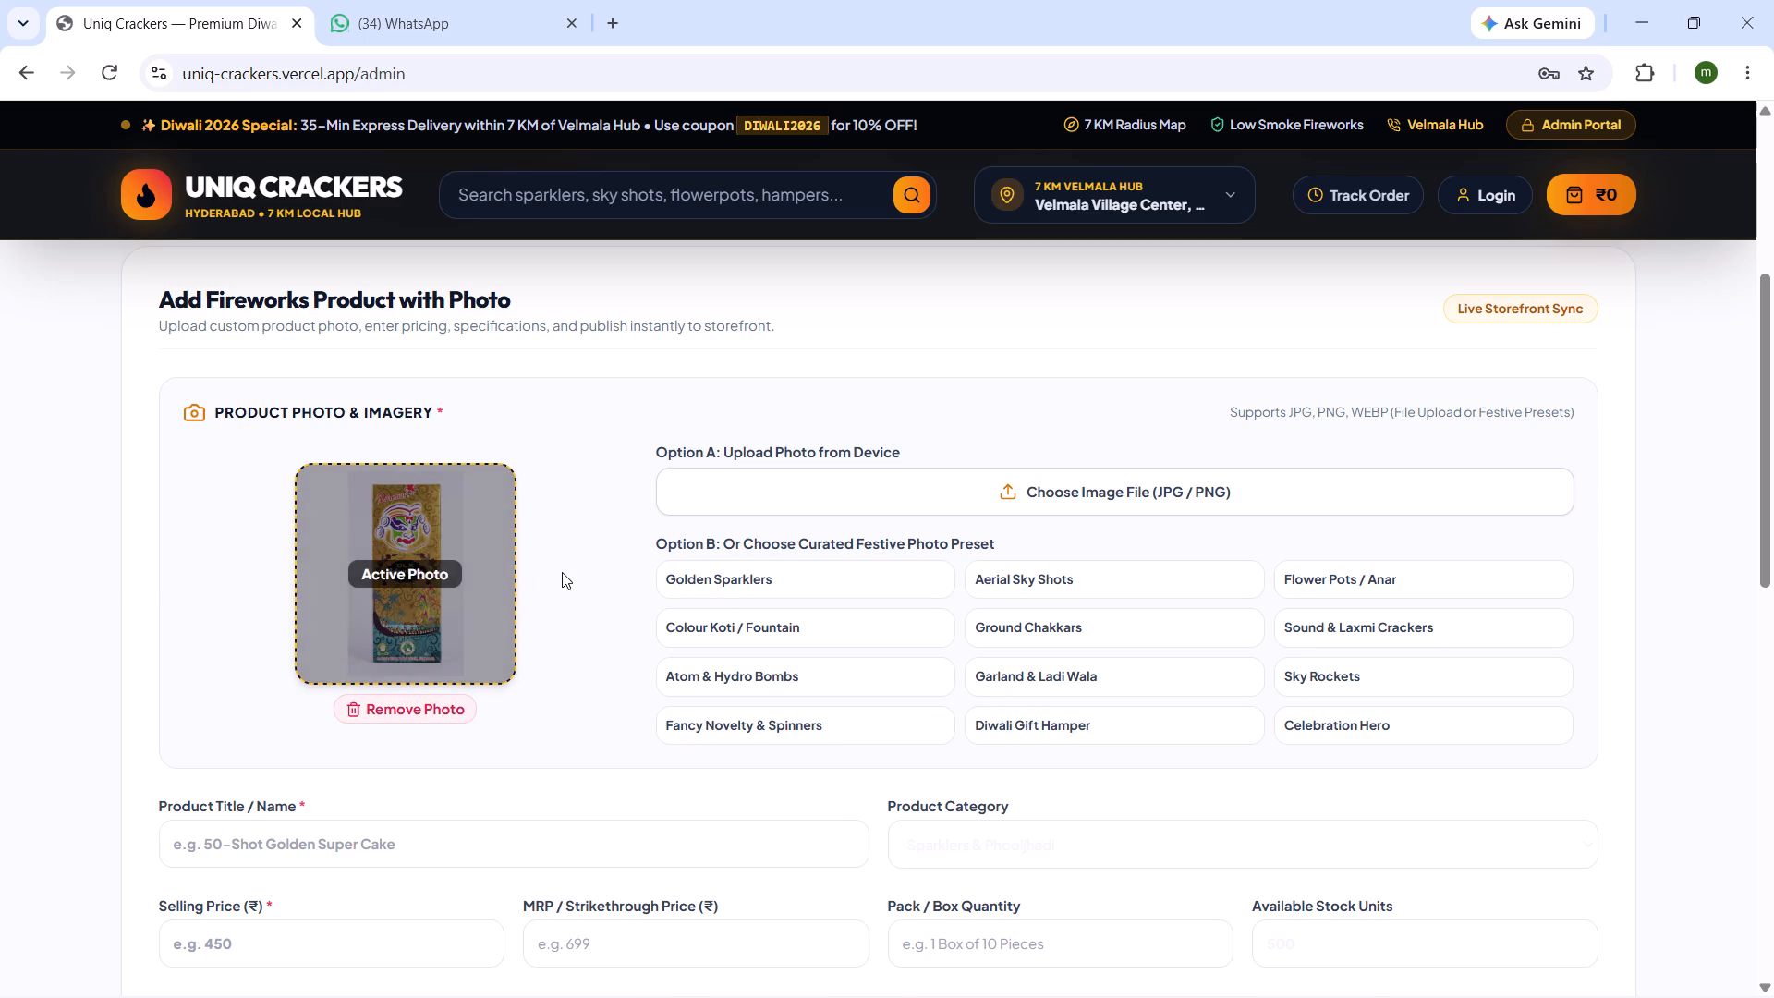
scroll(581, 374, "up", 6)
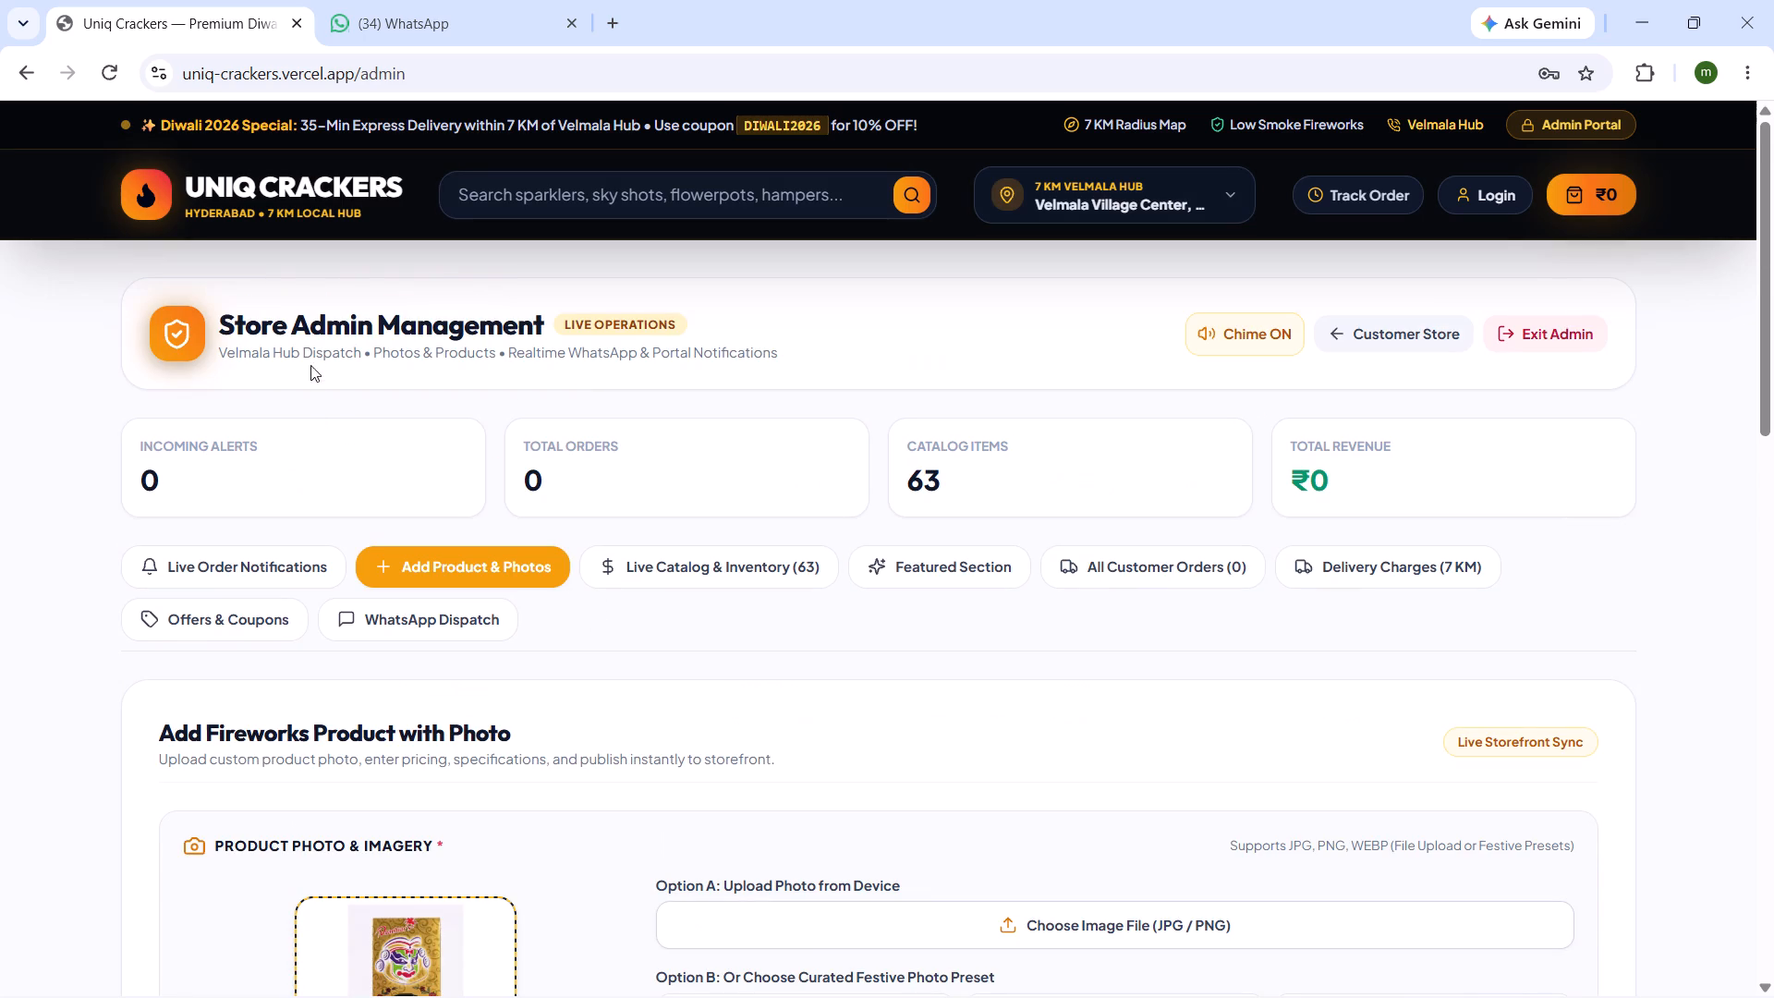
scroll(787, 515, "down", 2)
left_click(993, 667)
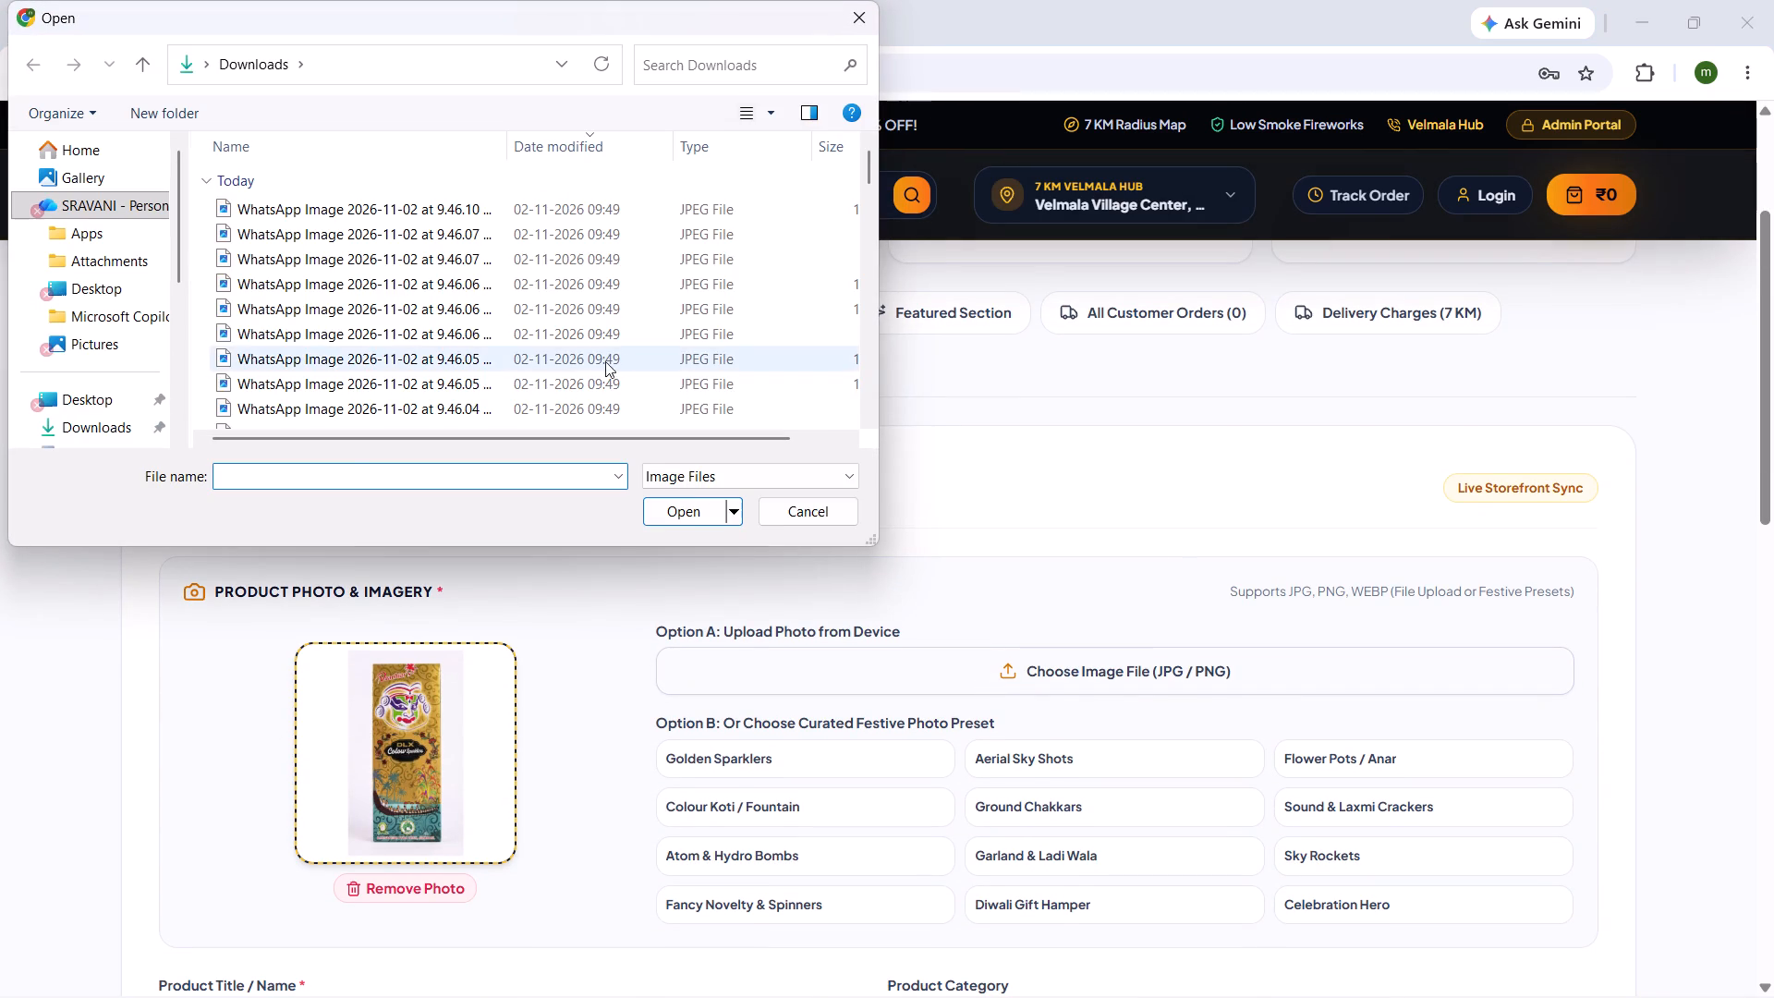
left_click(524, 408)
key("Down")
key("Down")
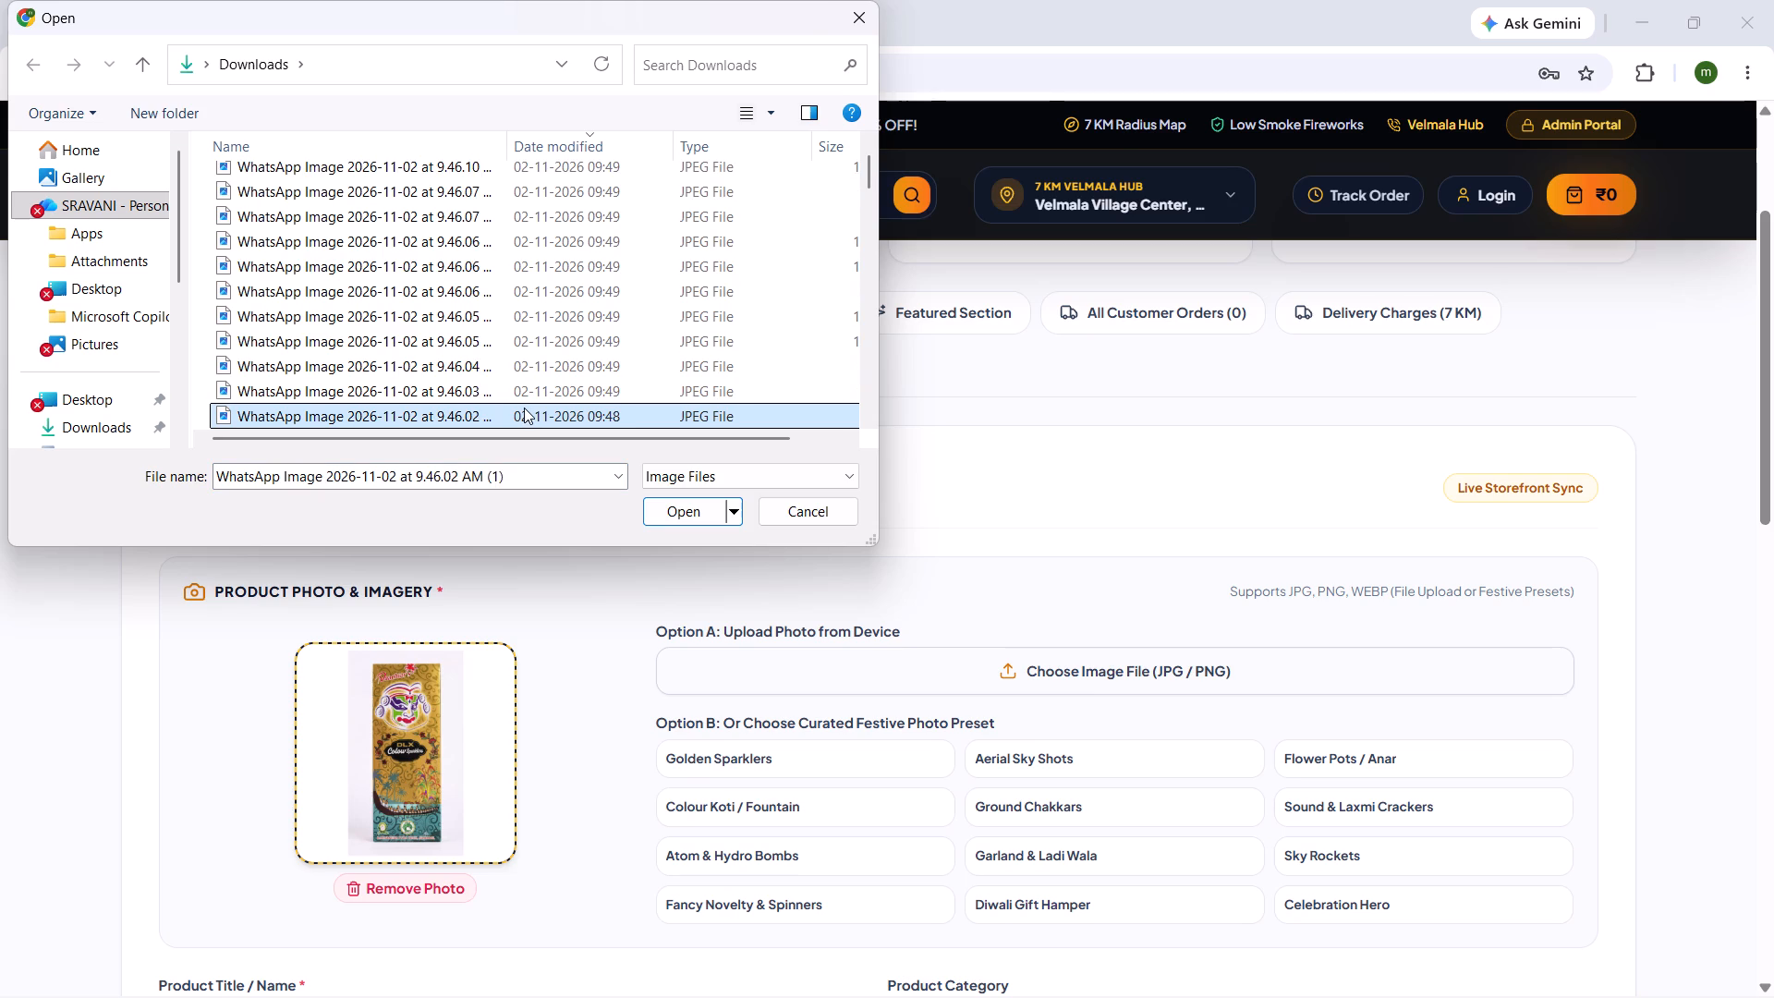
key("Down")
key("Down")
key("Down")
key("Down")
key("Up")
key("Down")
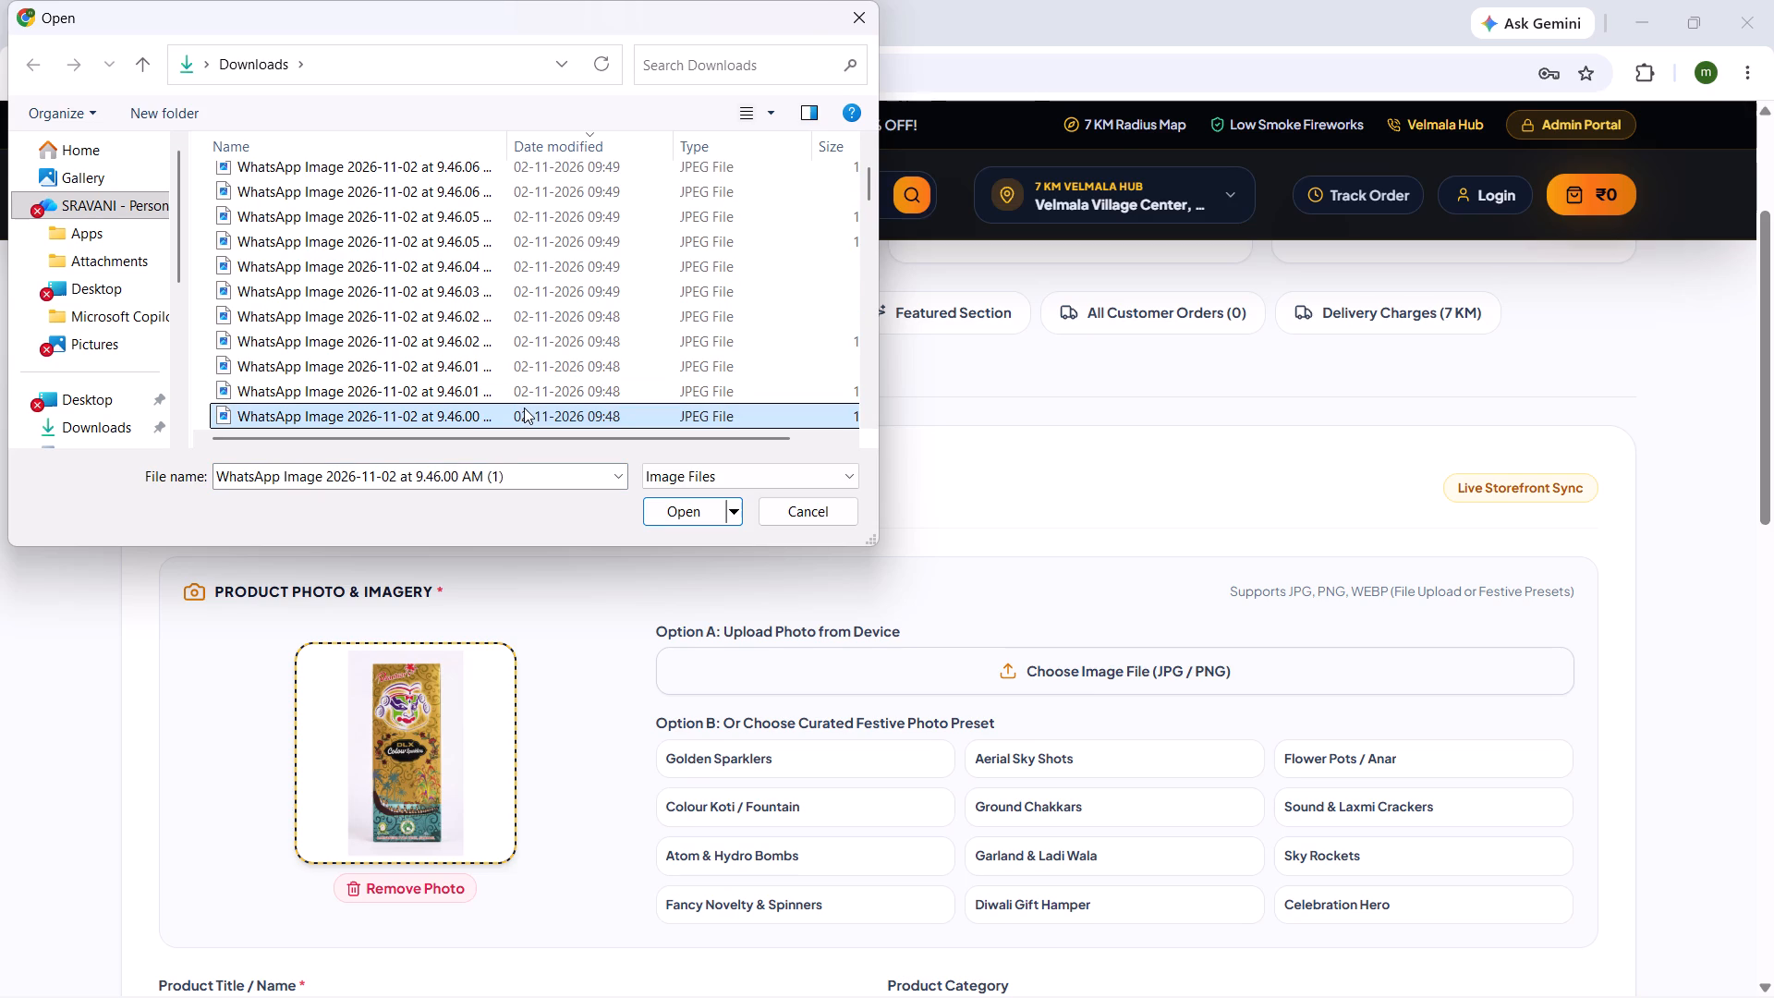
scroll(524, 408, "down", 1)
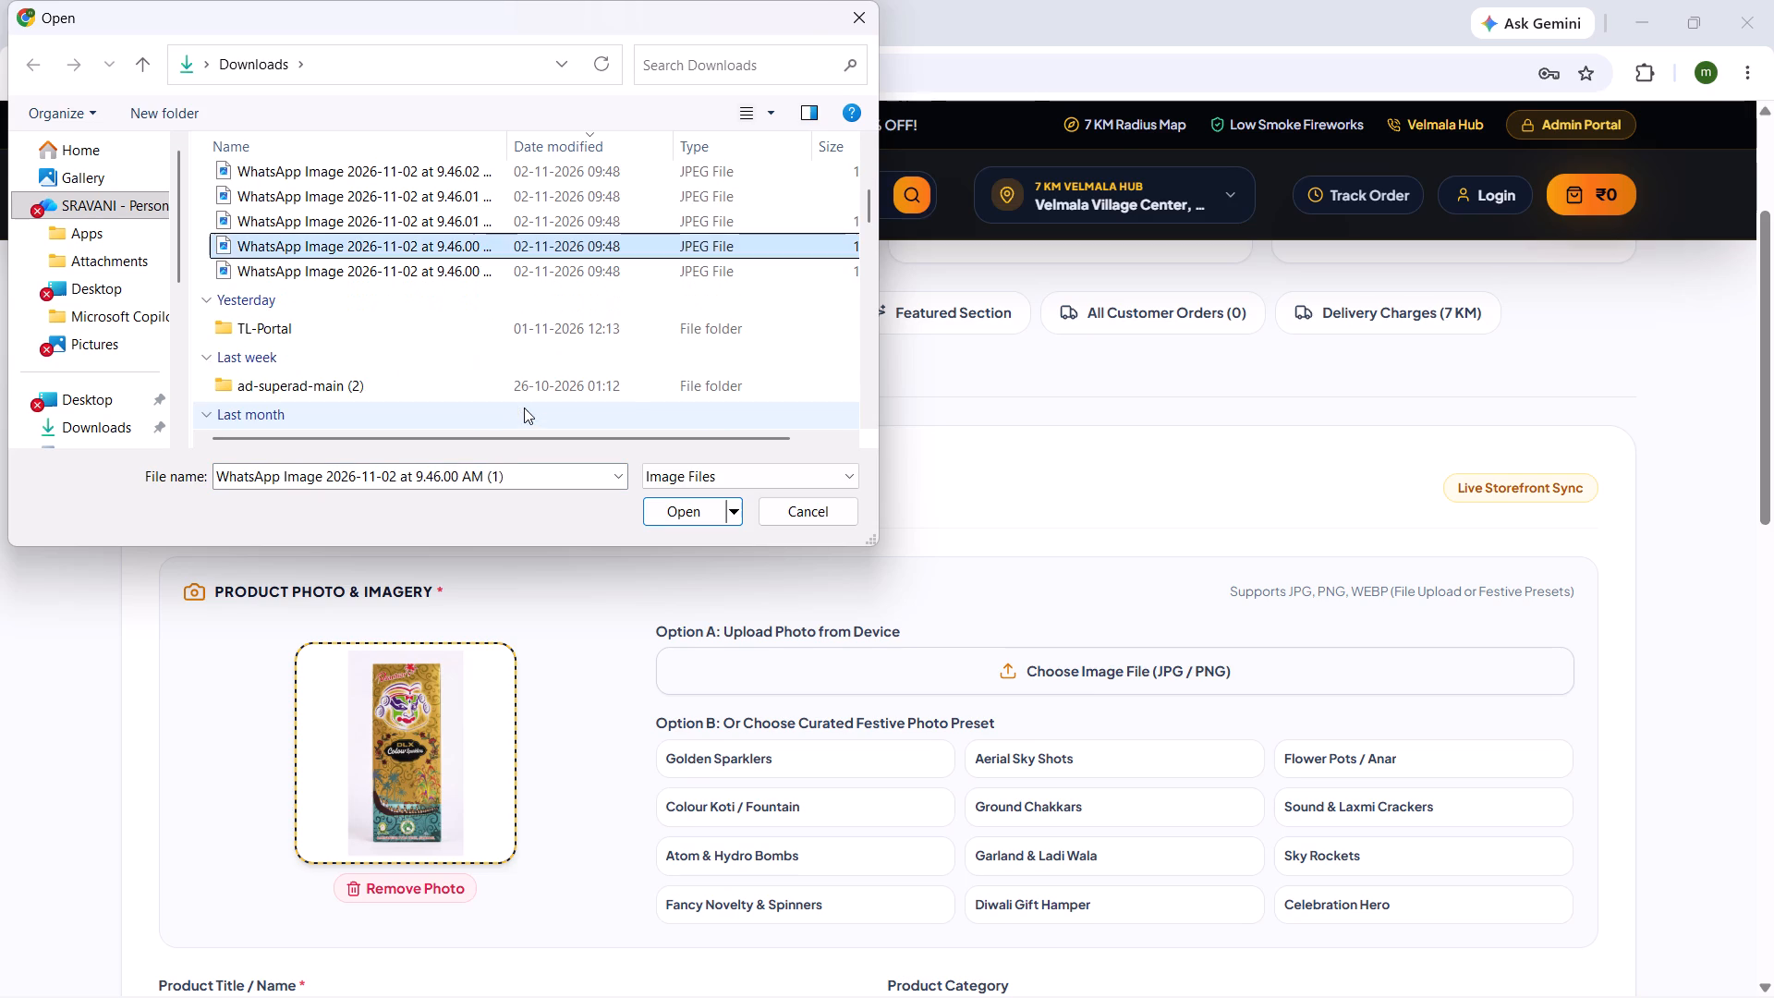
scroll(524, 408, "down", 1)
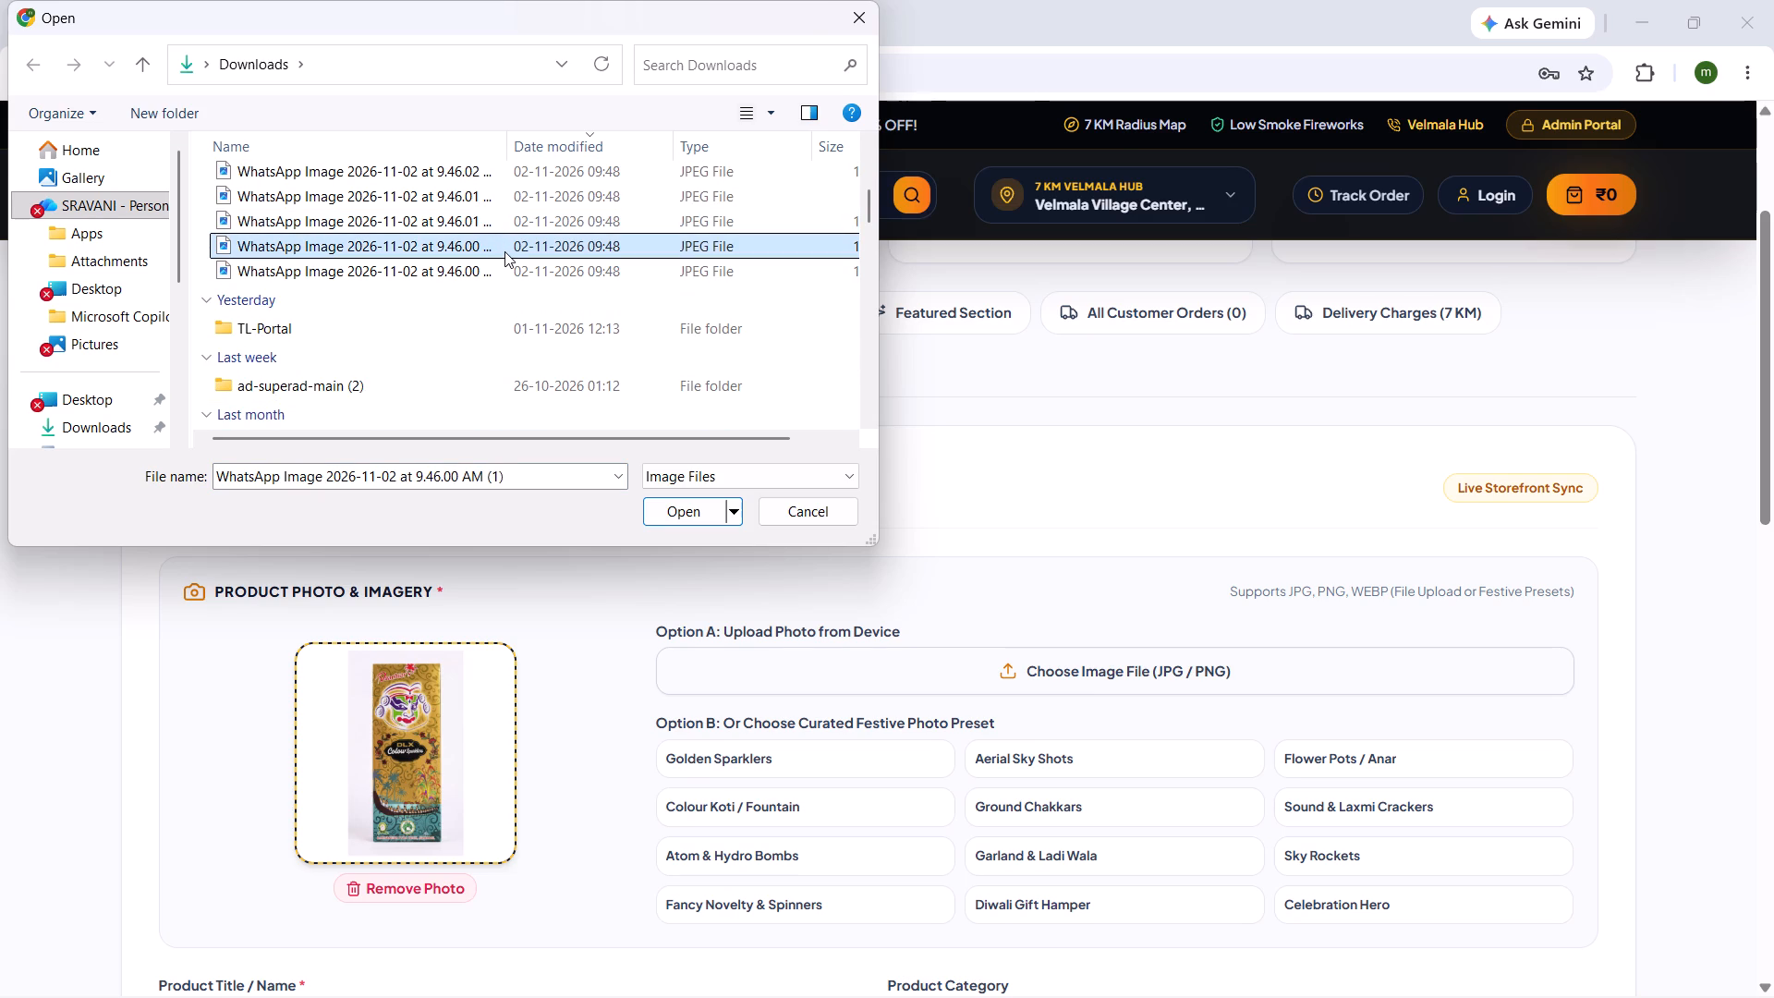
left_click(504, 251)
key("Return")
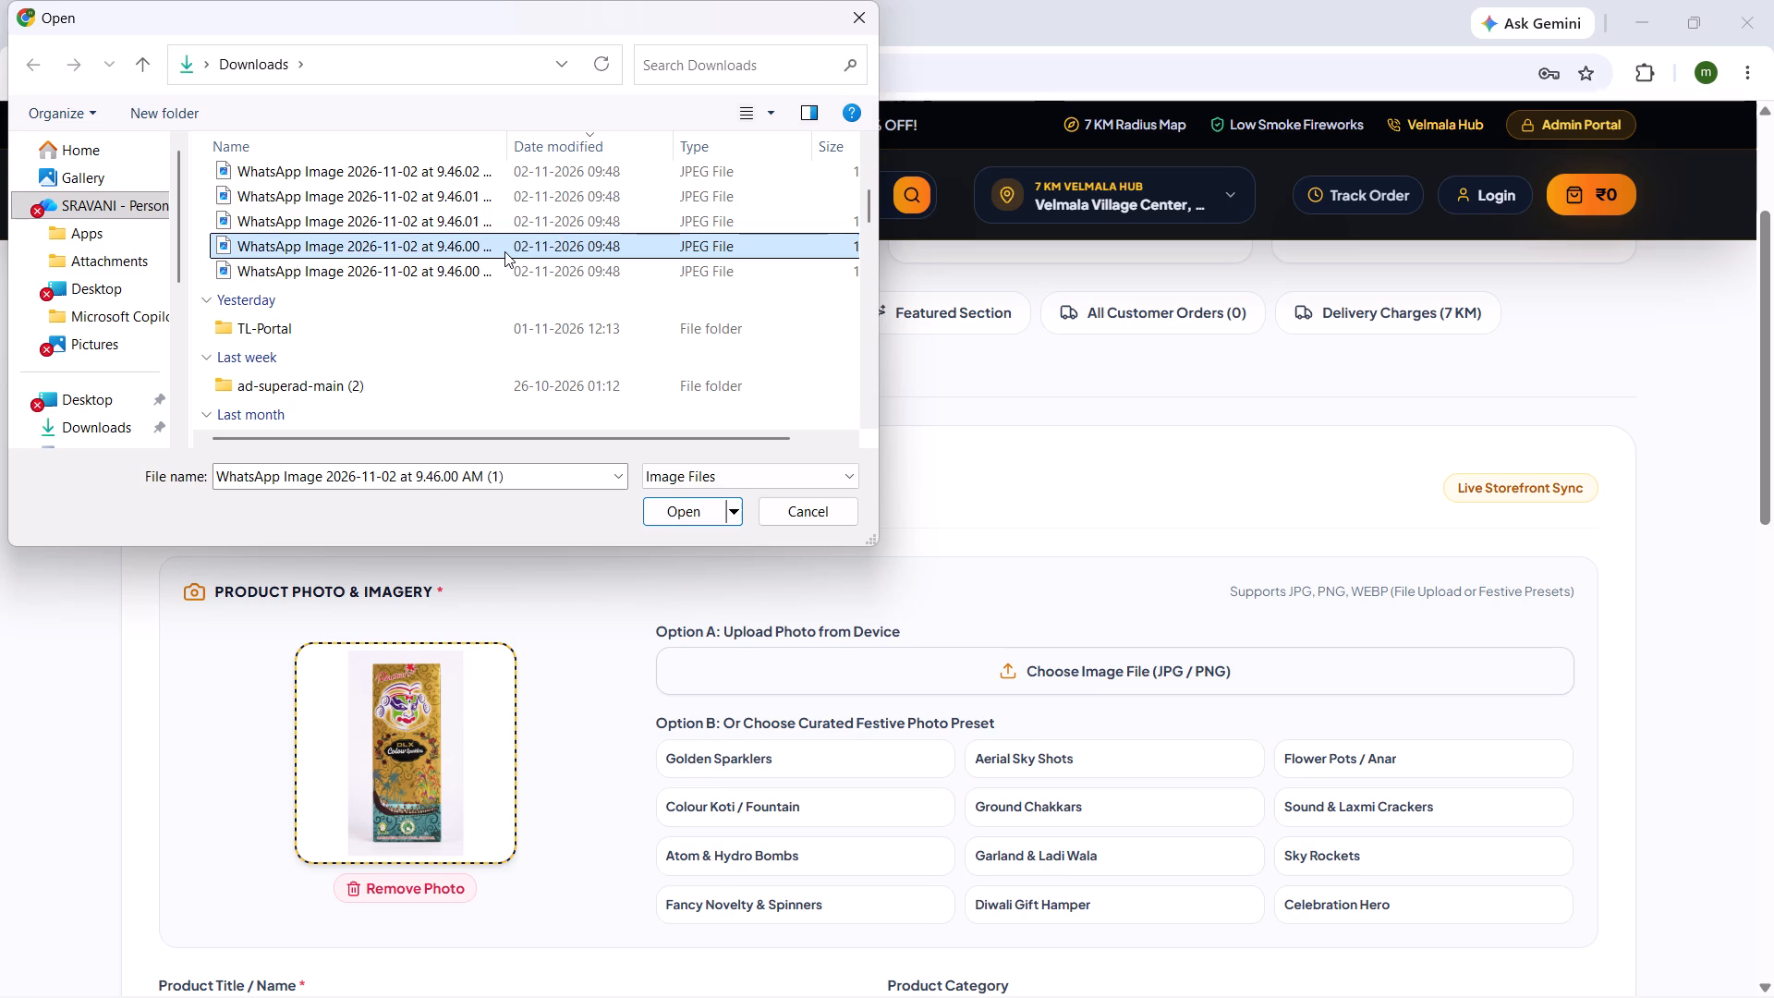
left_click(516, 249)
key("Return")
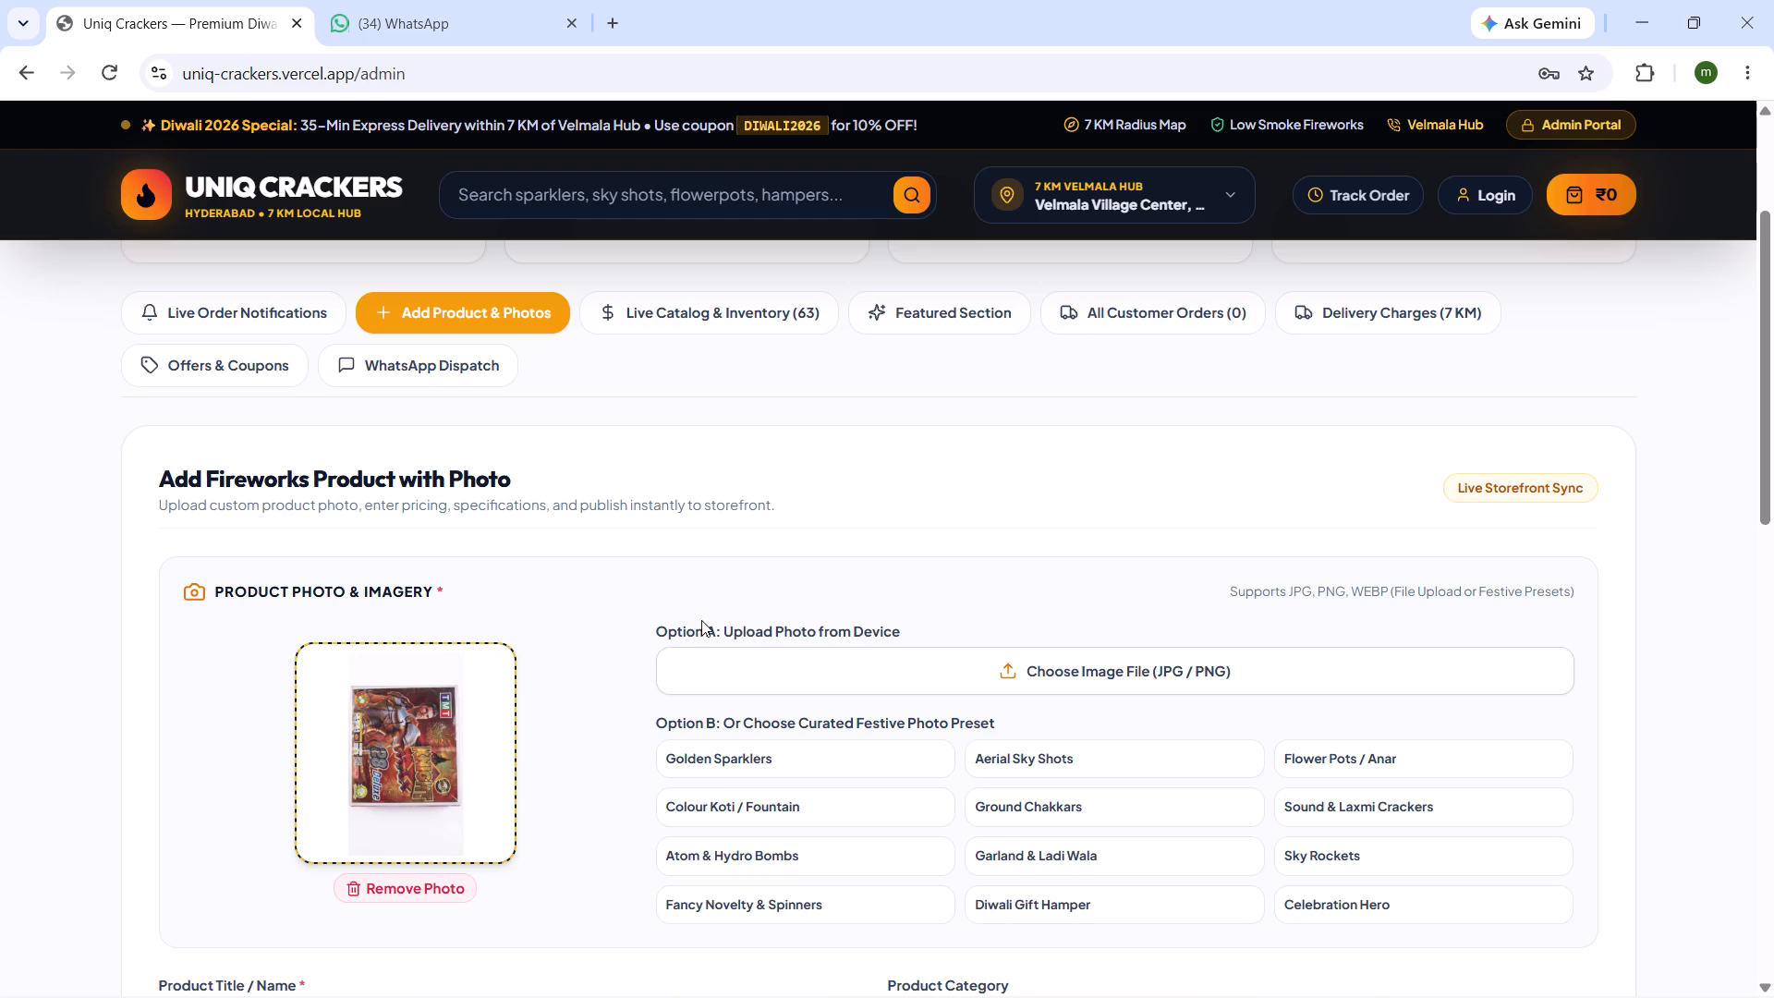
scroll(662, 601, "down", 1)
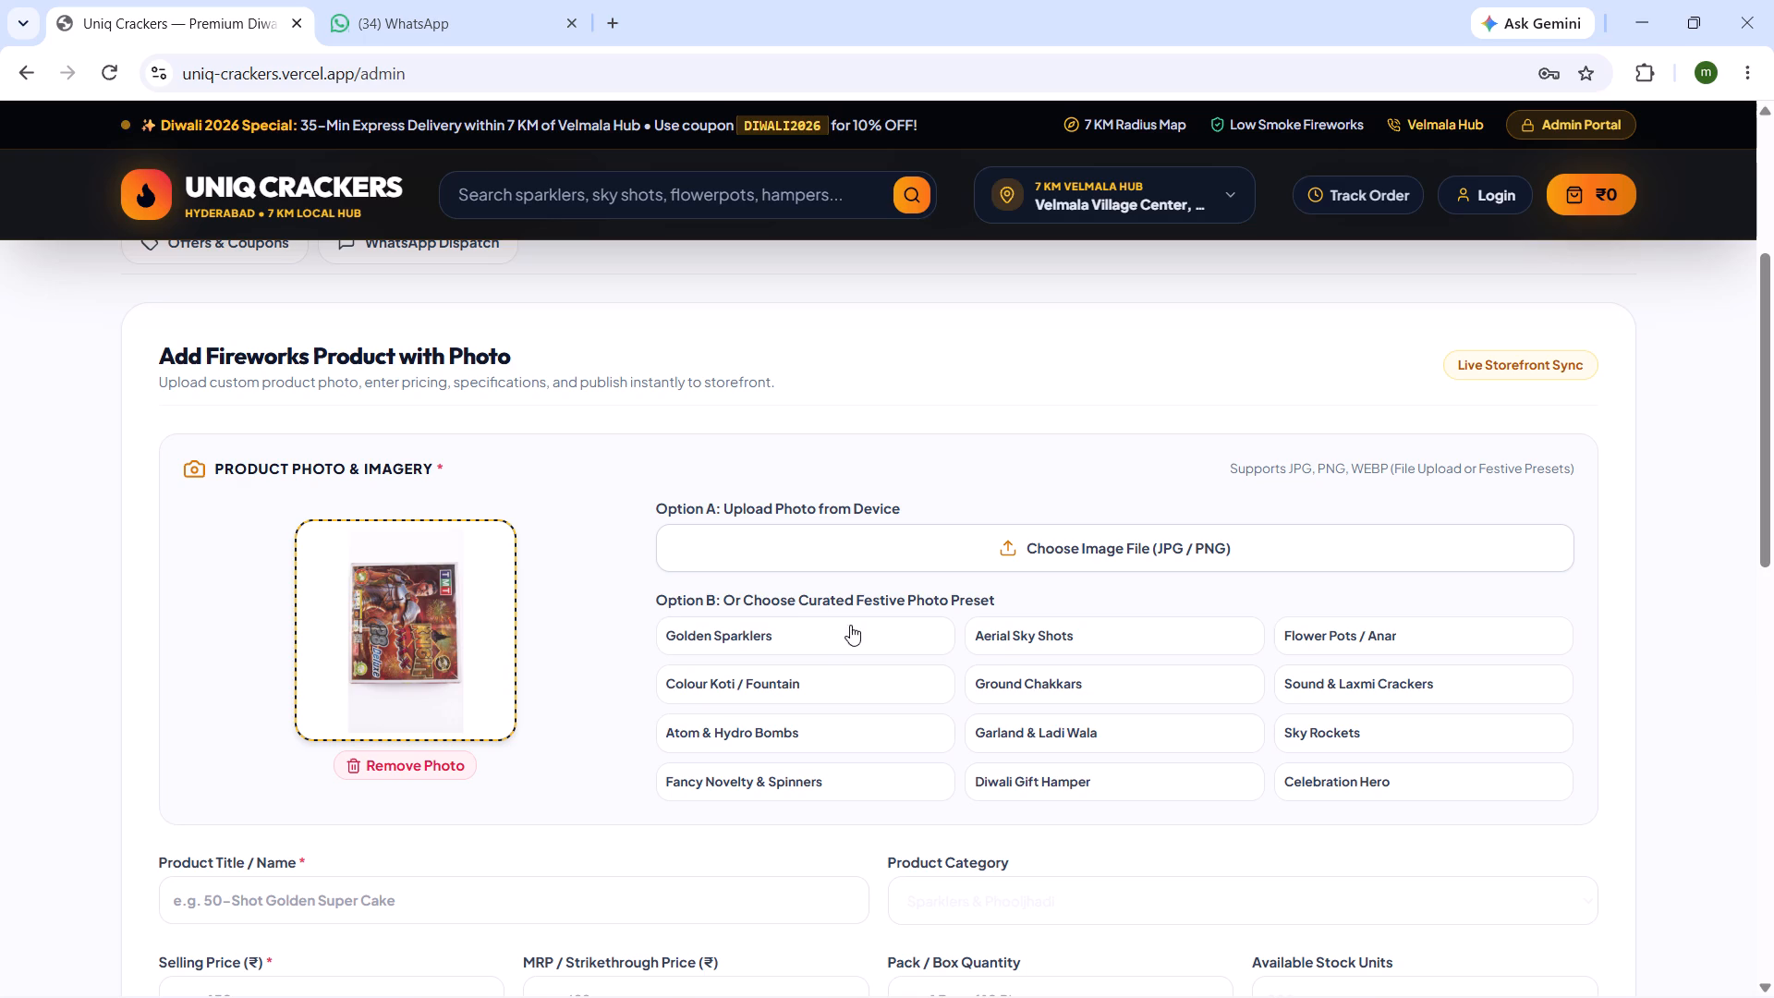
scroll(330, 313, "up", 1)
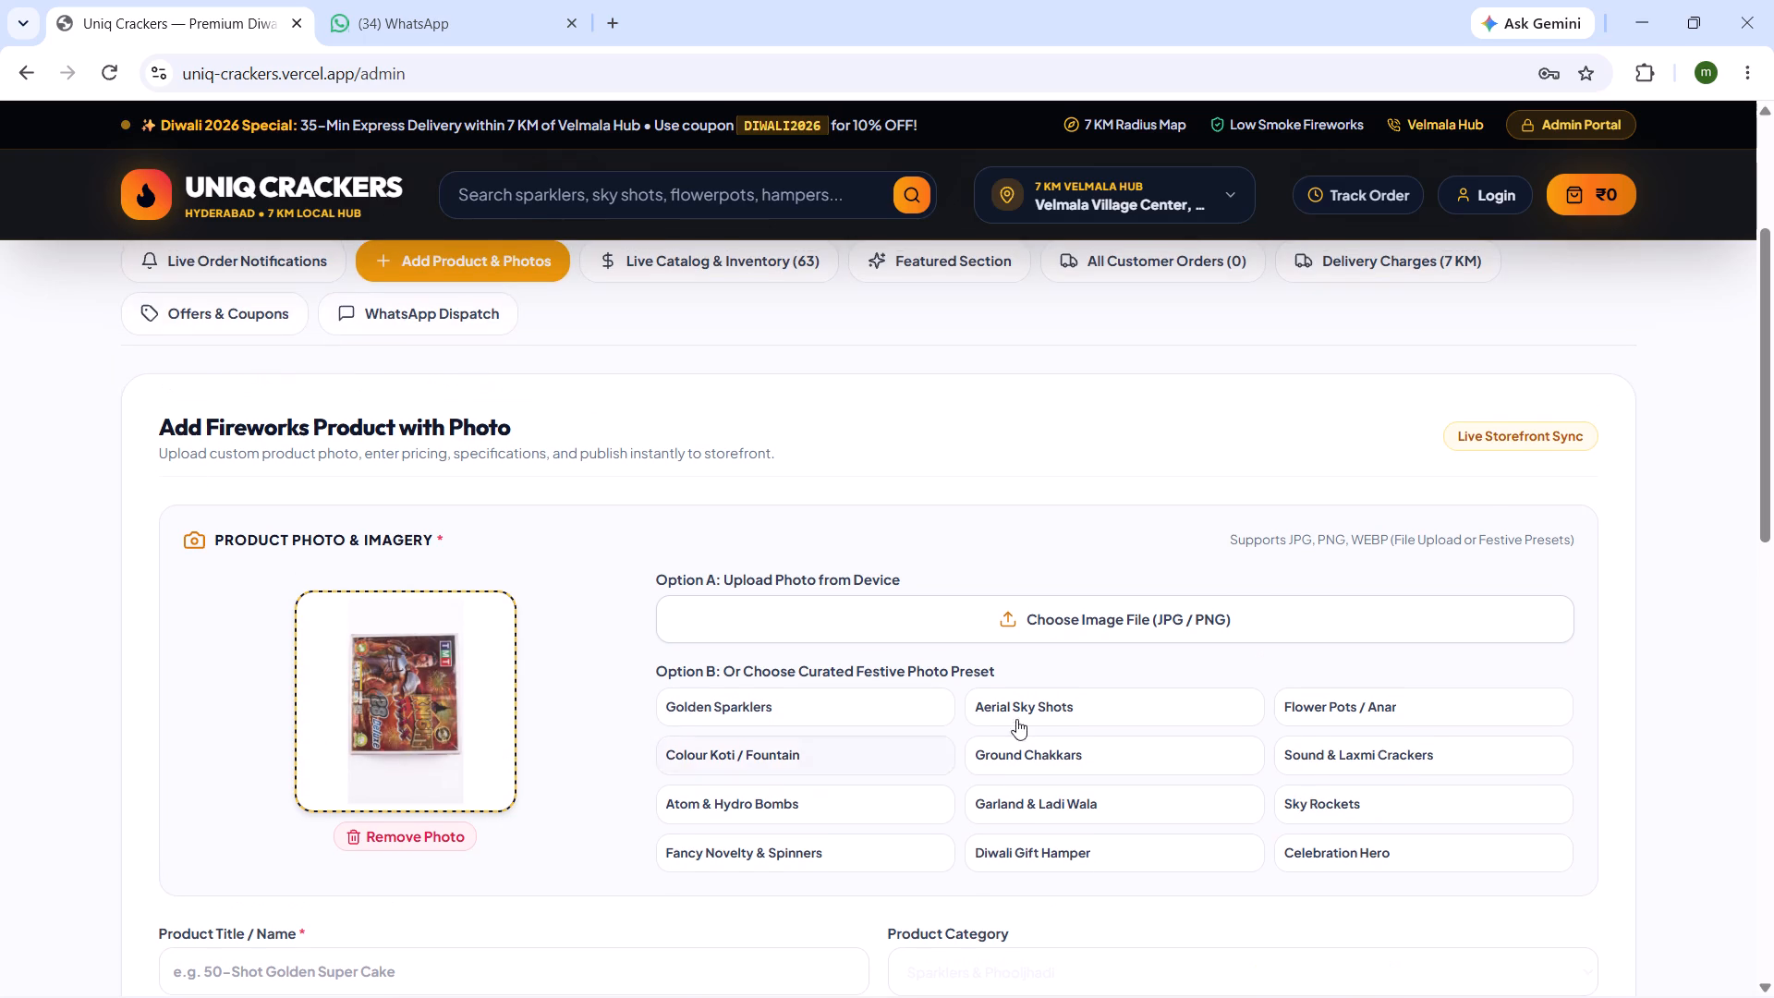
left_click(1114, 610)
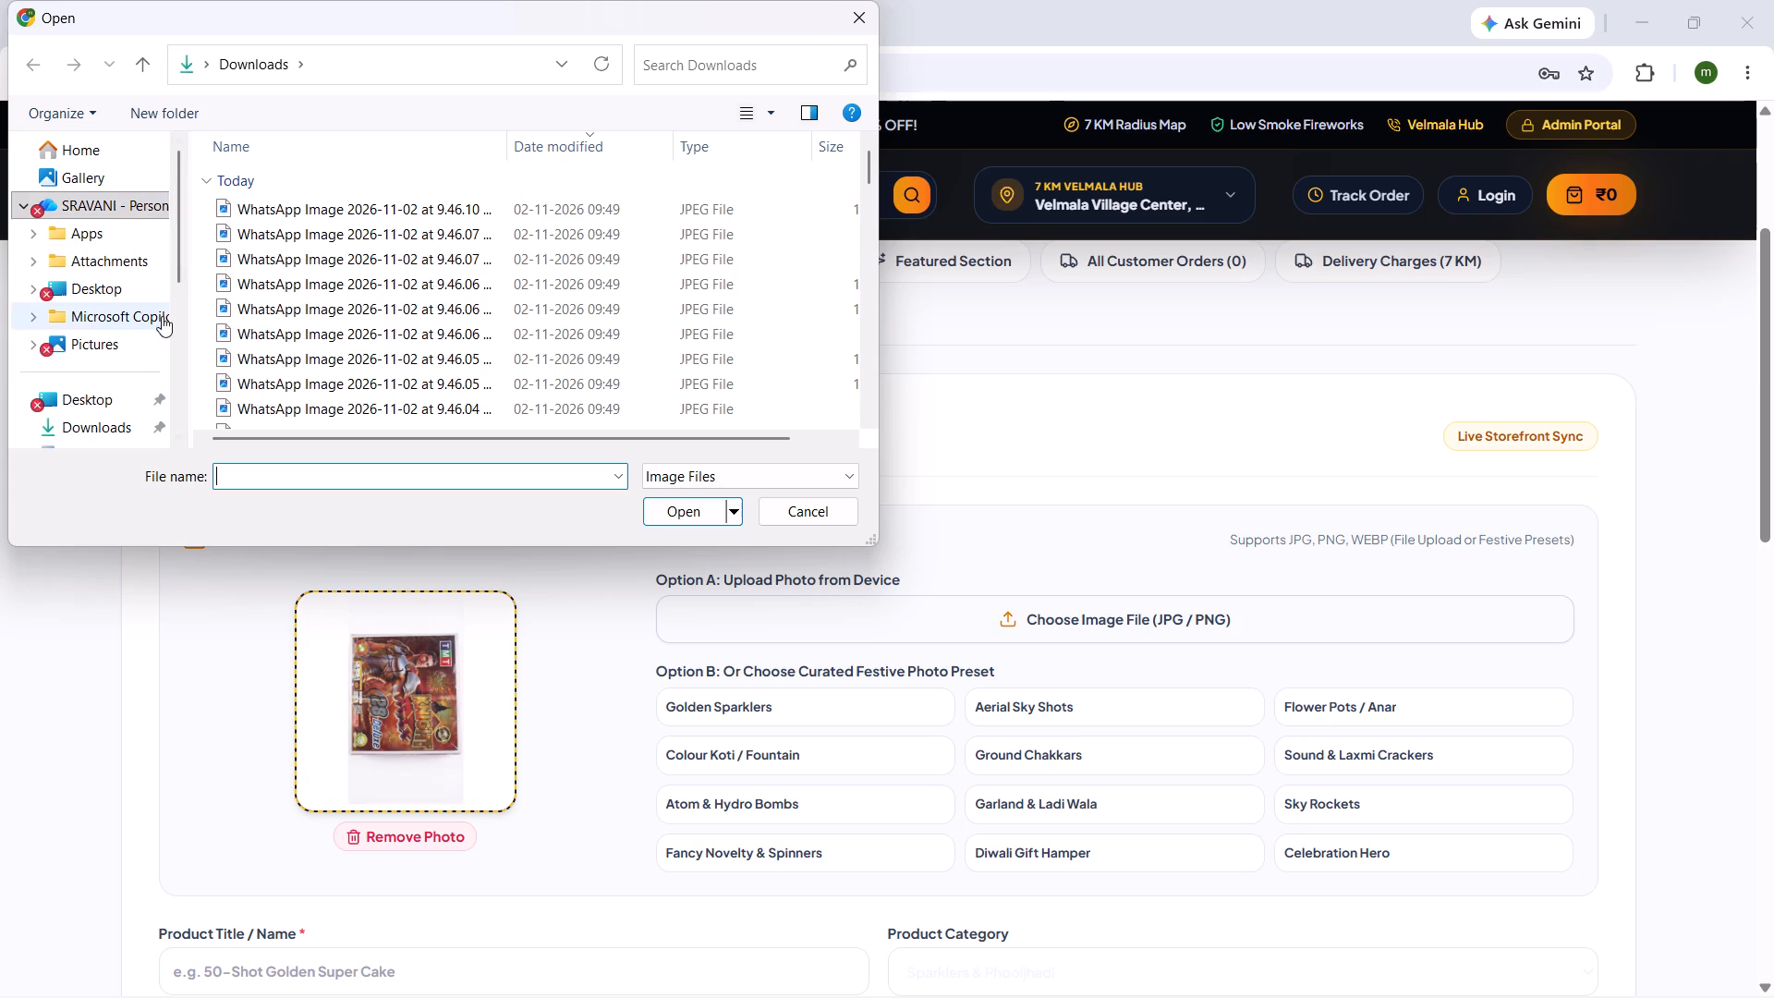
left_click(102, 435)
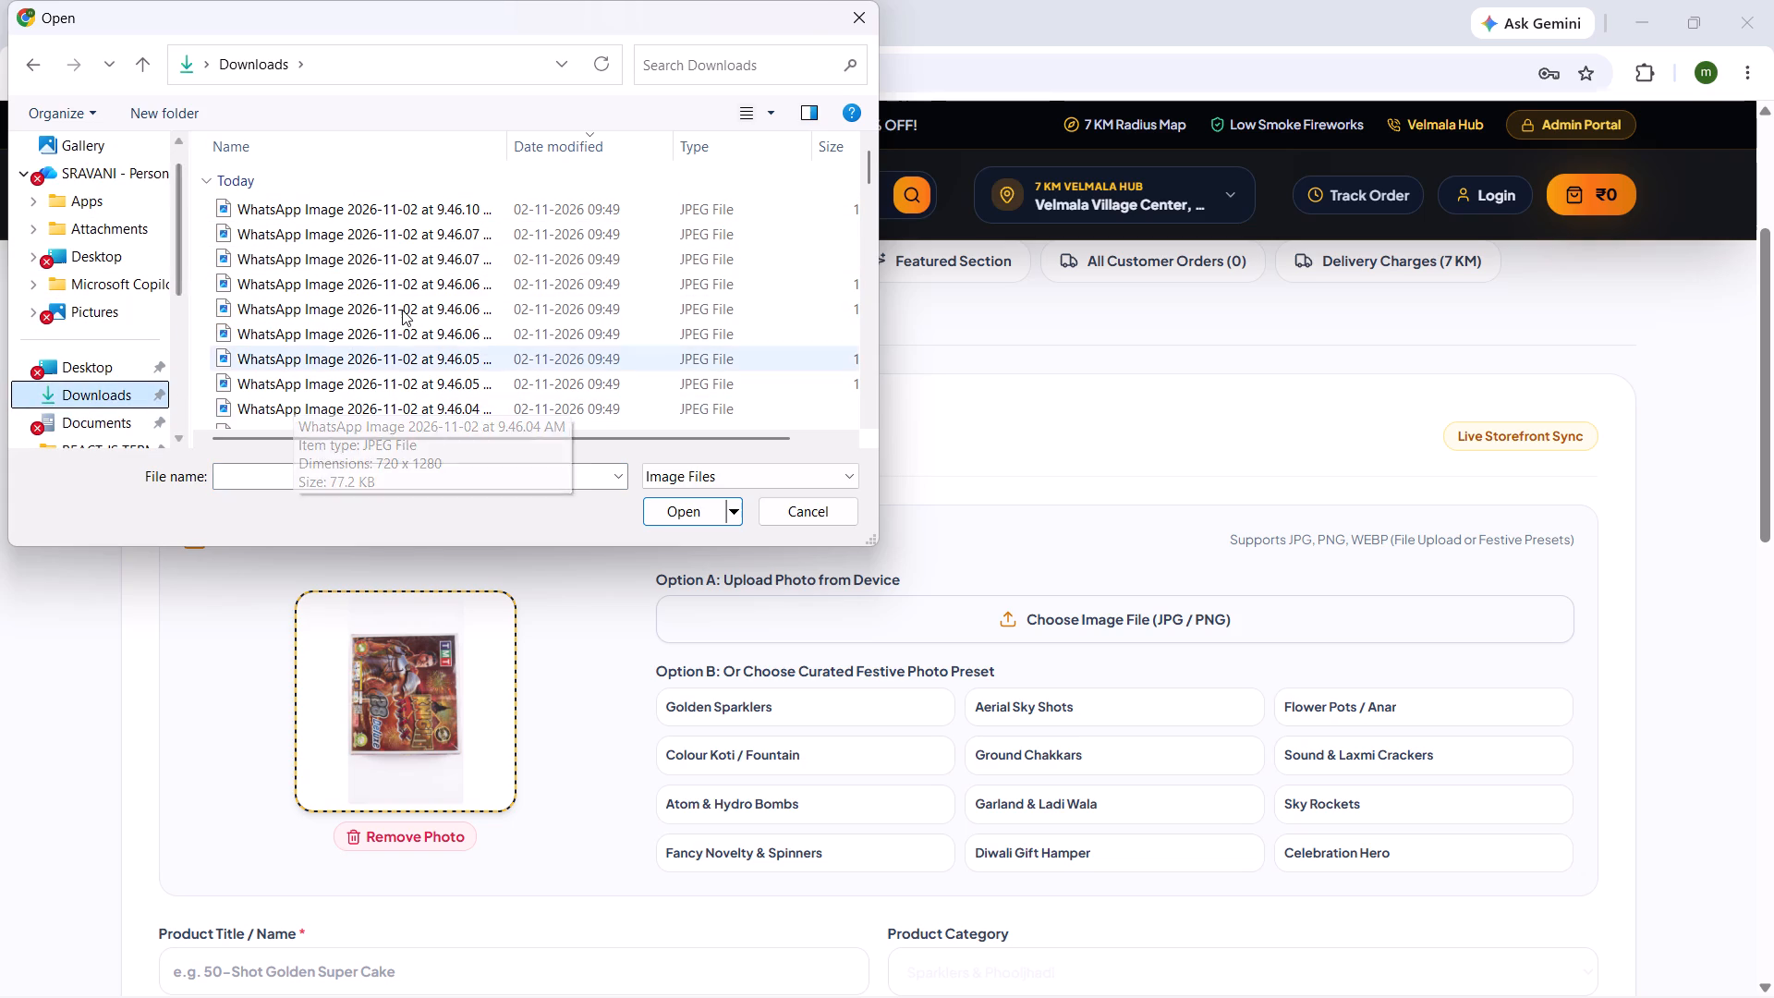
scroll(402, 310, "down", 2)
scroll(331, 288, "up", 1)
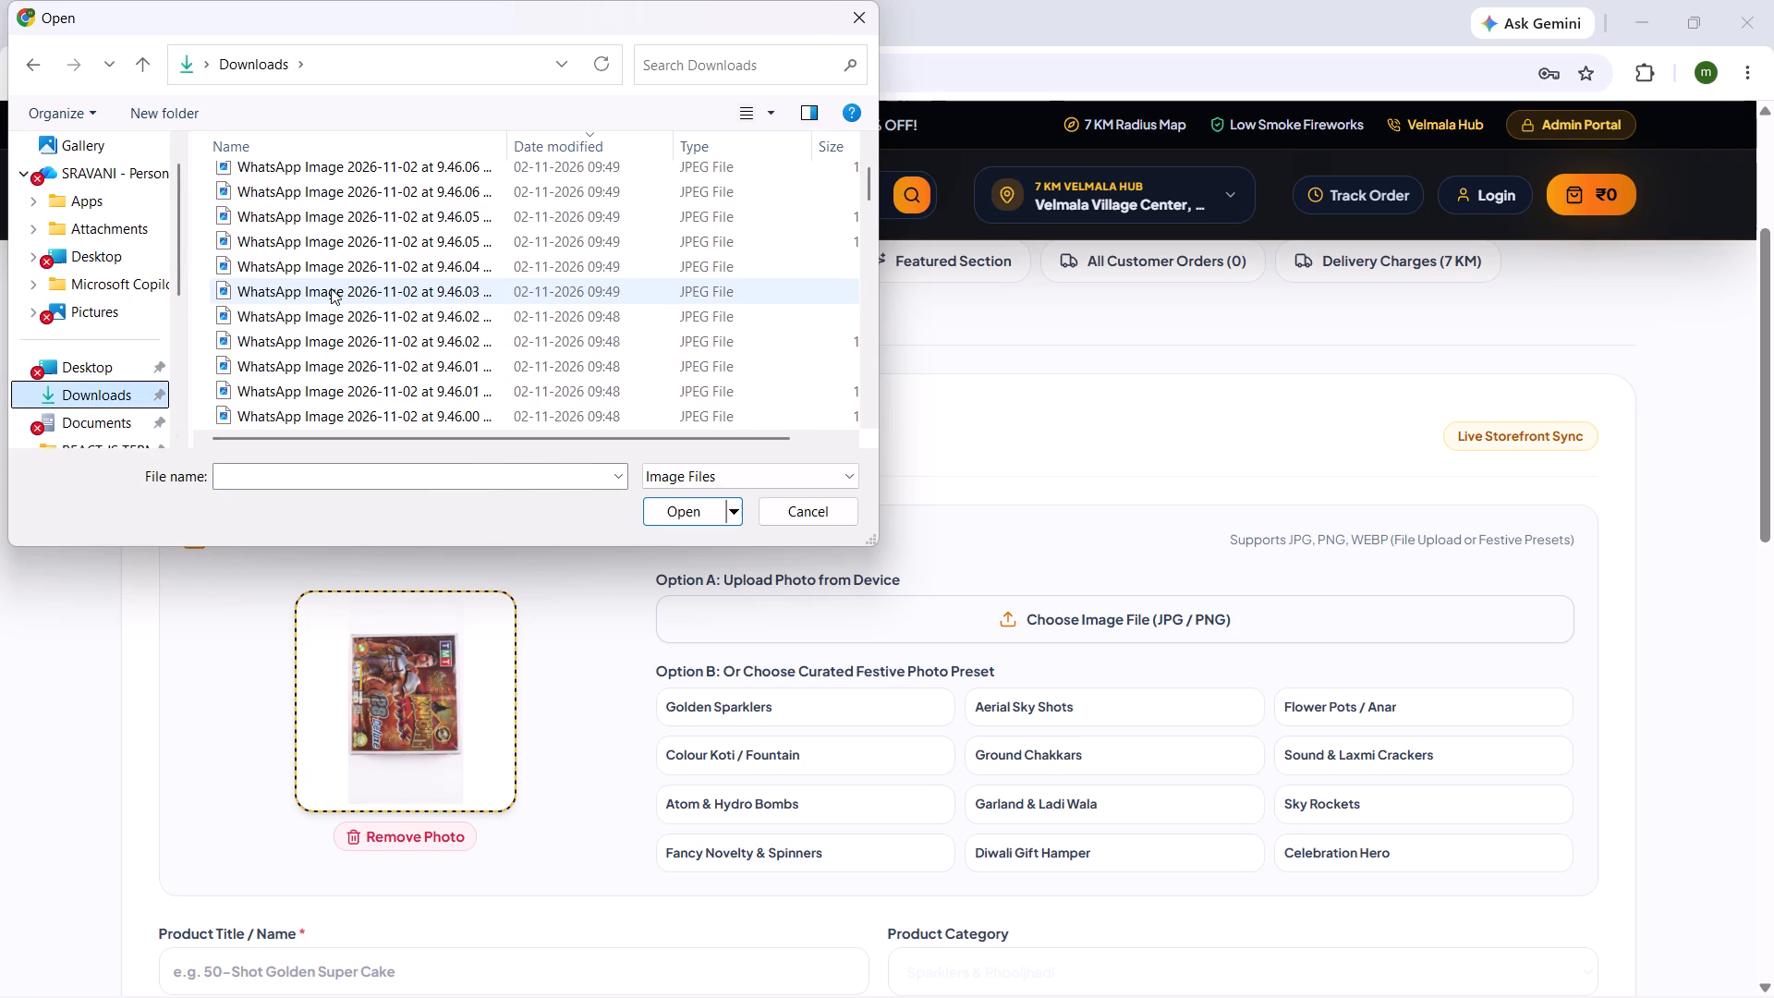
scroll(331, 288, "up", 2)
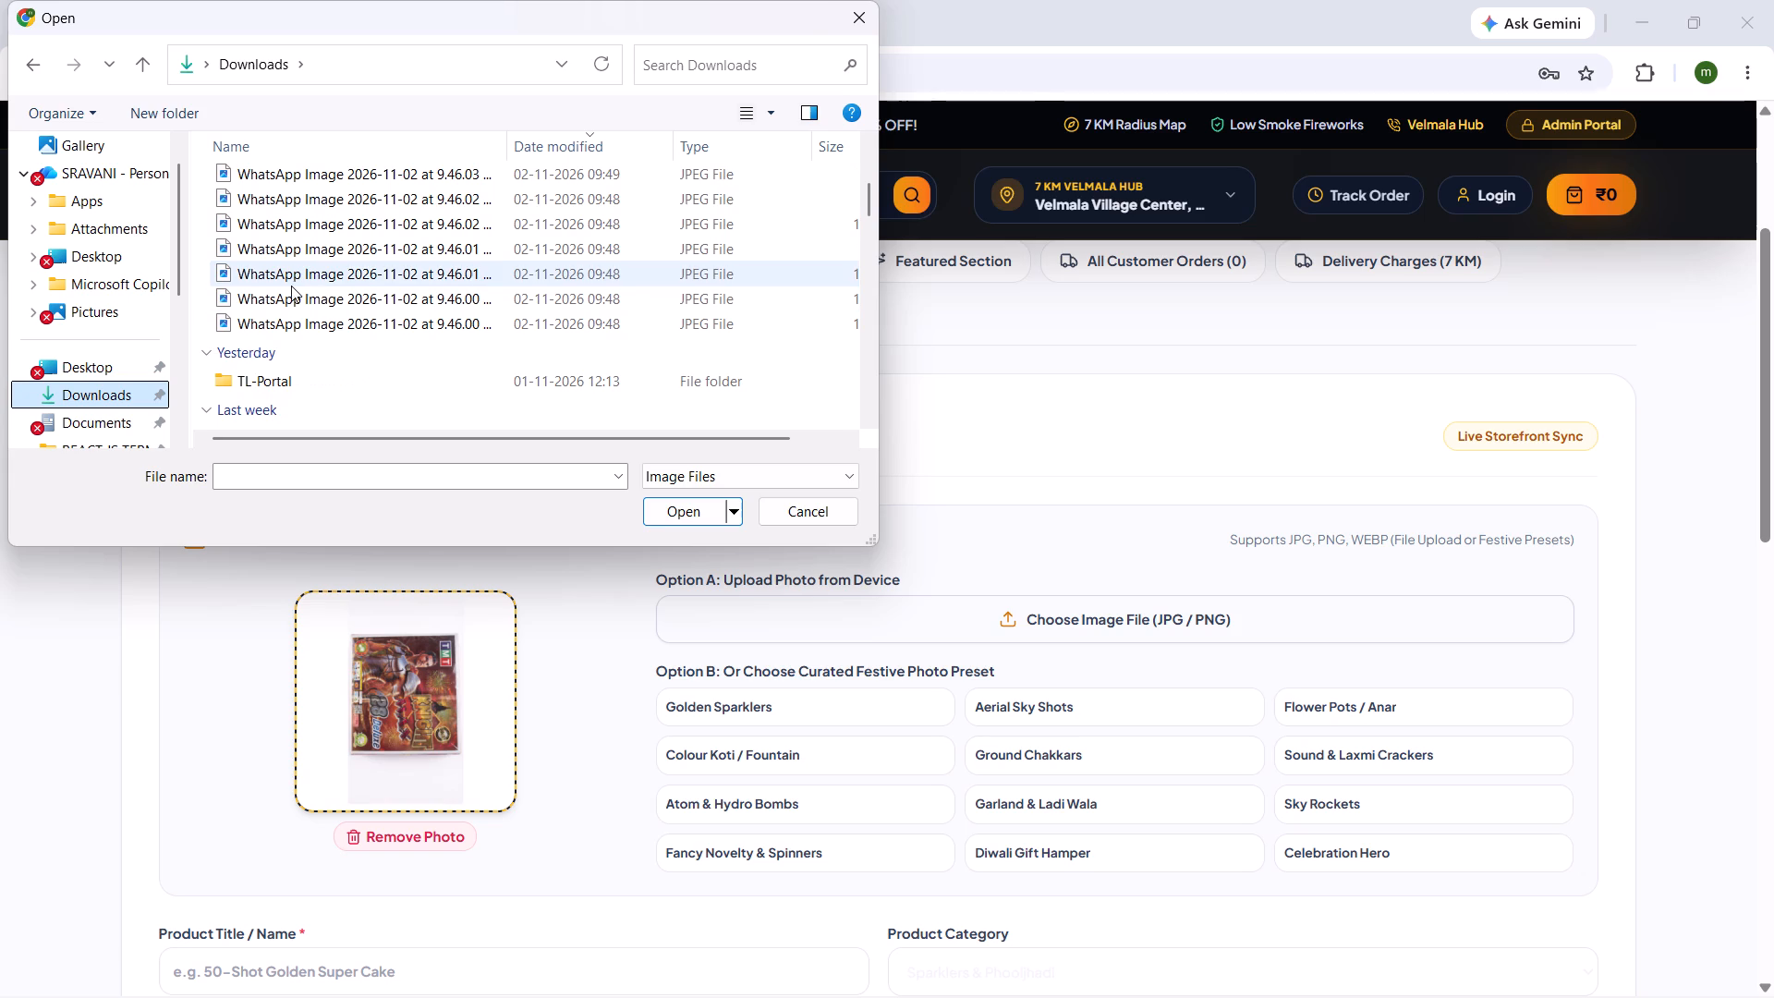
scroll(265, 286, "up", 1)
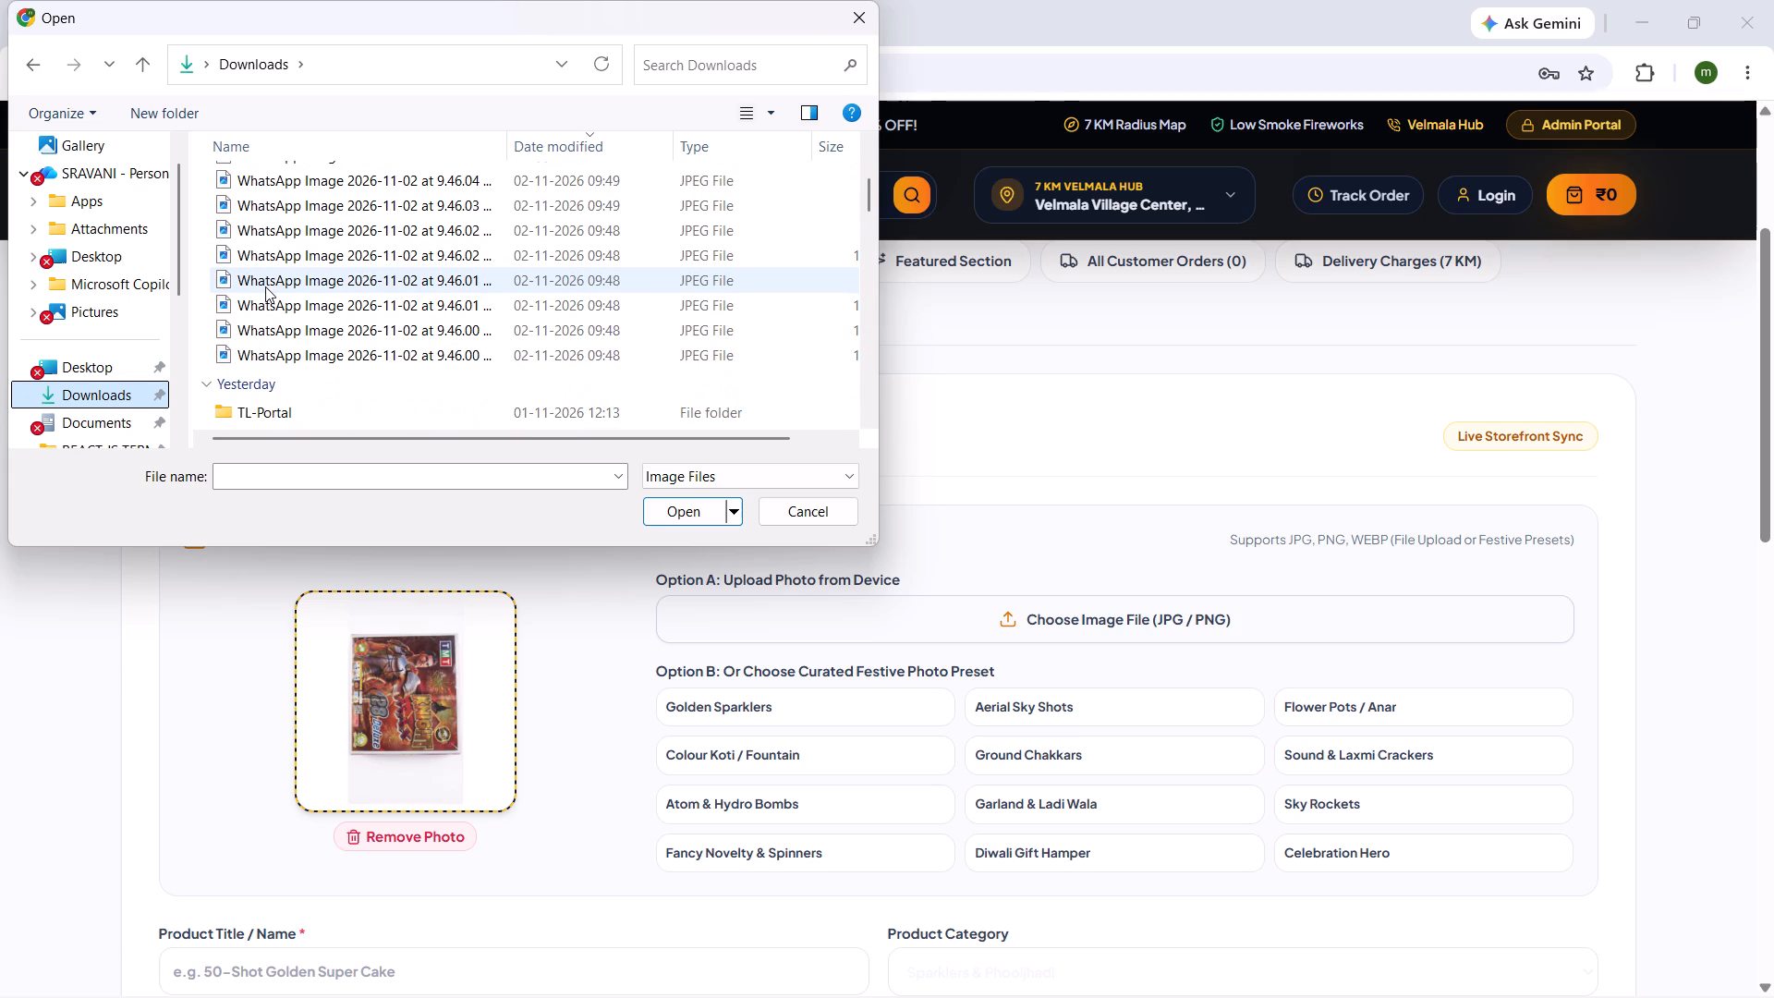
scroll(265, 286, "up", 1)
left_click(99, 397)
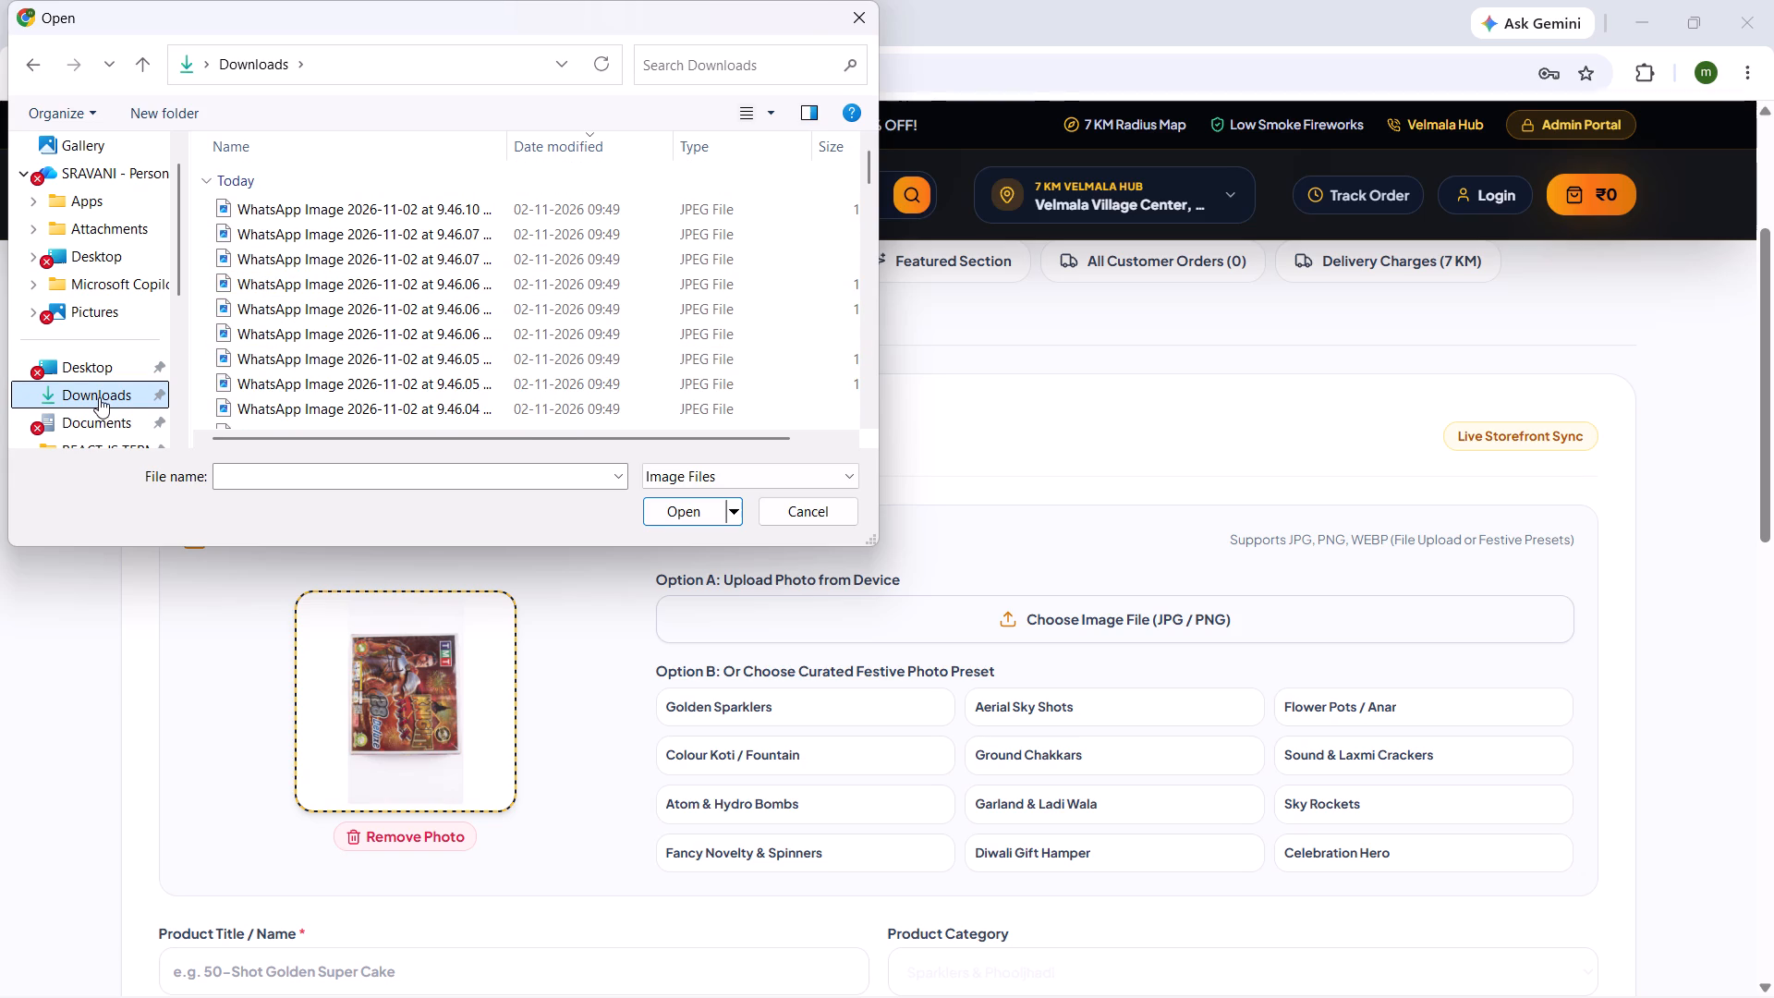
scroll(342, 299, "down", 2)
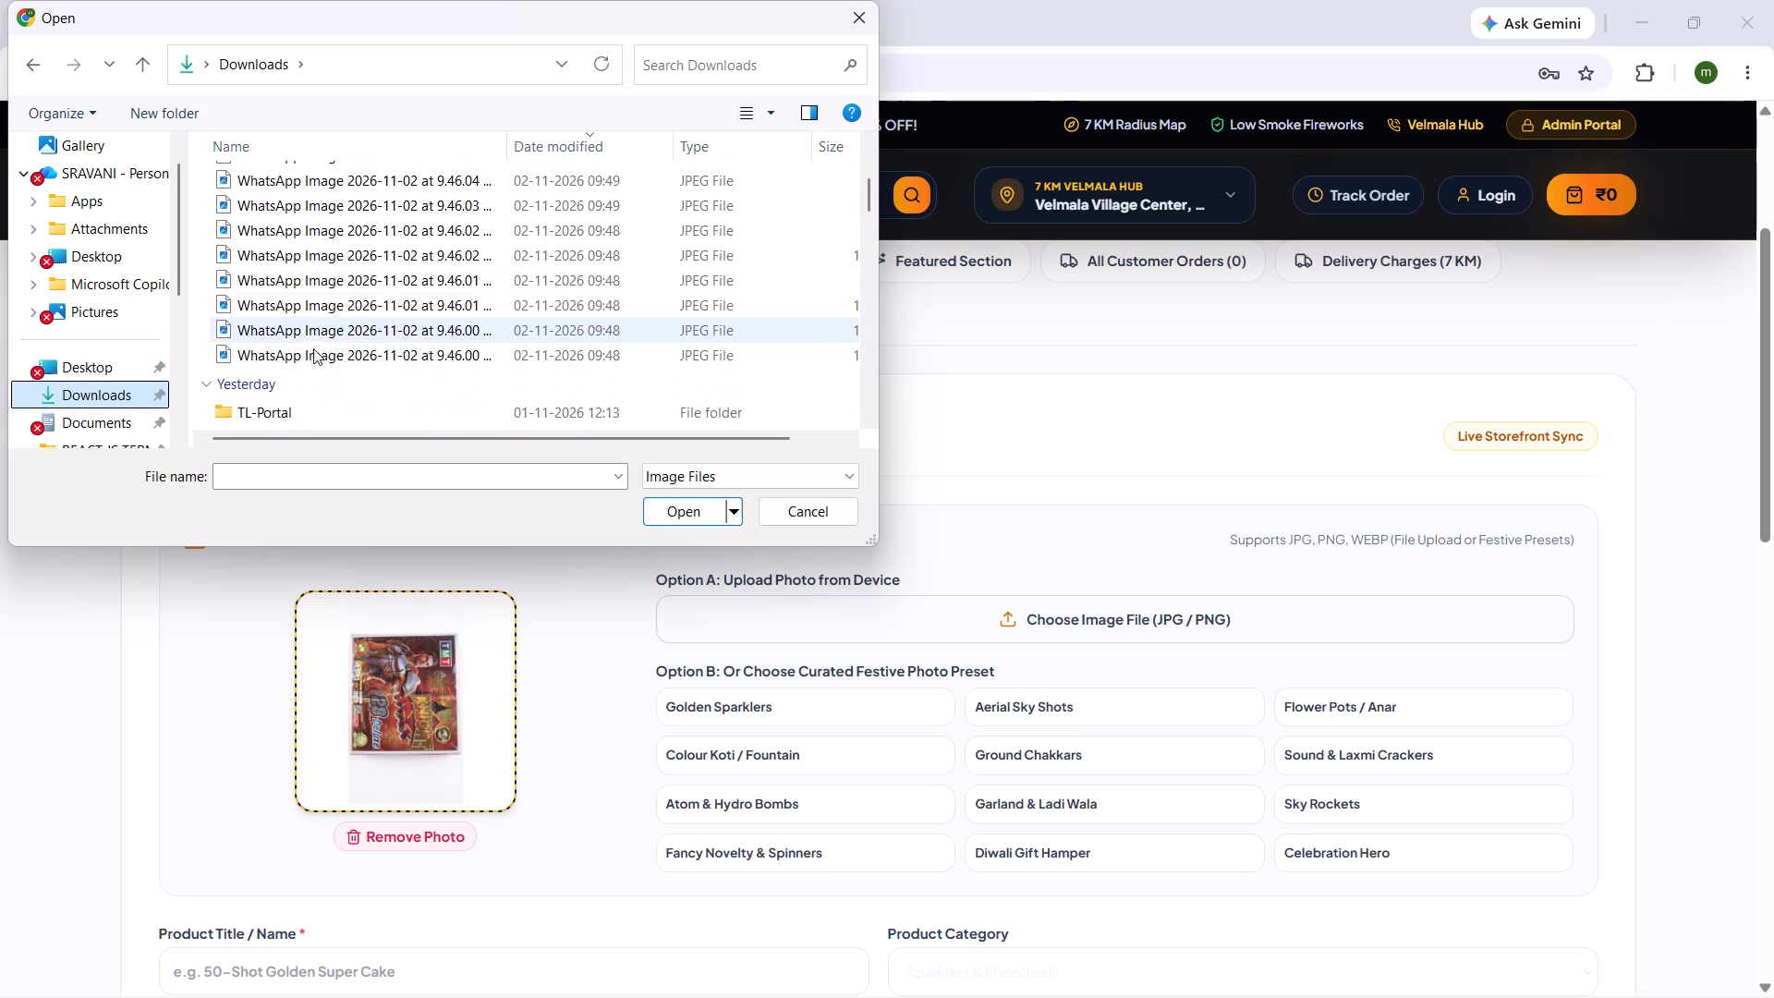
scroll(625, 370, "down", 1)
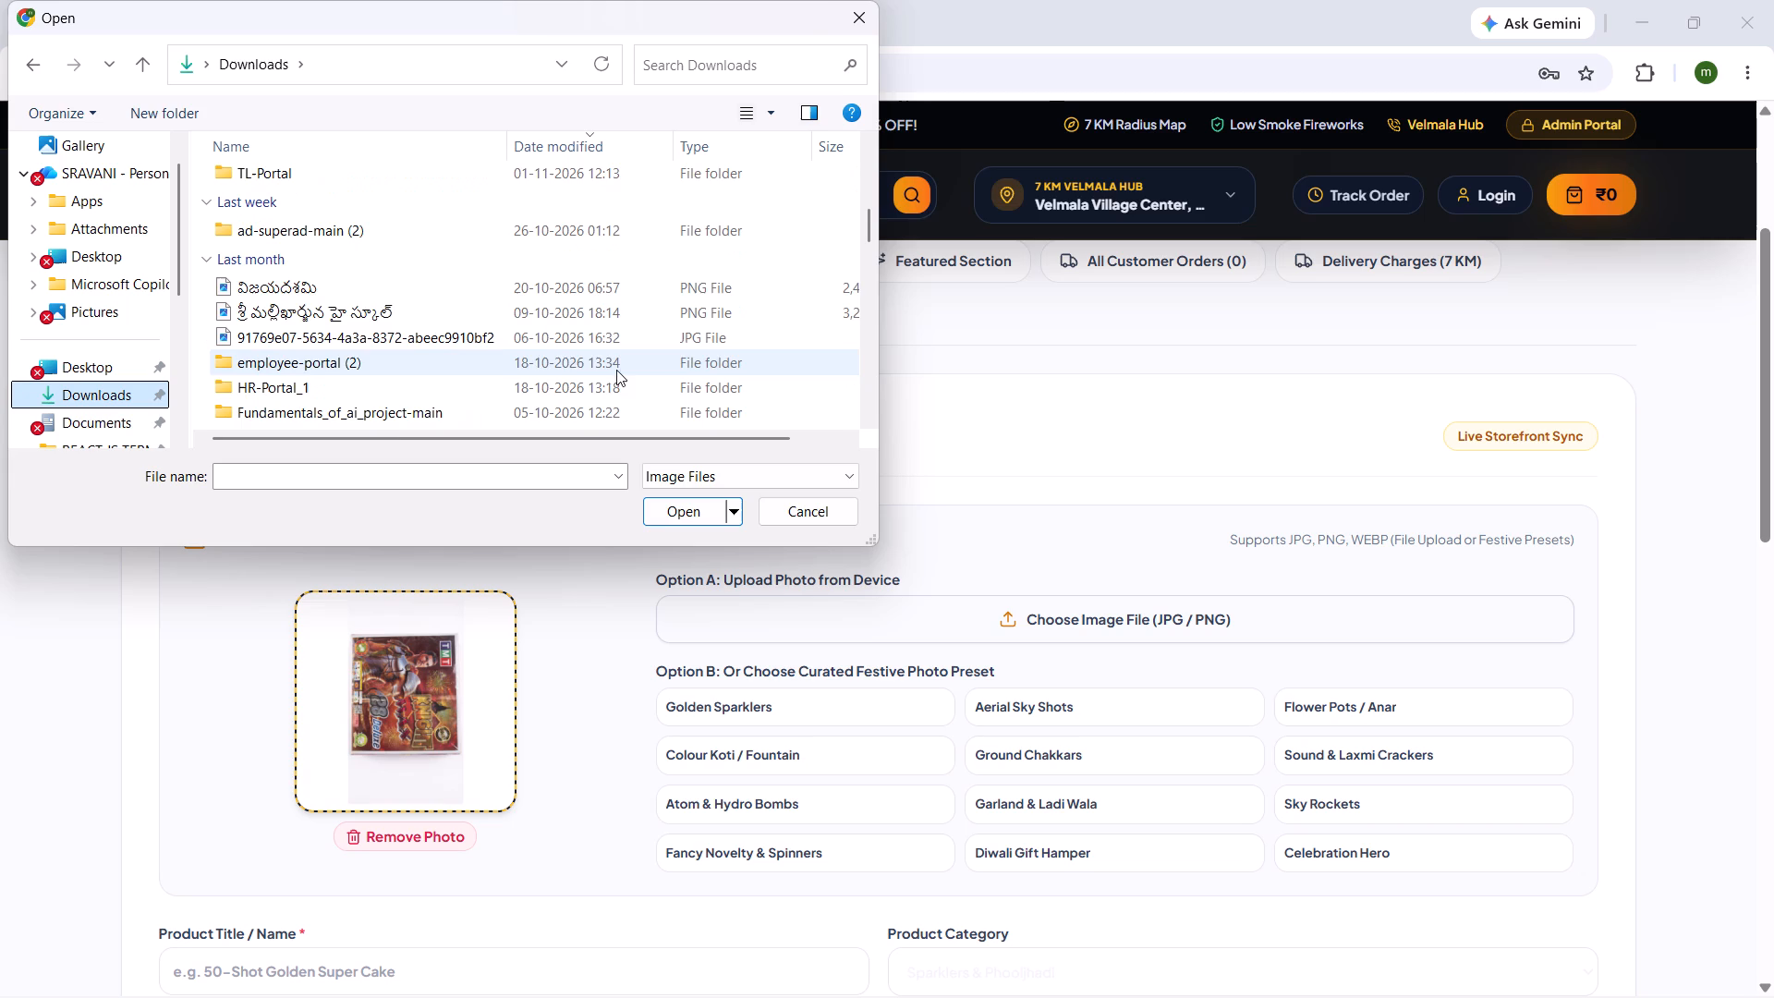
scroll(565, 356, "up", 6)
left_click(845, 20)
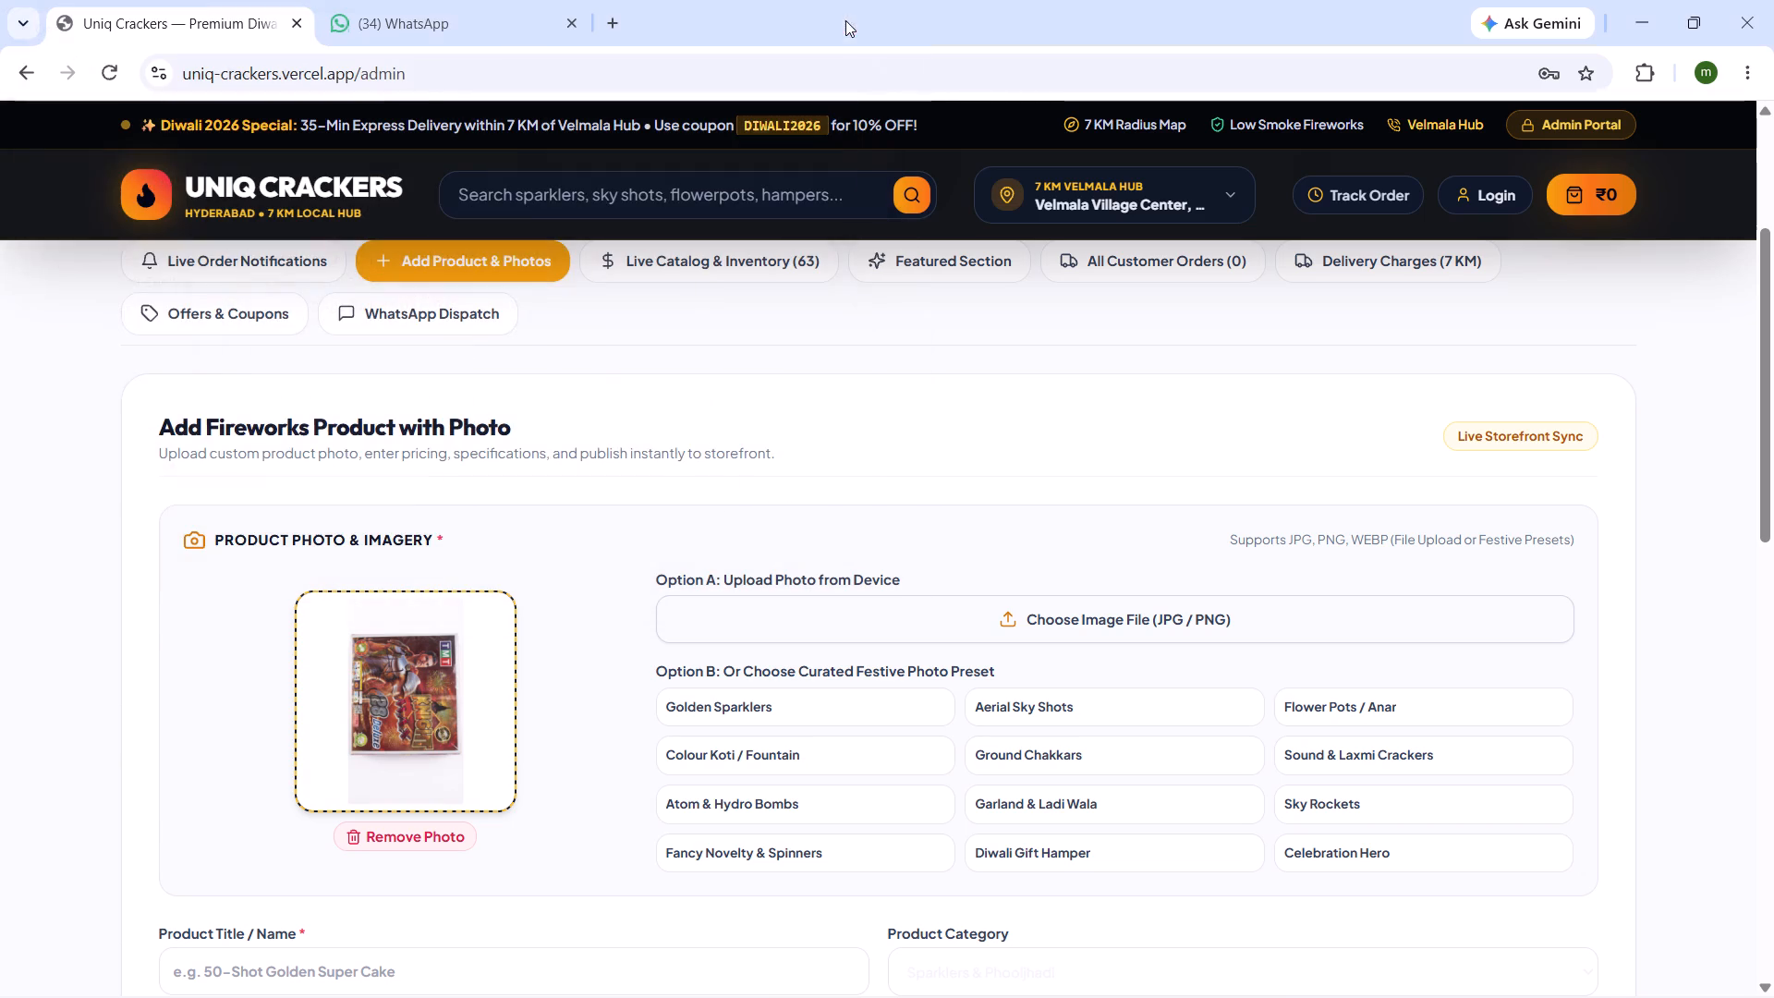
Open the live catalogue and inventory list and review the recently added products with their photos and prices.
scroll(917, 420, "down", 6)
scroll(917, 420, "up", 18)
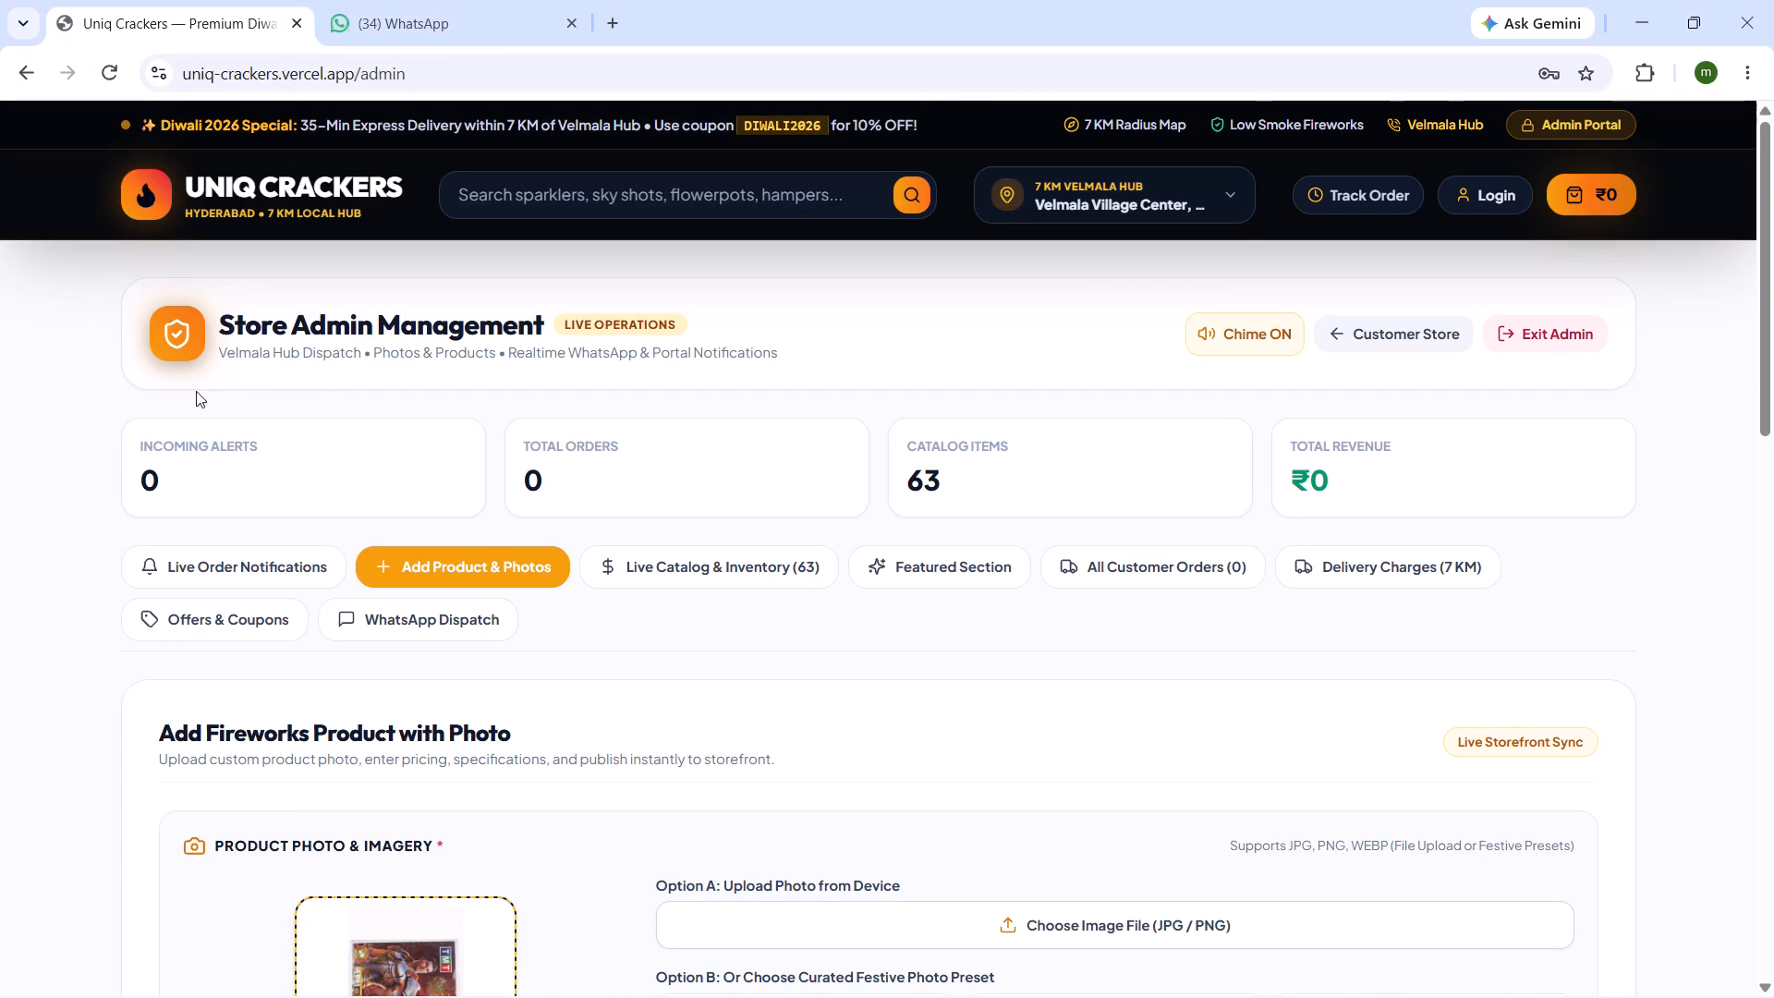
left_click(743, 570)
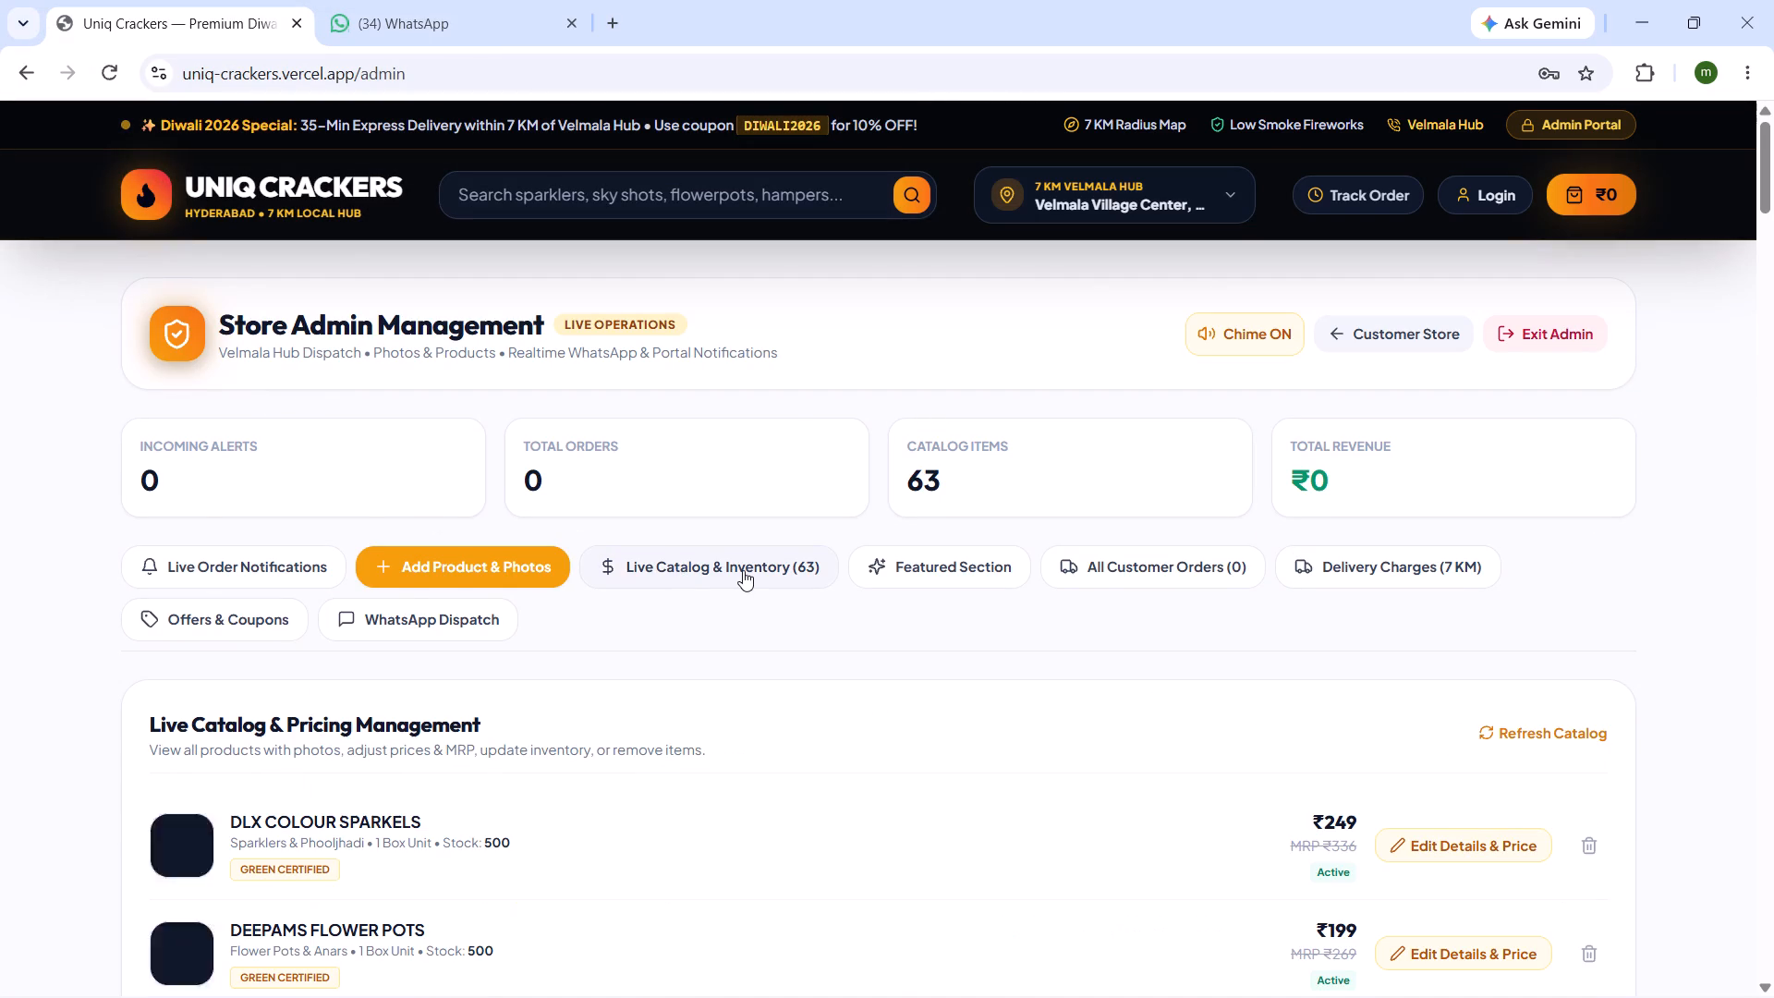
scroll(820, 675, "down", 4)
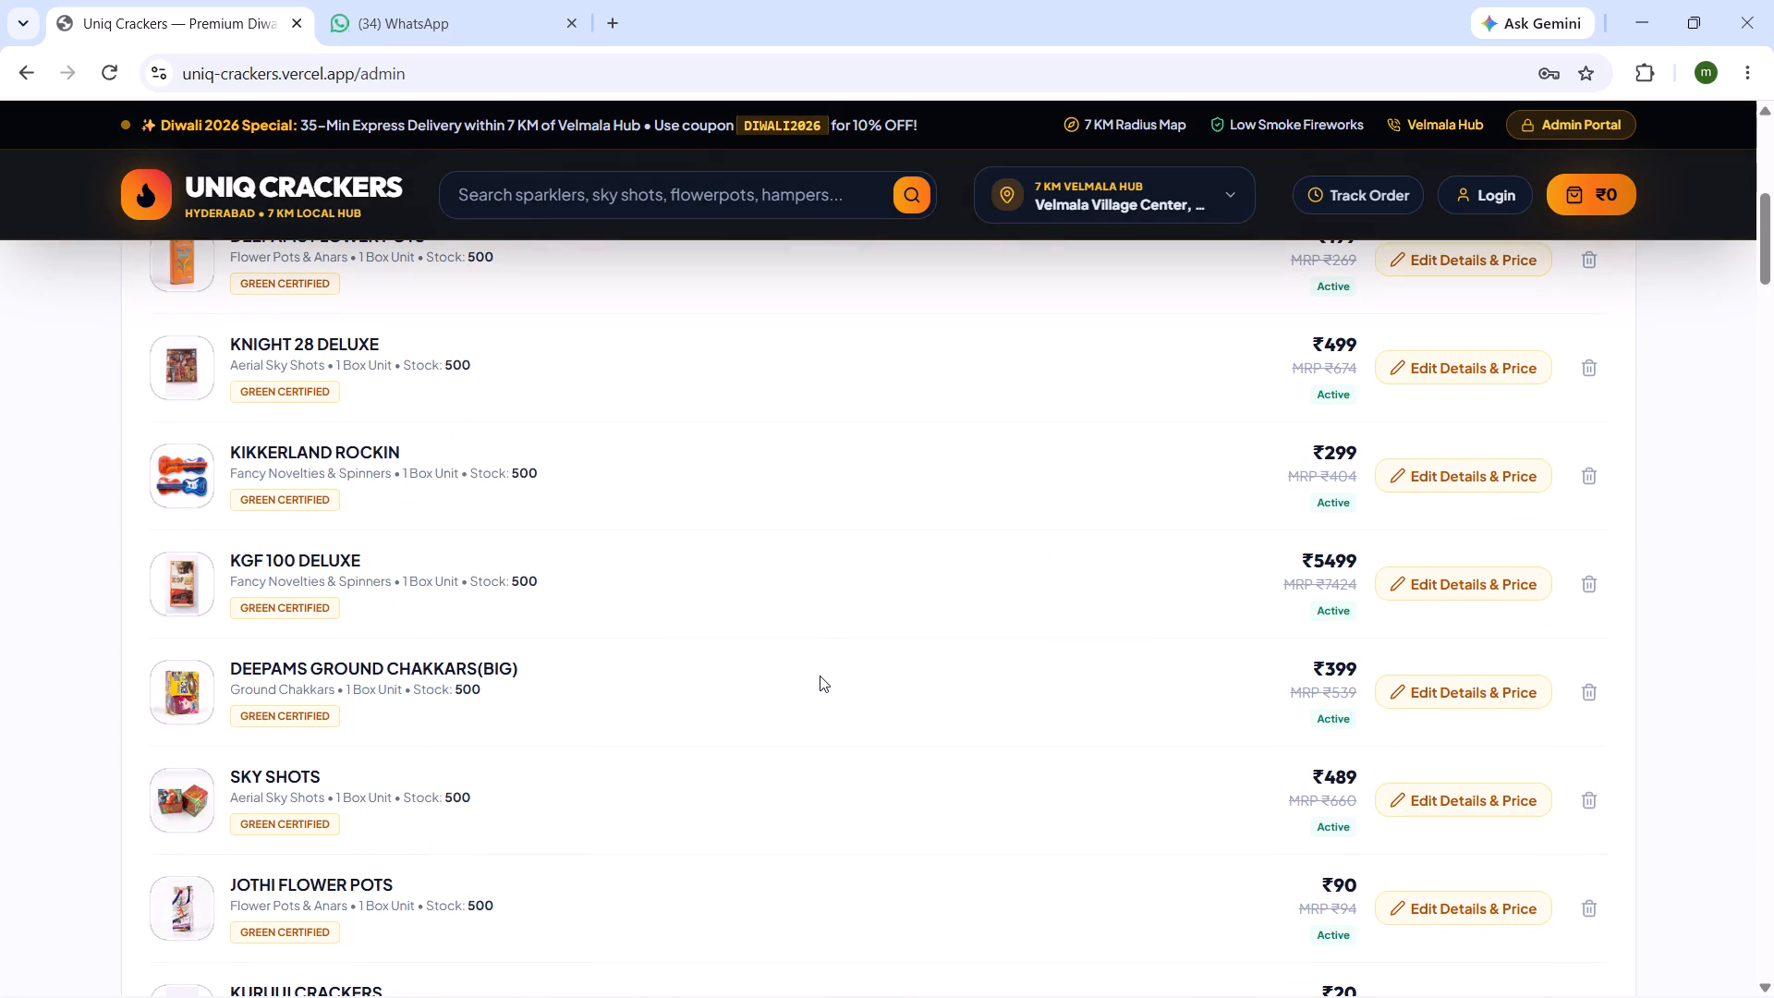
scroll(802, 615, "up", 7)
scroll(802, 615, "down", 1)
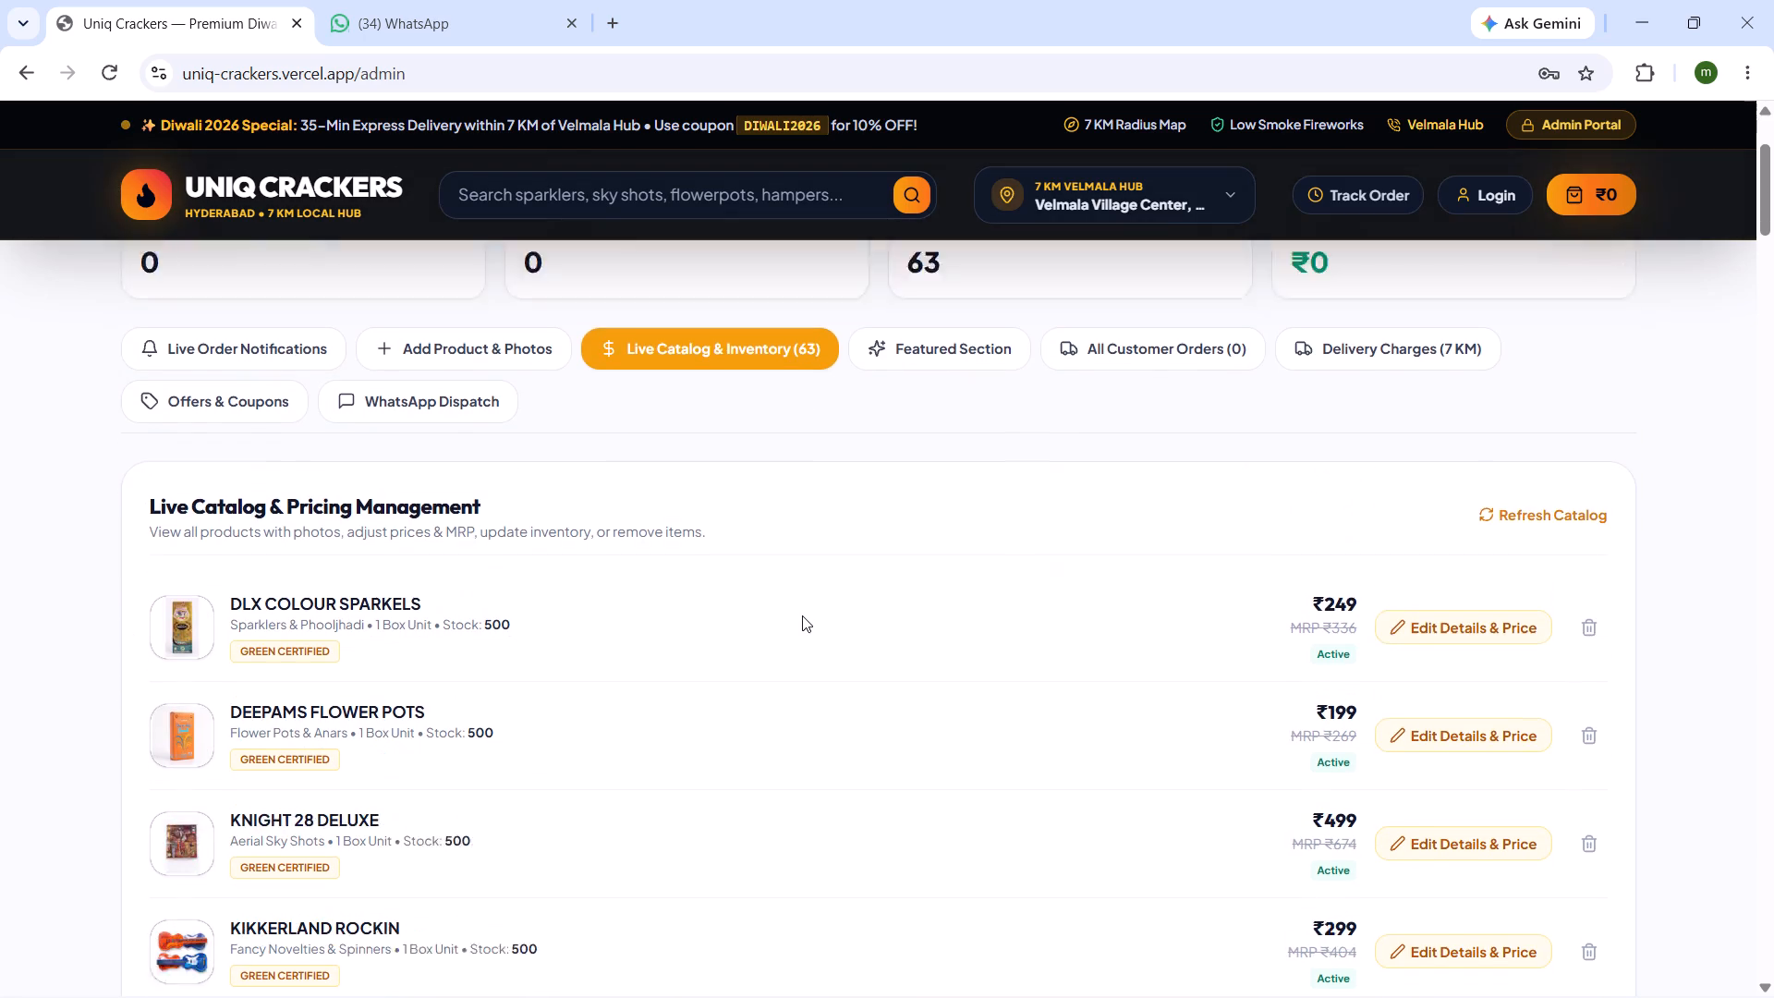
scroll(802, 615, "down", 1)
scroll(802, 615, "up", 2)
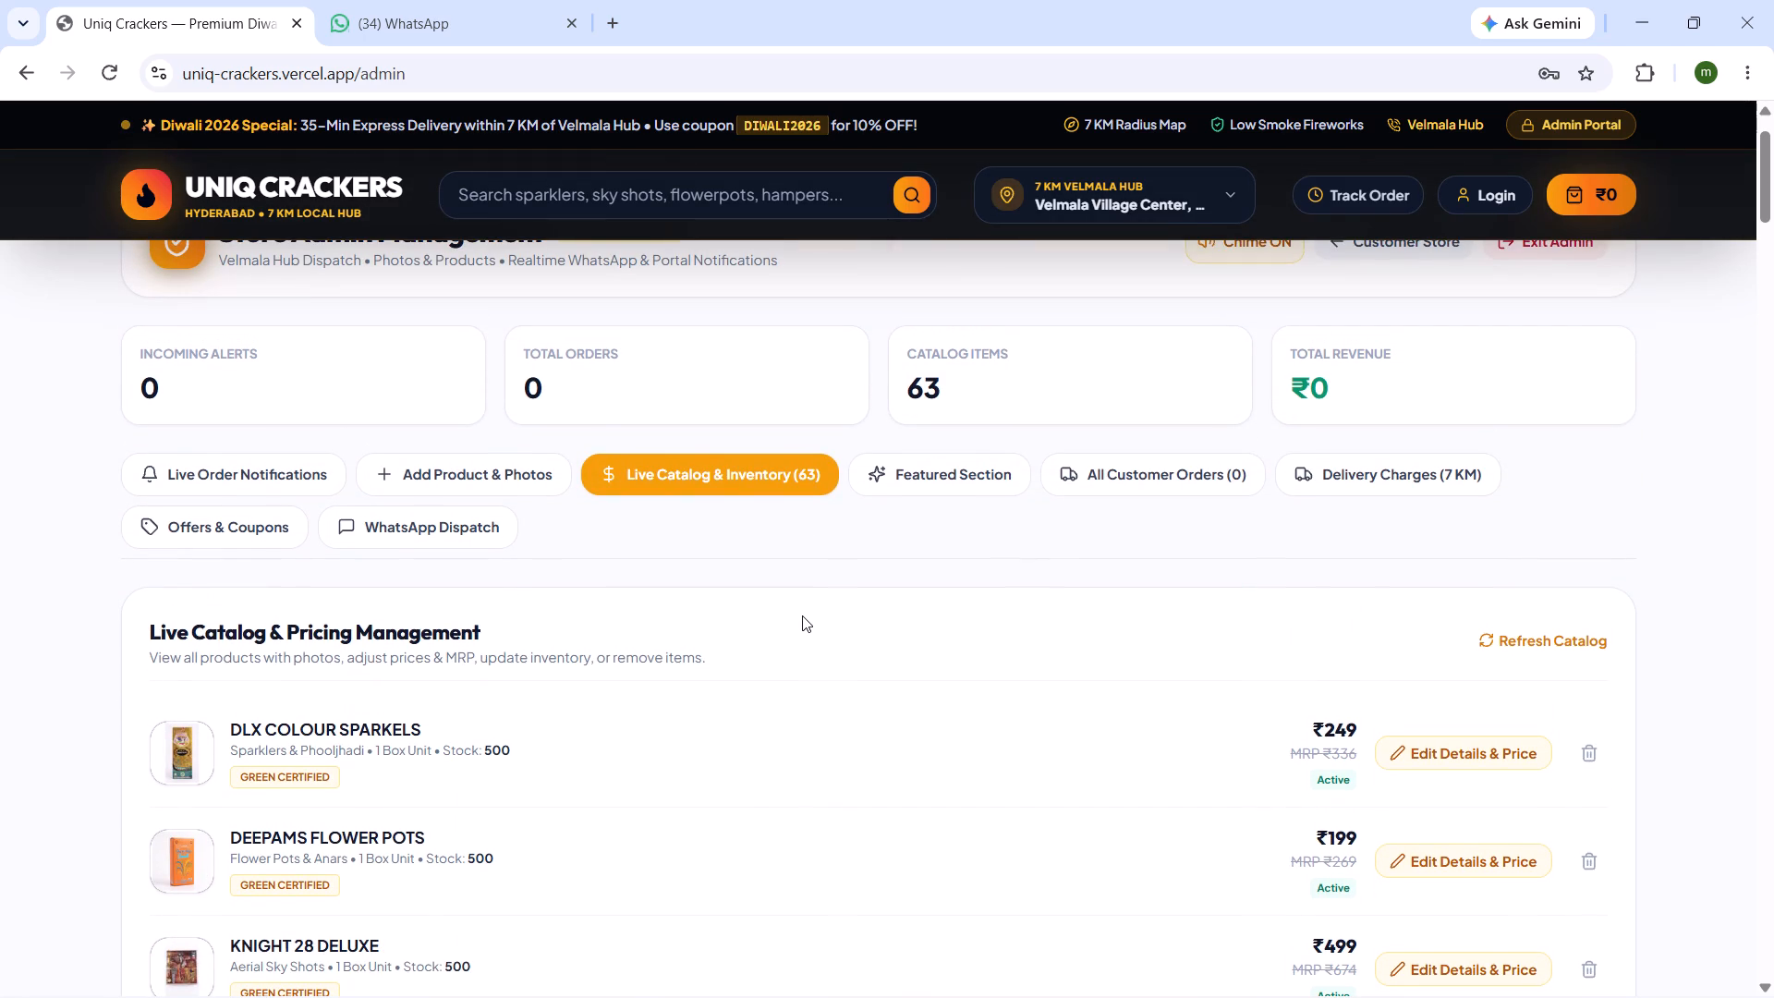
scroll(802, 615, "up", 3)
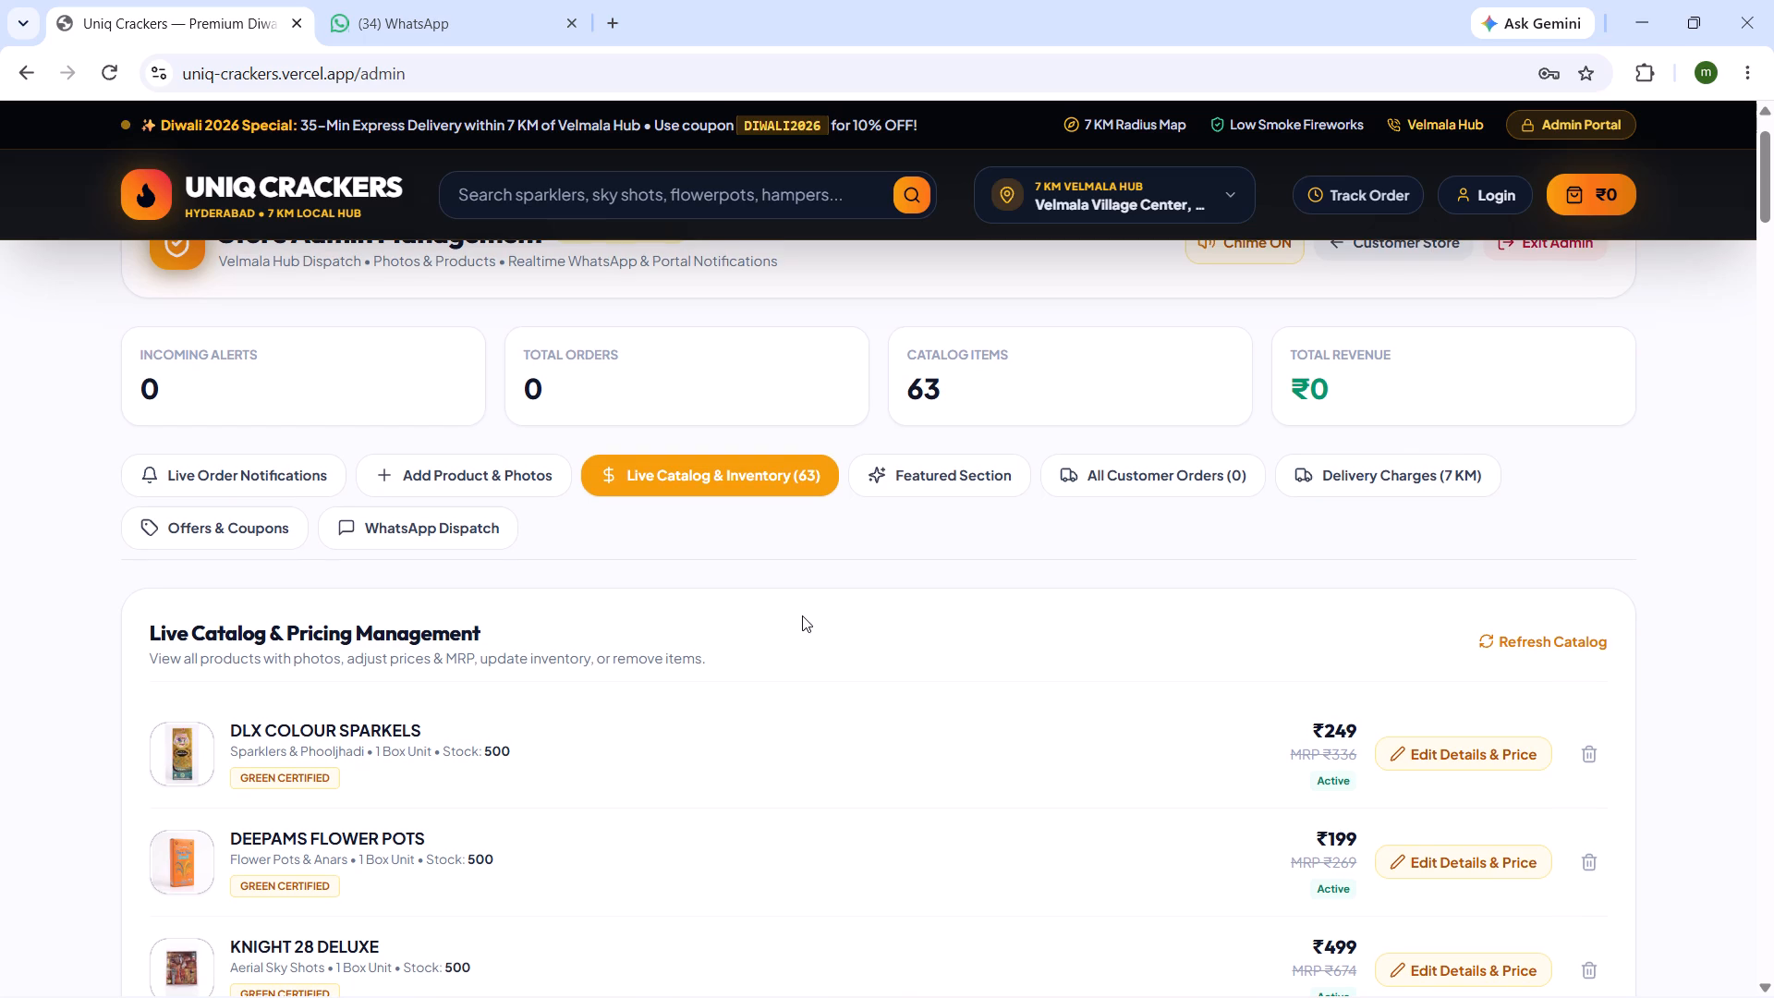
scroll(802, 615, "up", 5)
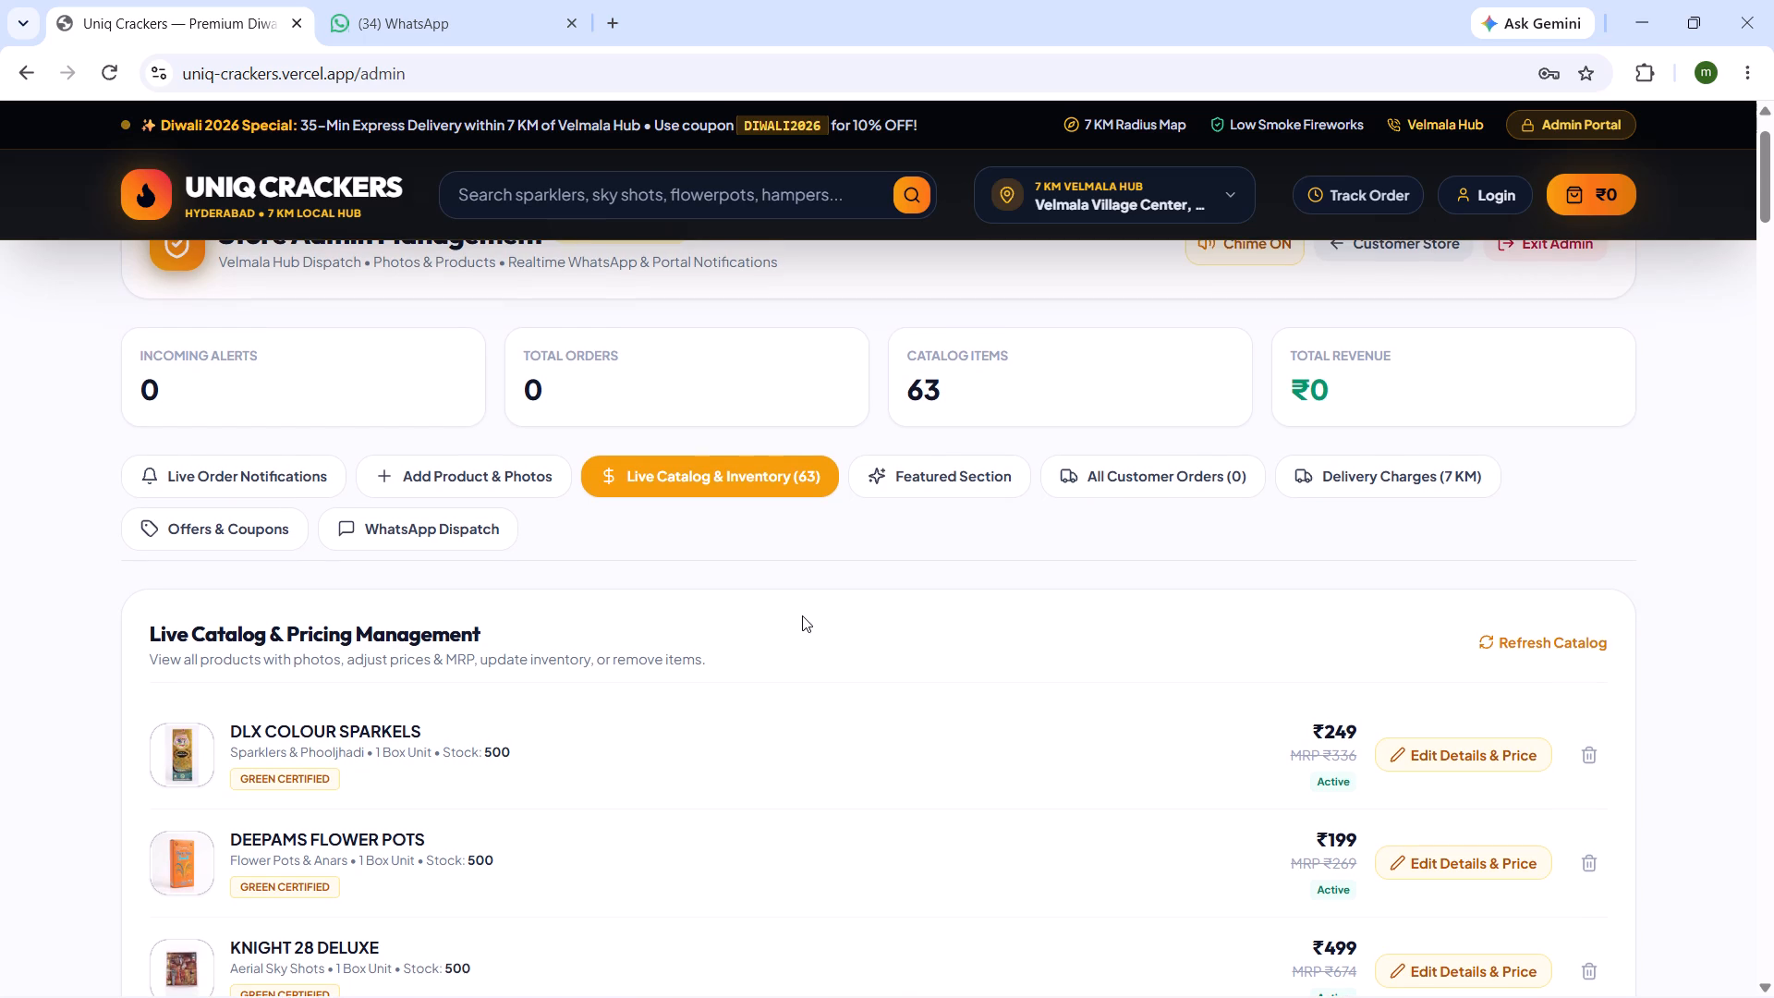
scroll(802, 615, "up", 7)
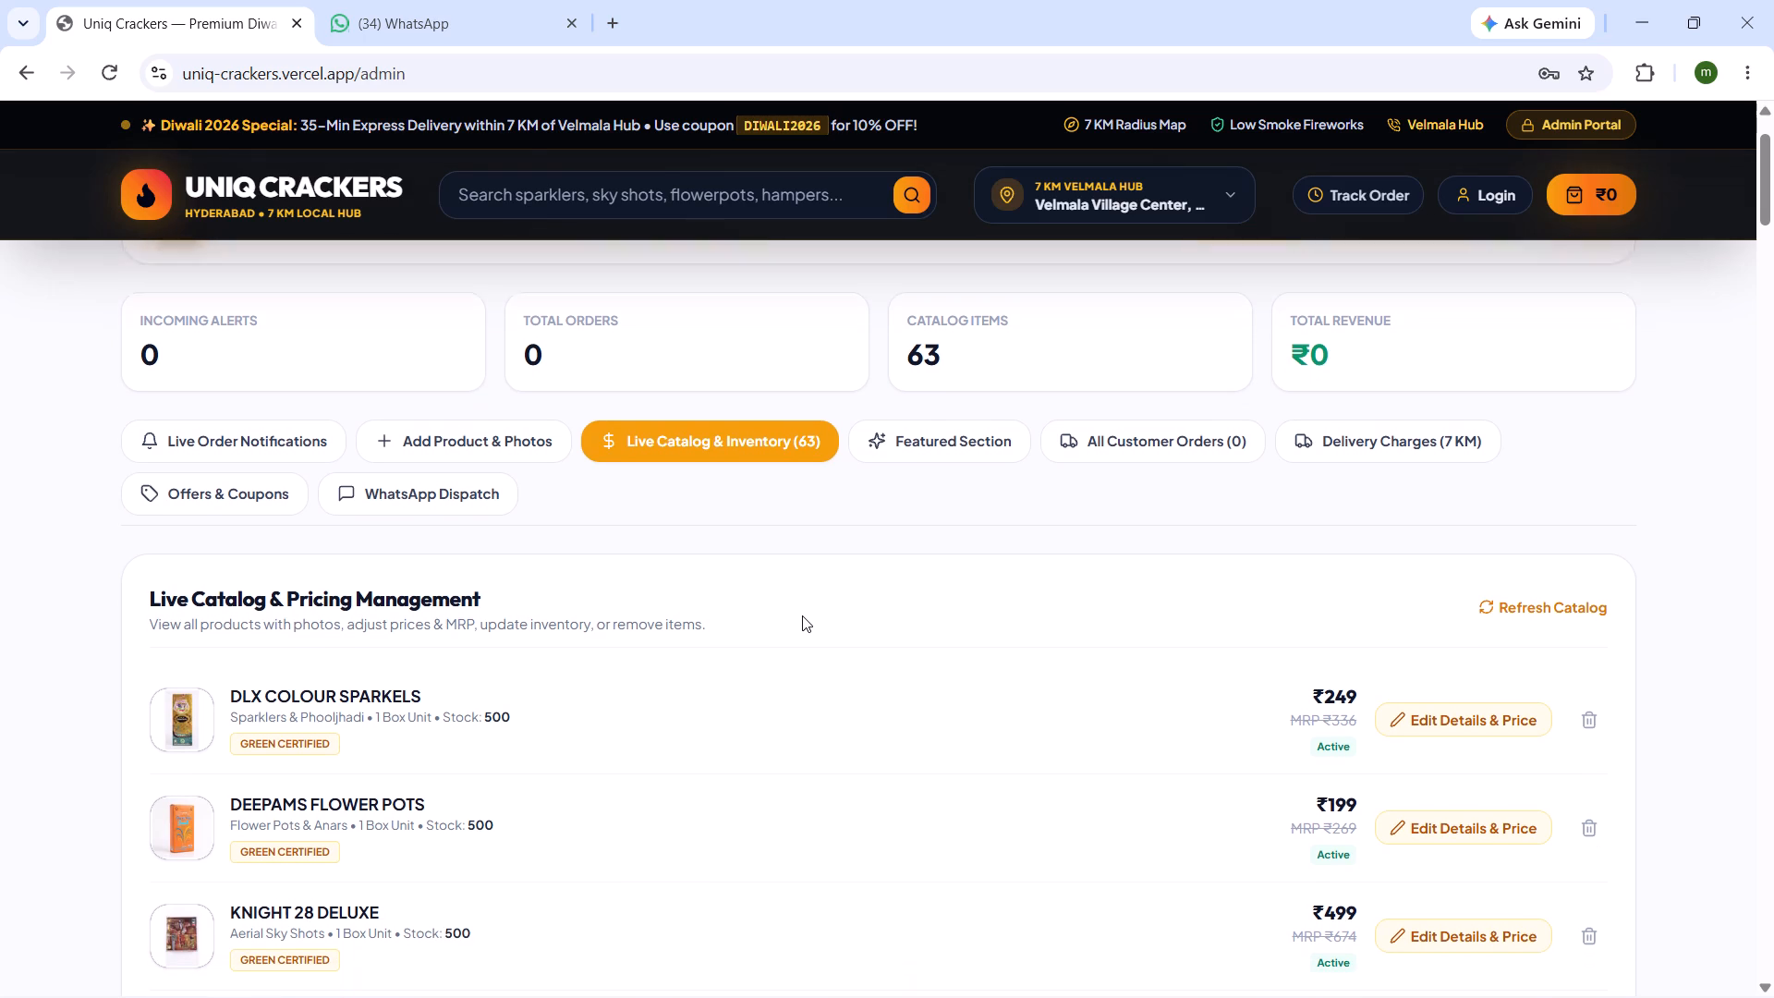
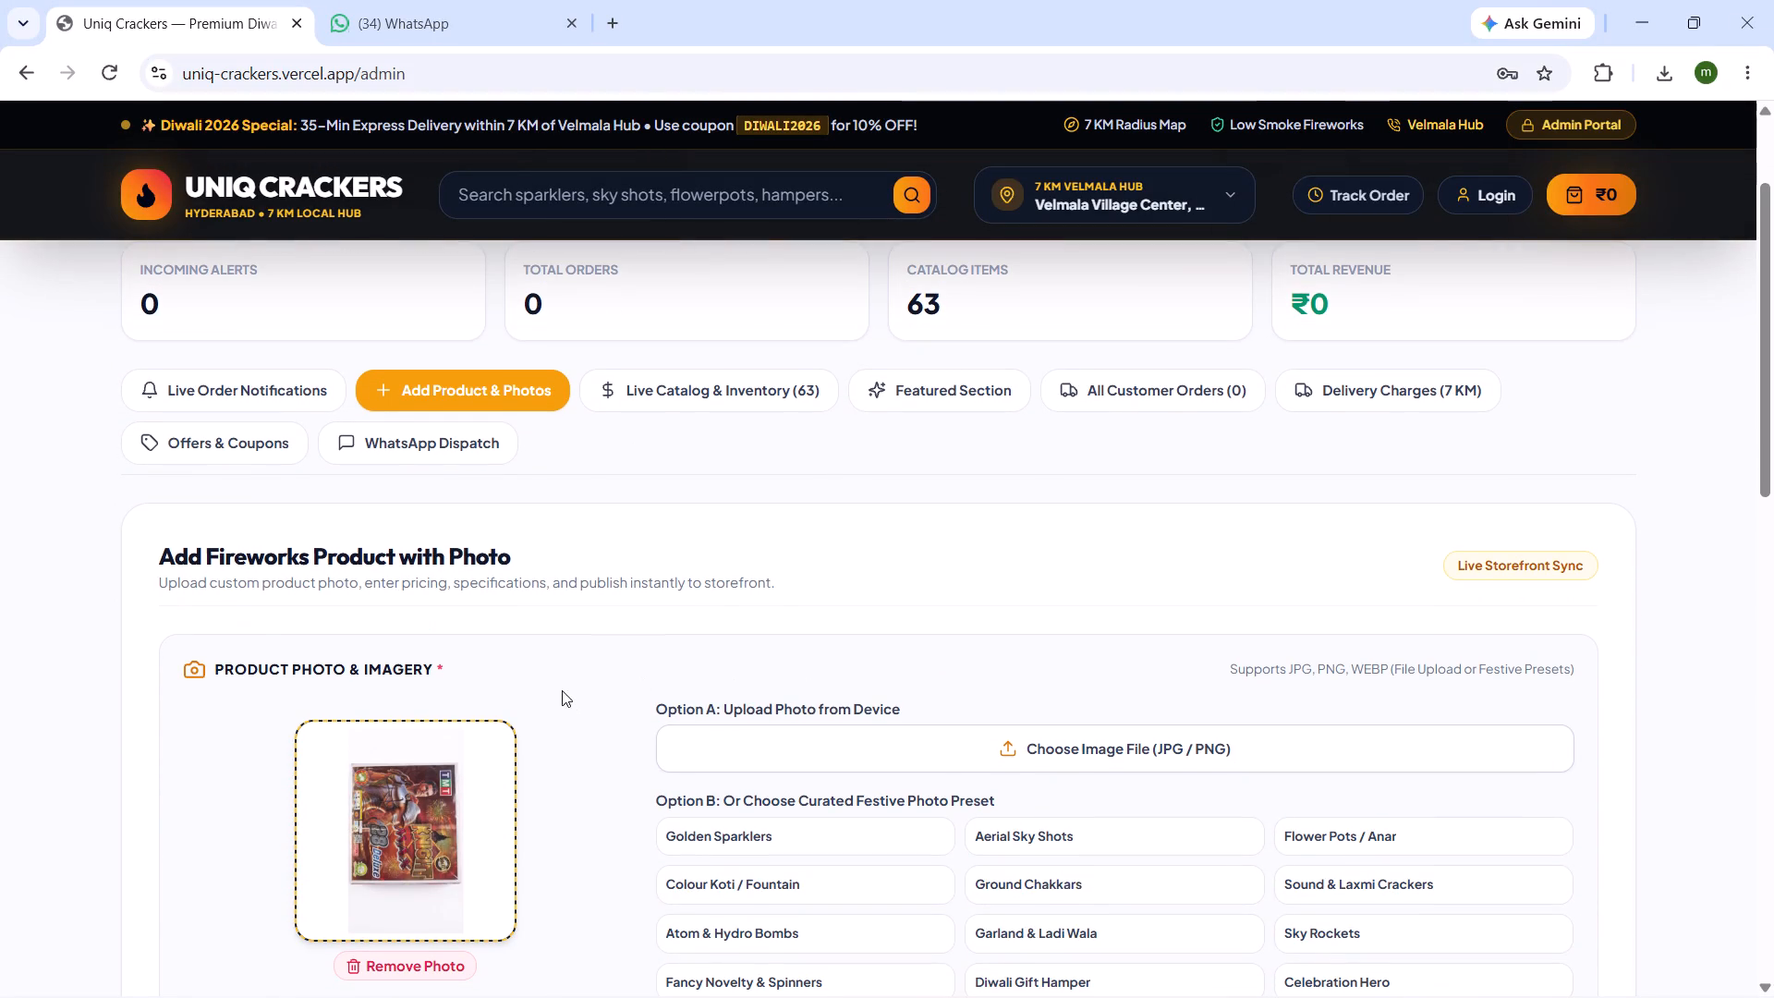
Upload the photo WhatsApp Image 2026-11-02 at 9.45.59 AM (2) from Downloads as the new product's image.
left_click(1062, 747)
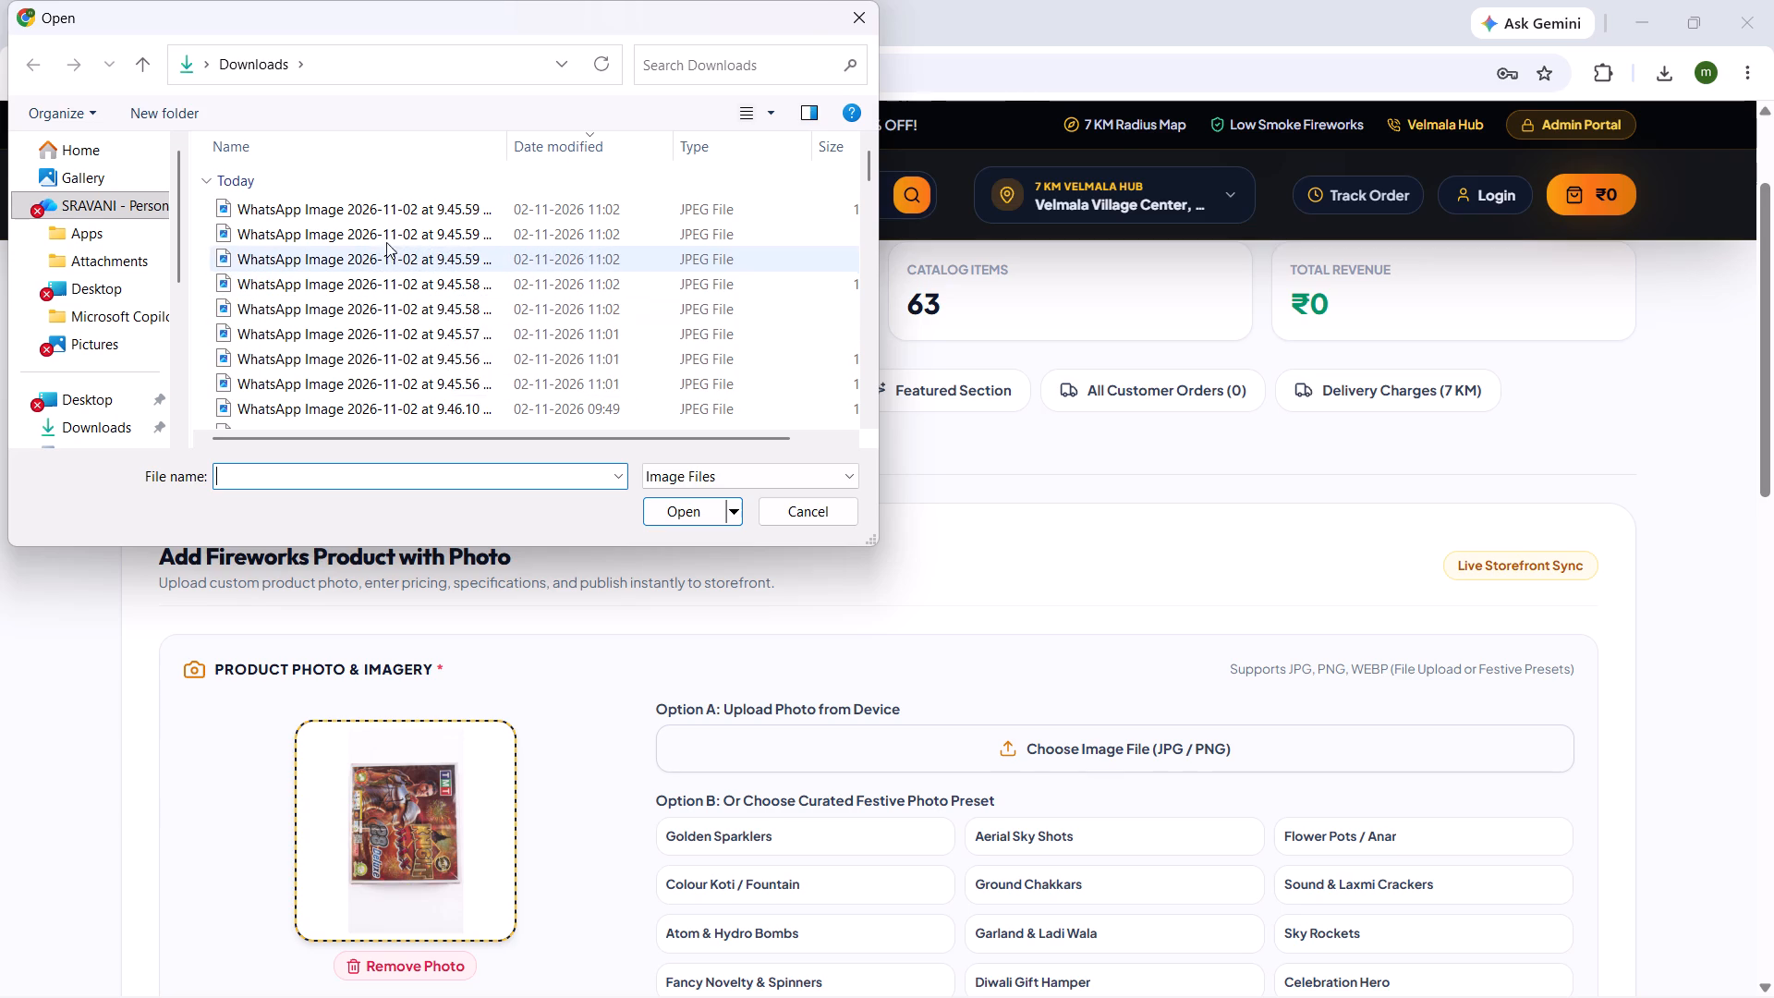
left_click(385, 219)
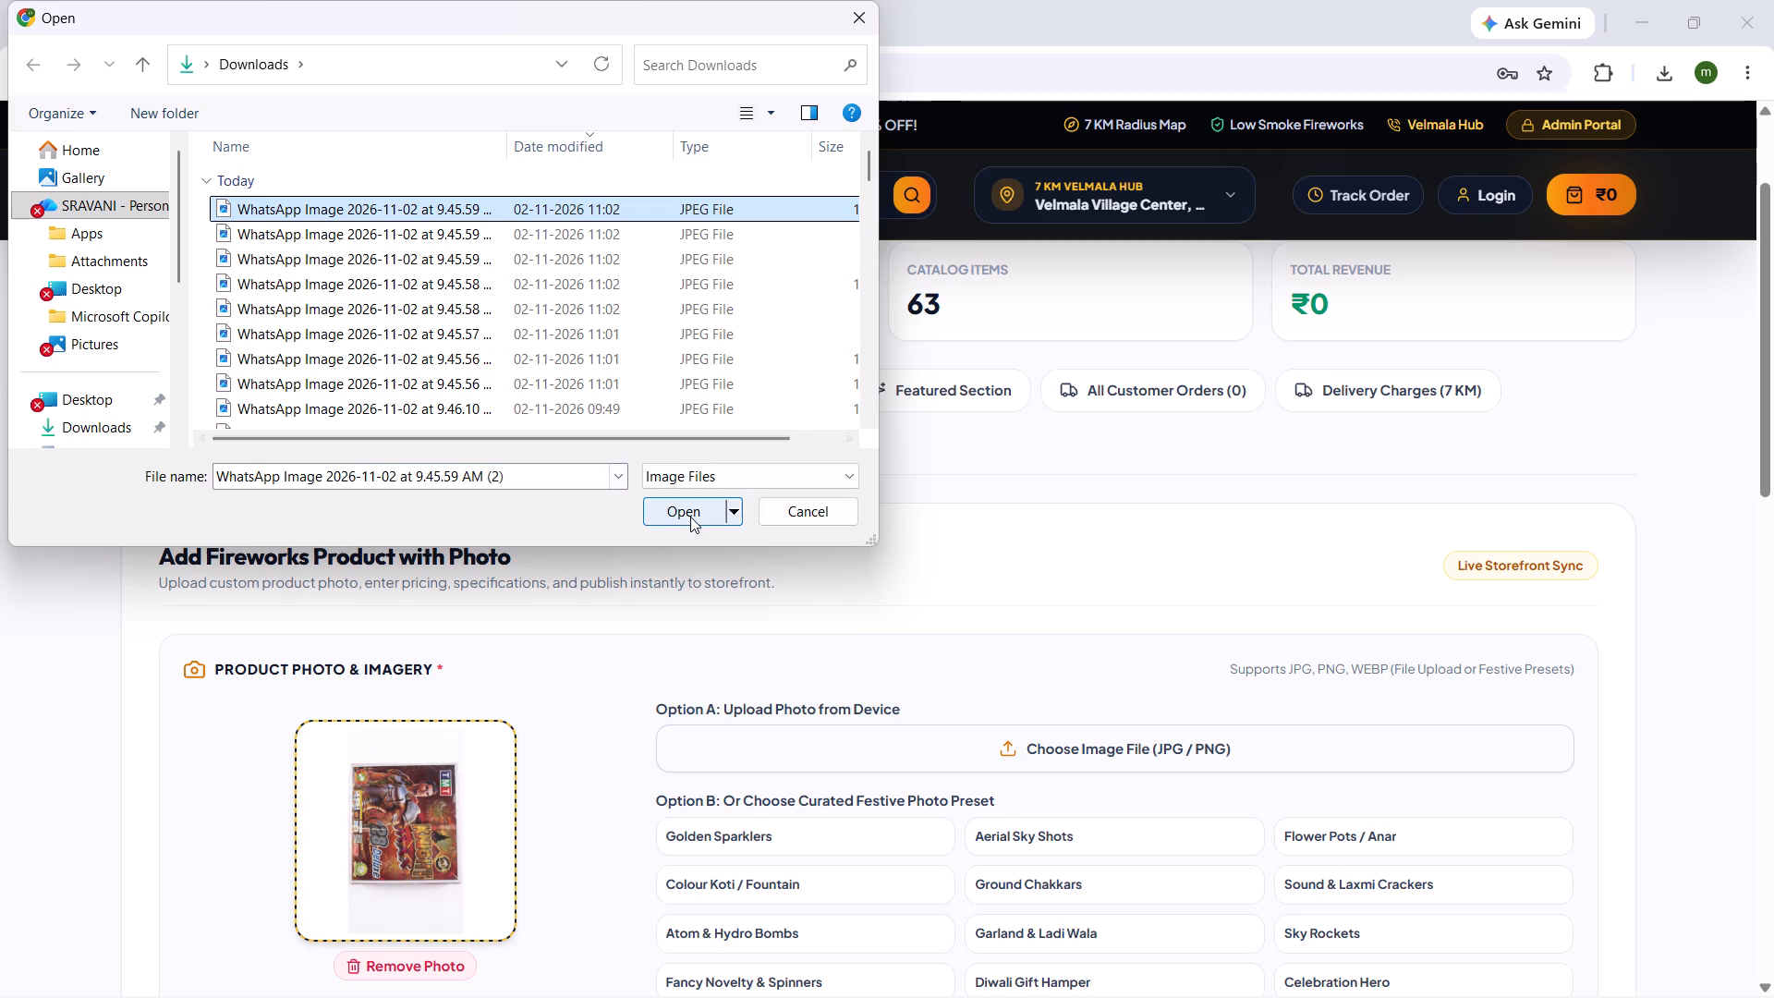
left_click(690, 517)
Open the product category choices for the new product with the pink Asoka box photo.
scroll(878, 696, "up", 1)
scroll(878, 696, "down", 1)
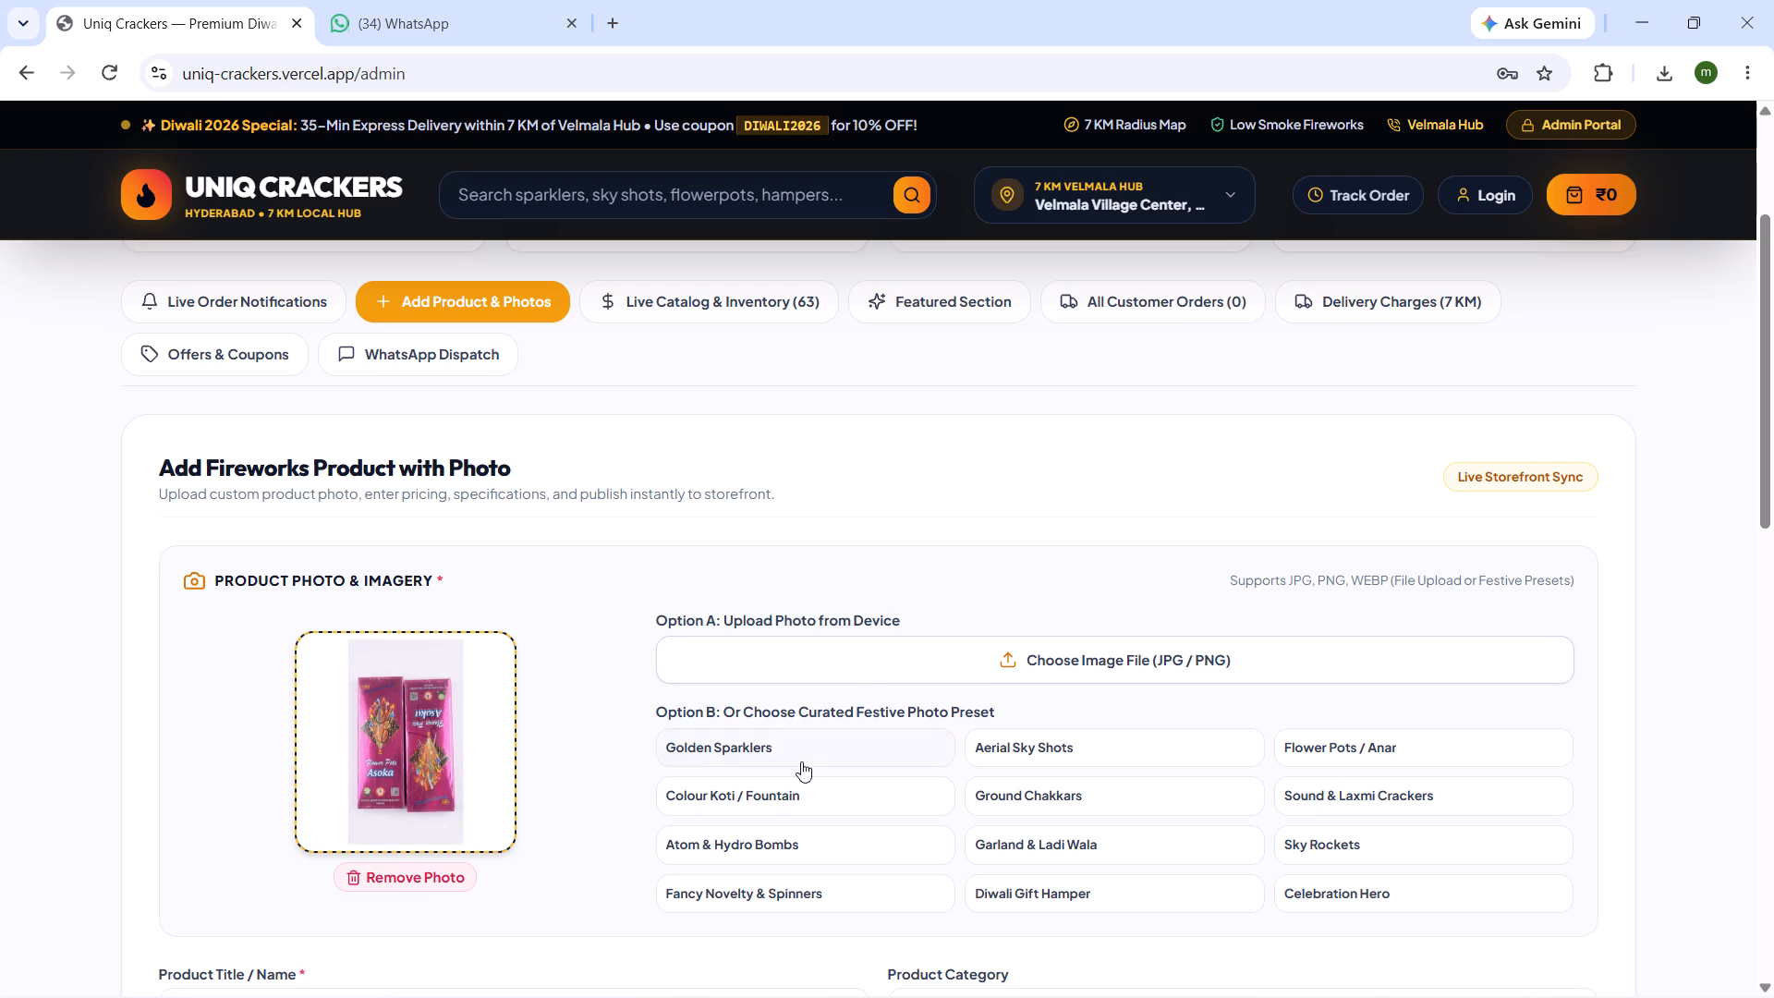
scroll(735, 720, "down", 1)
scroll(1188, 741, "down", 2)
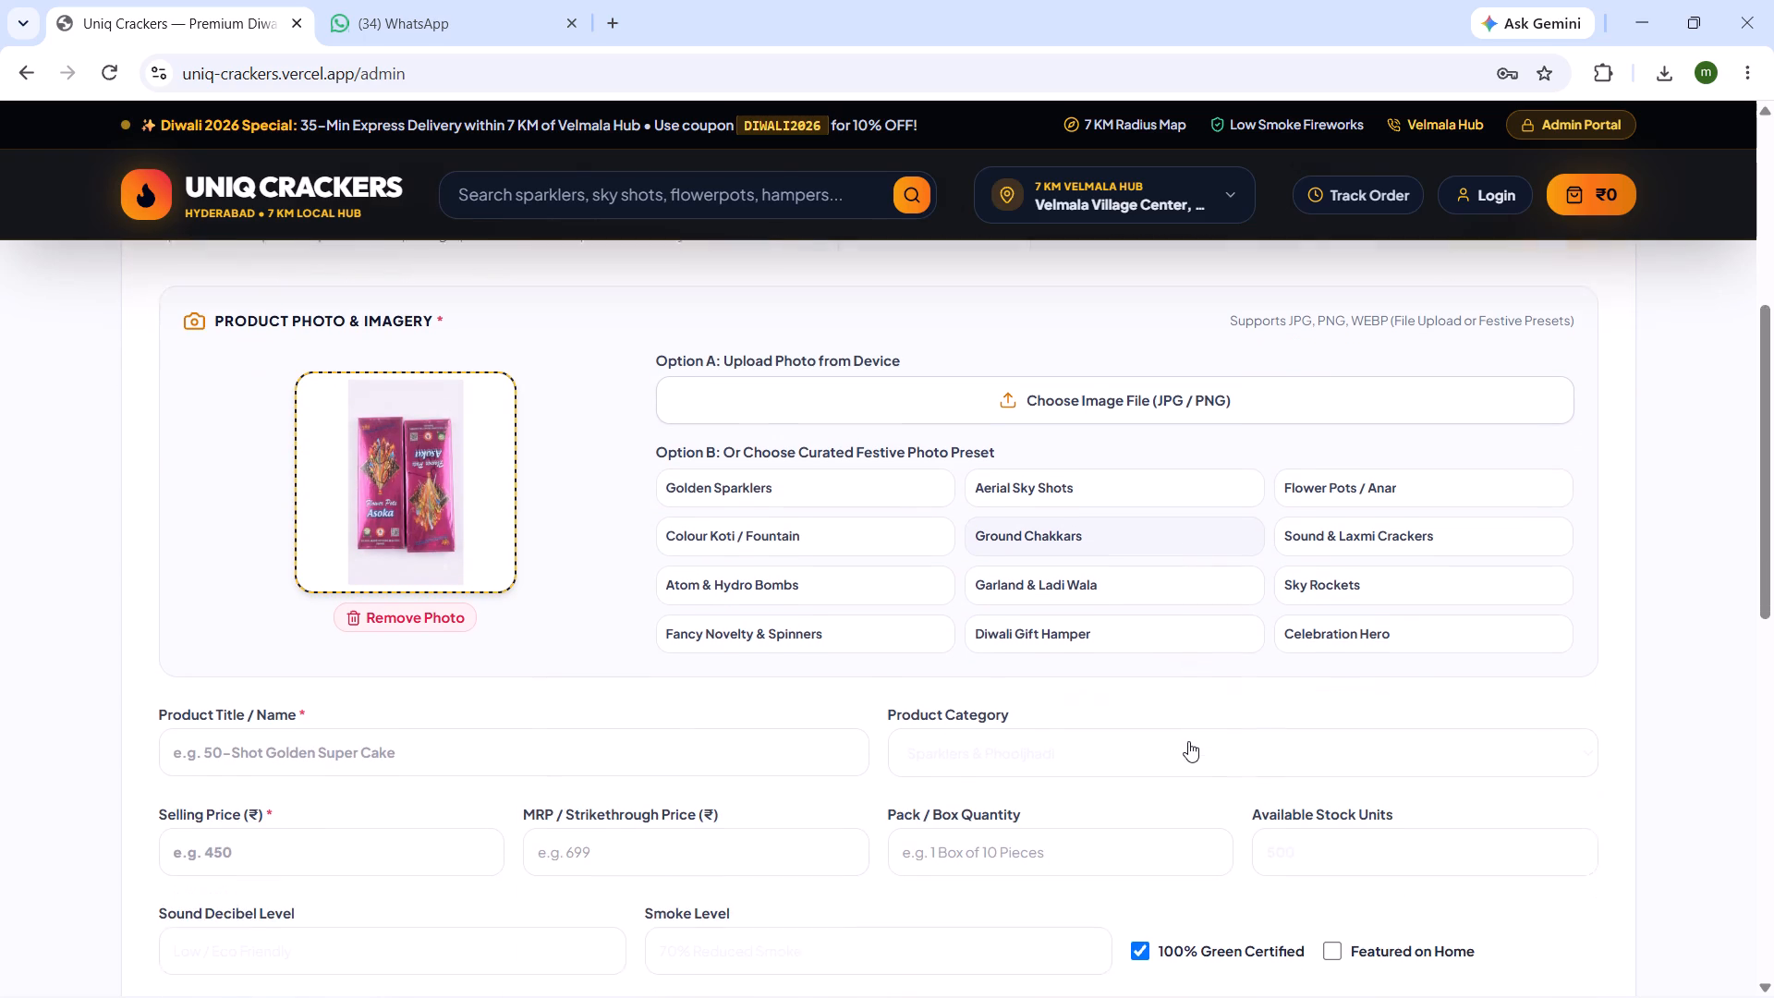
left_click(1048, 748)
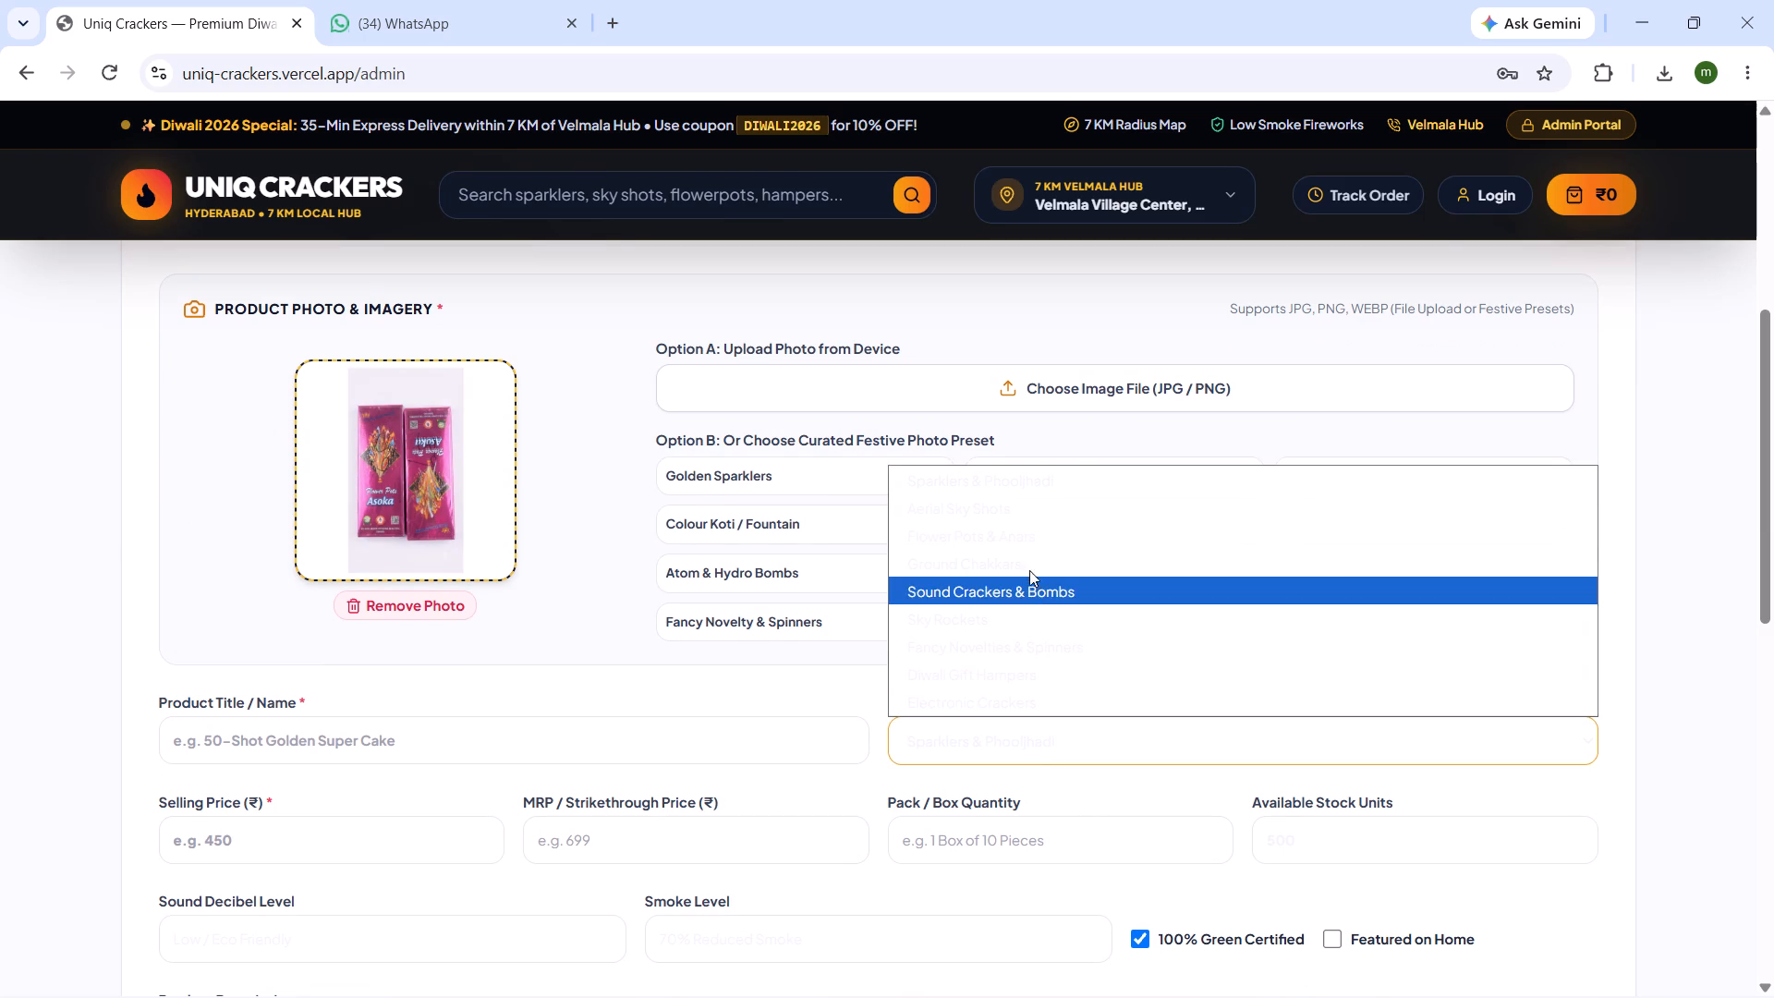
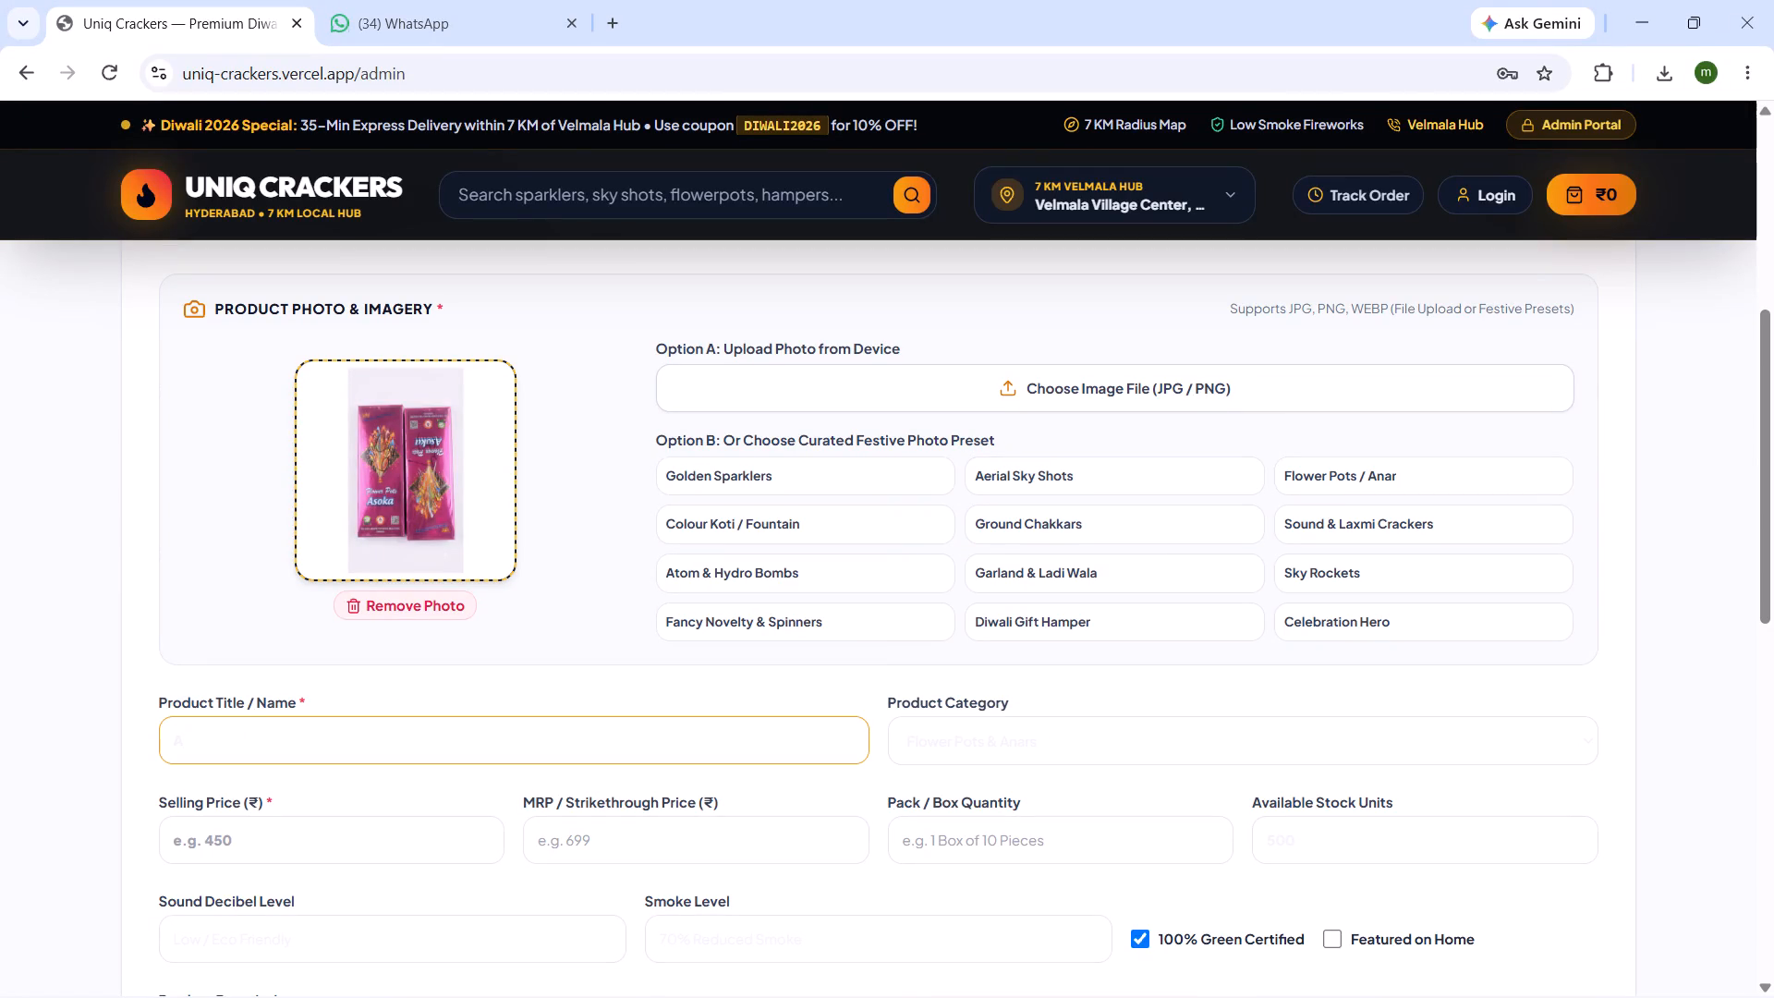
Complete the title of the new pink-boxed product as ASOKA FLOWER POTS.
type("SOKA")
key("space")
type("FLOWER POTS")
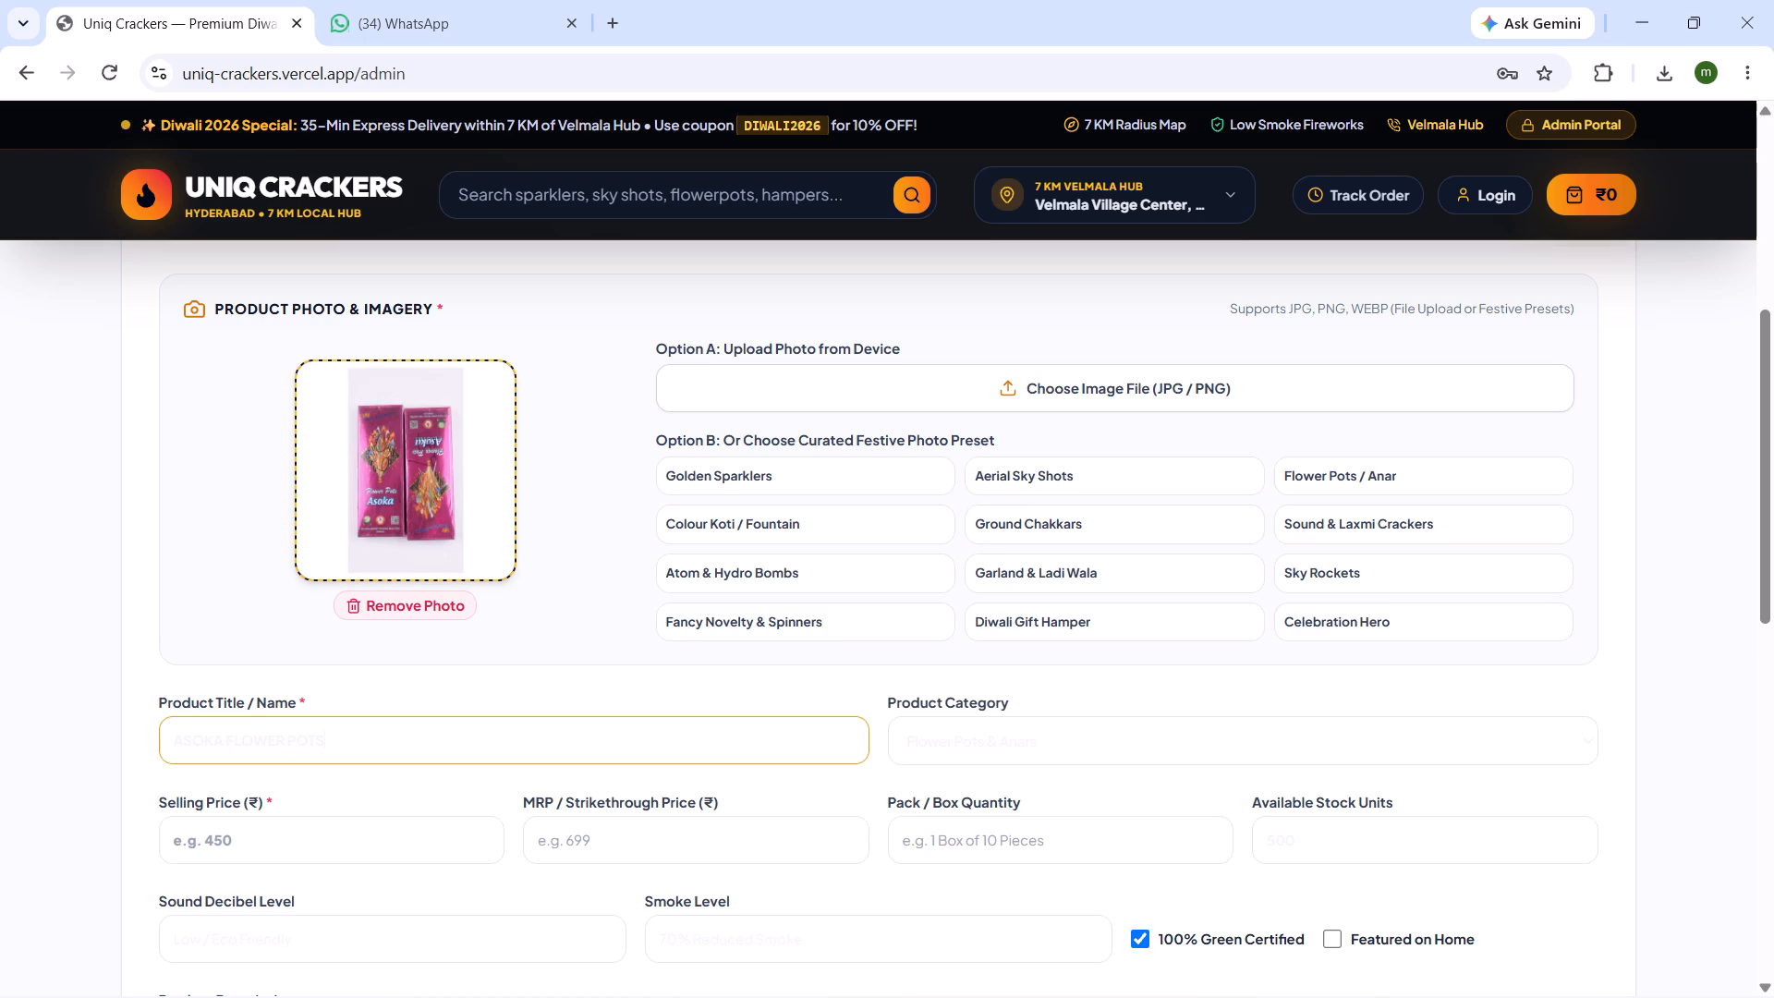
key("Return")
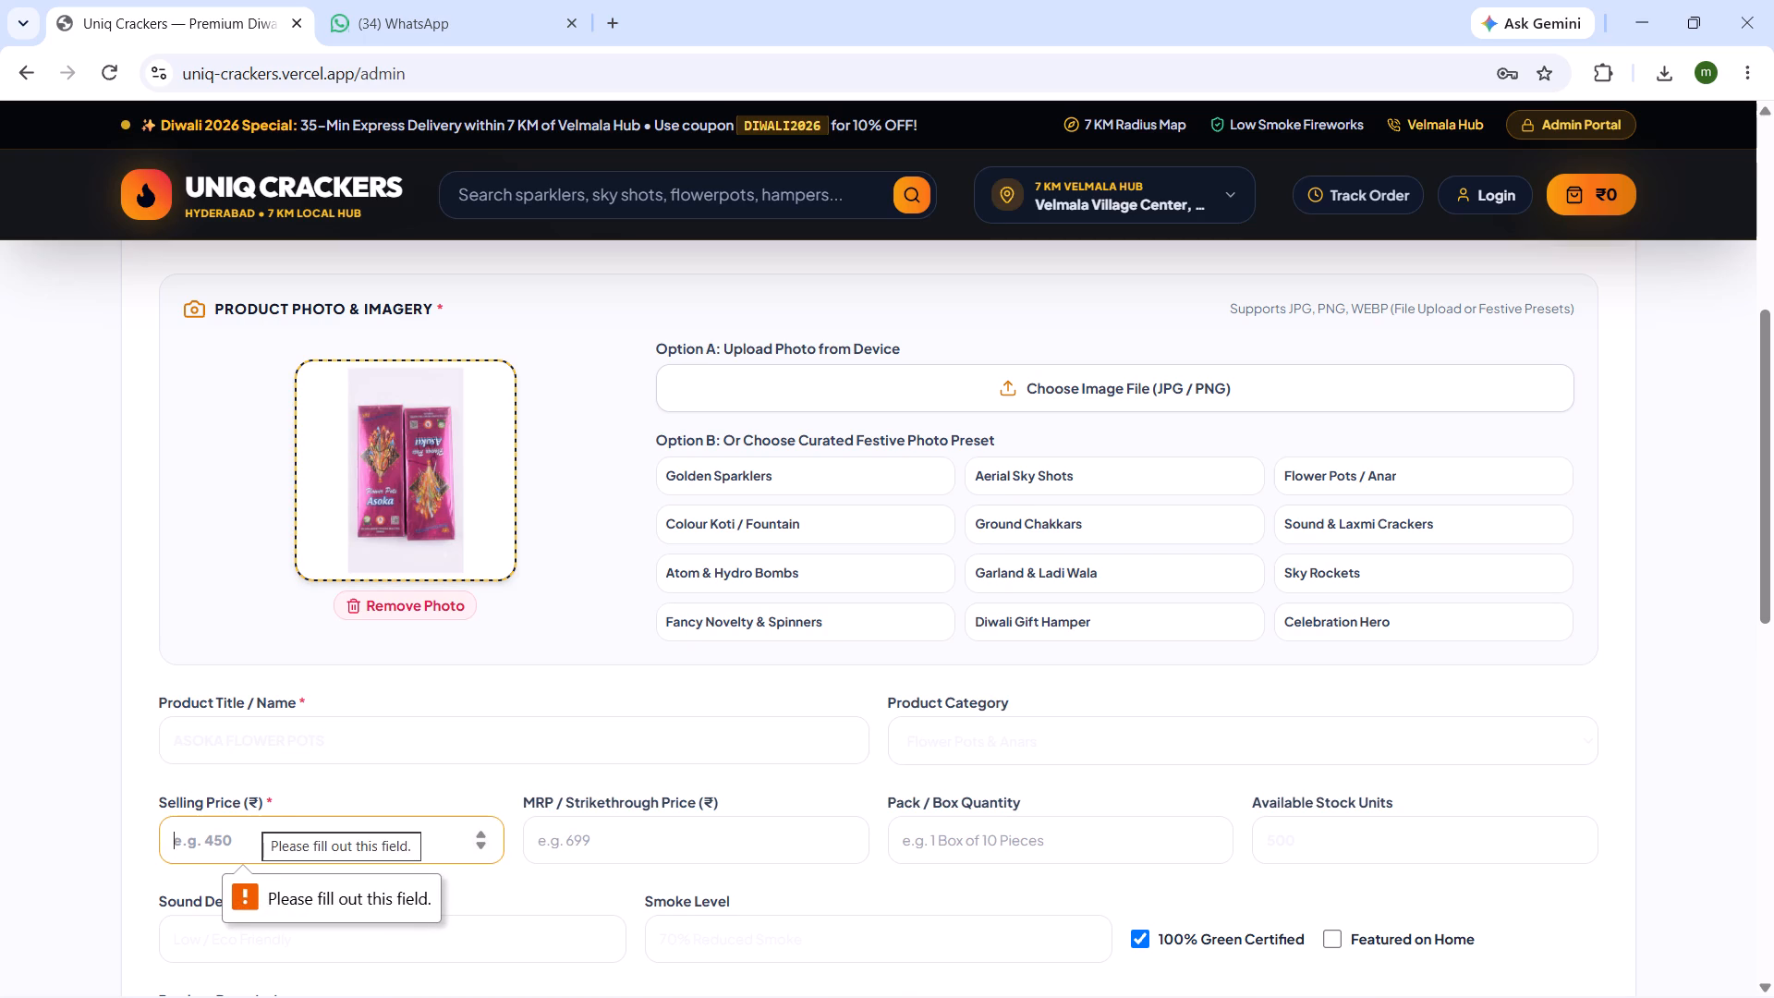
Set the selling price of ASOKA FLOWER POTS to ₹499 and publish the product.
type("499")
key("Return")
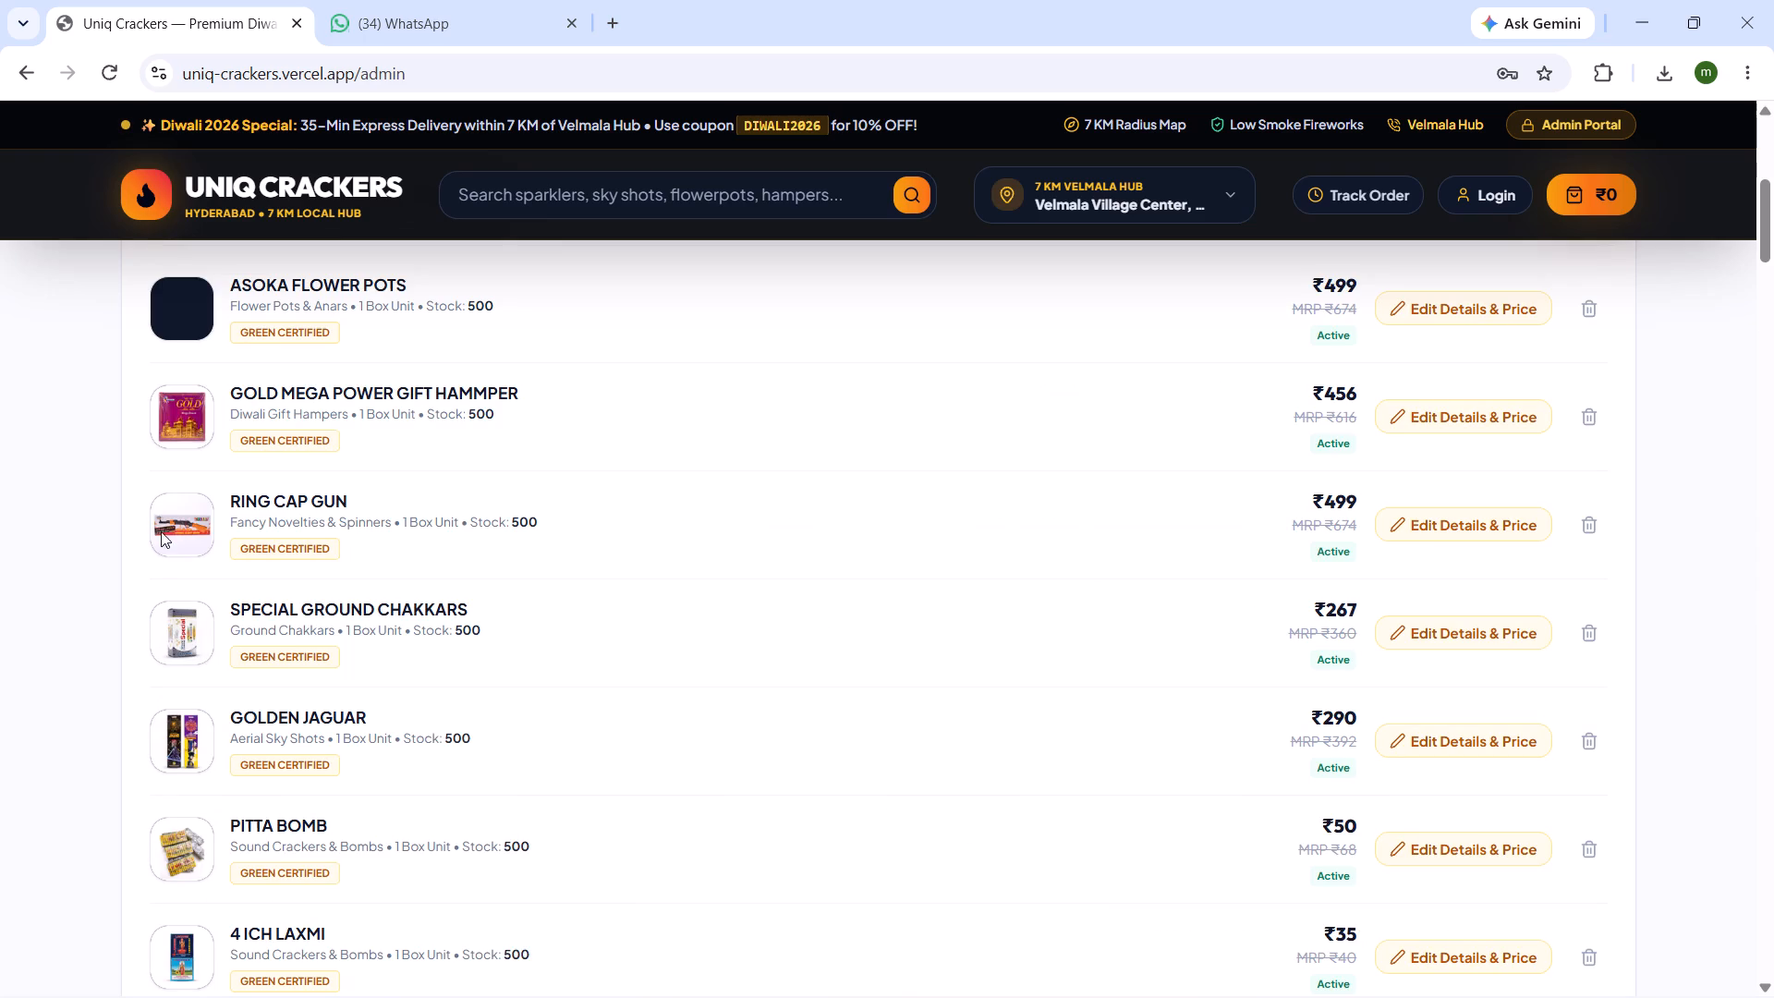
Start a new product entry and upload the second listed WhatsApp Image 2026-11-02 at 9.45.59 from Downloads as its photo.
scroll(294, 482, "up", 1, "ctrl")
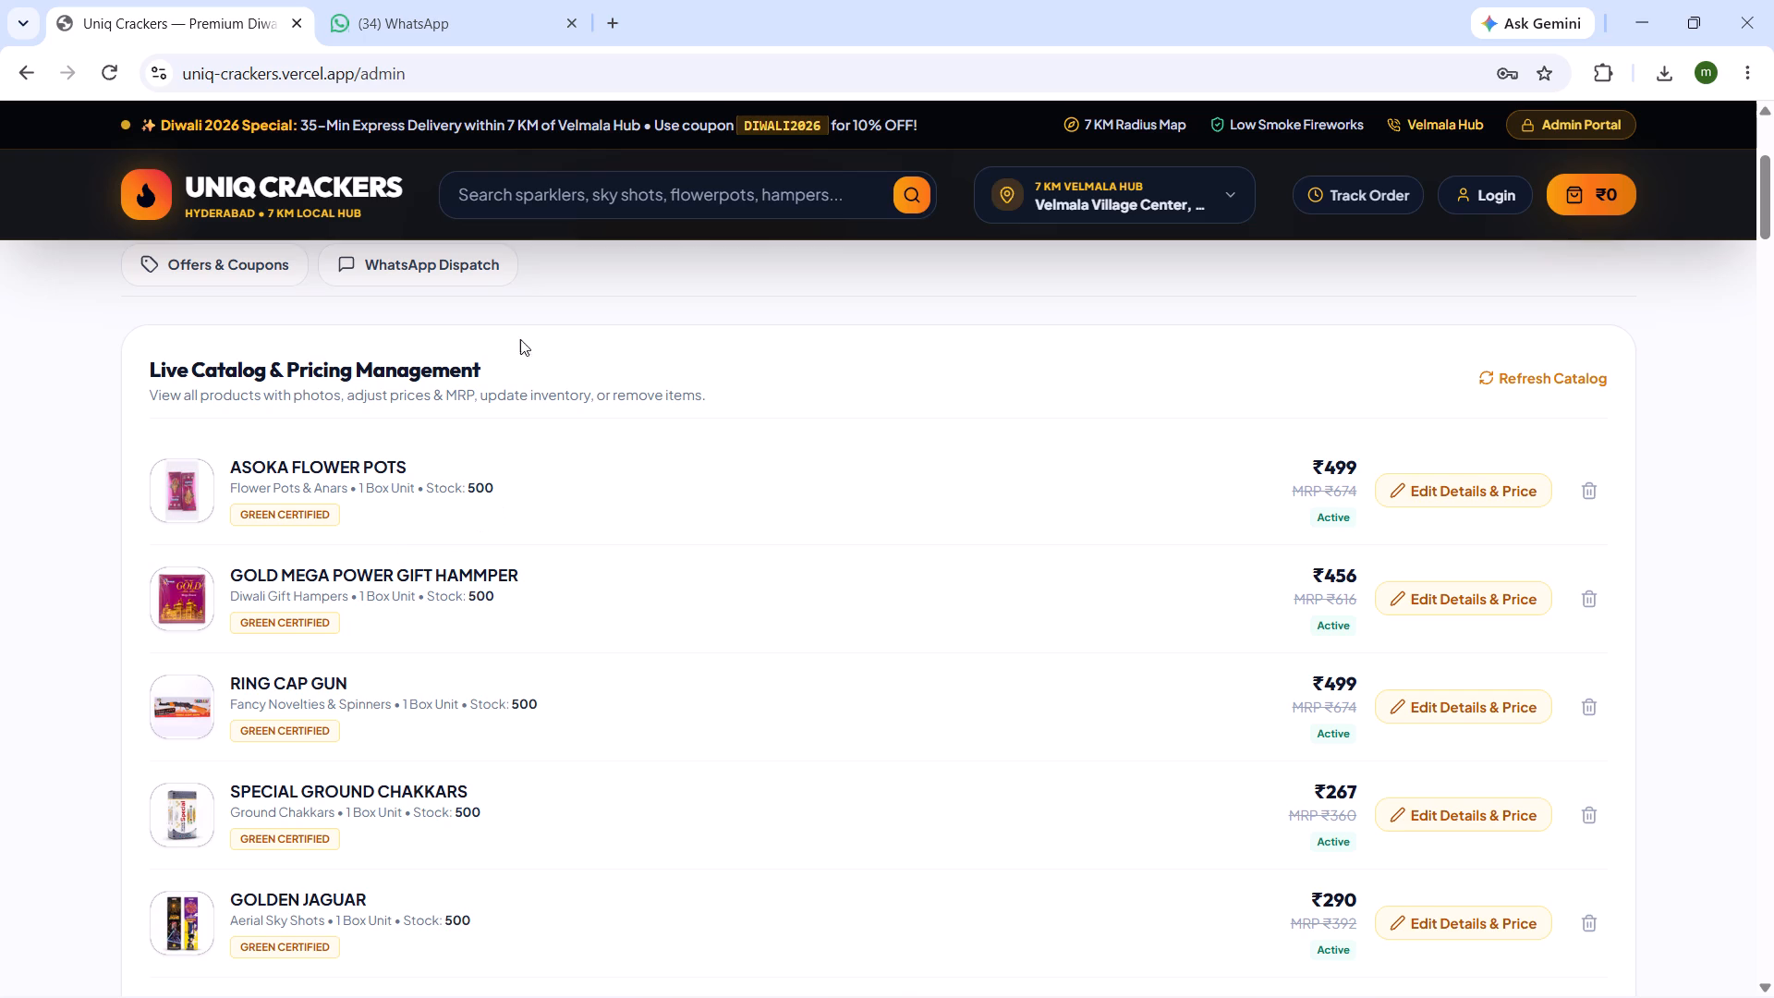
scroll(495, 310, "up", 6, "ctrl")
left_click(417, 551, "ctrl")
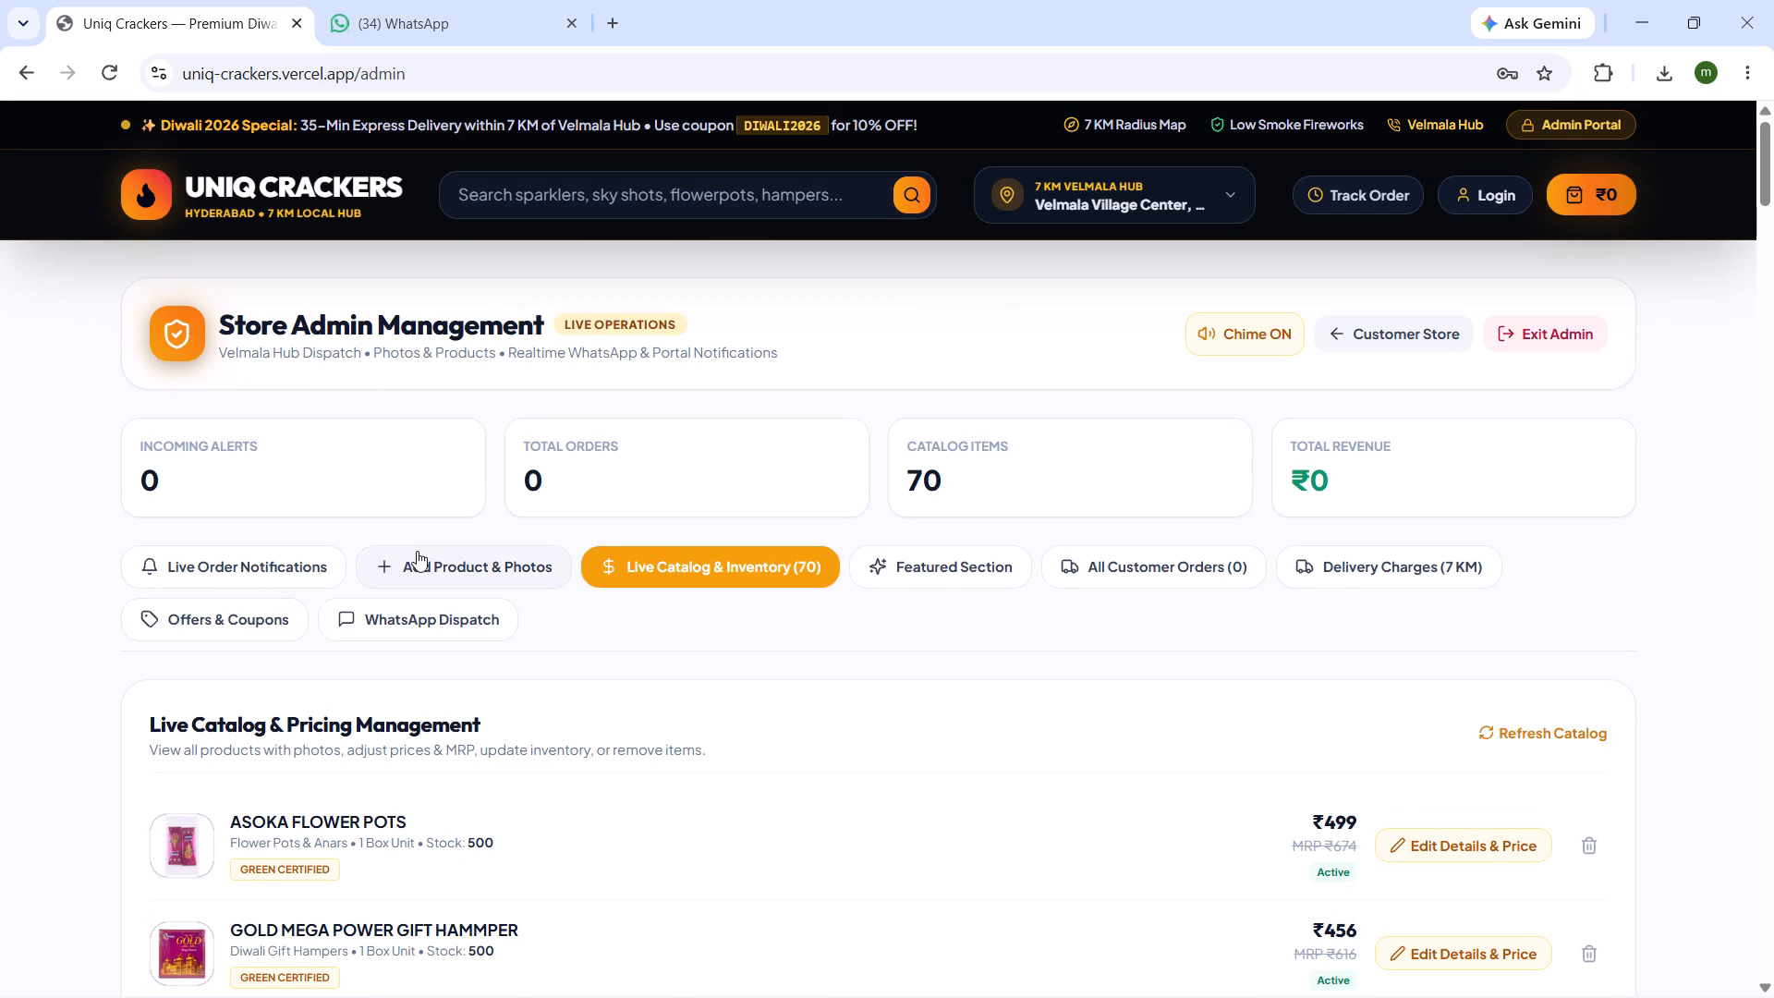
scroll(715, 809, "down", 1, "ctrl")
left_click(944, 753, "ctrl")
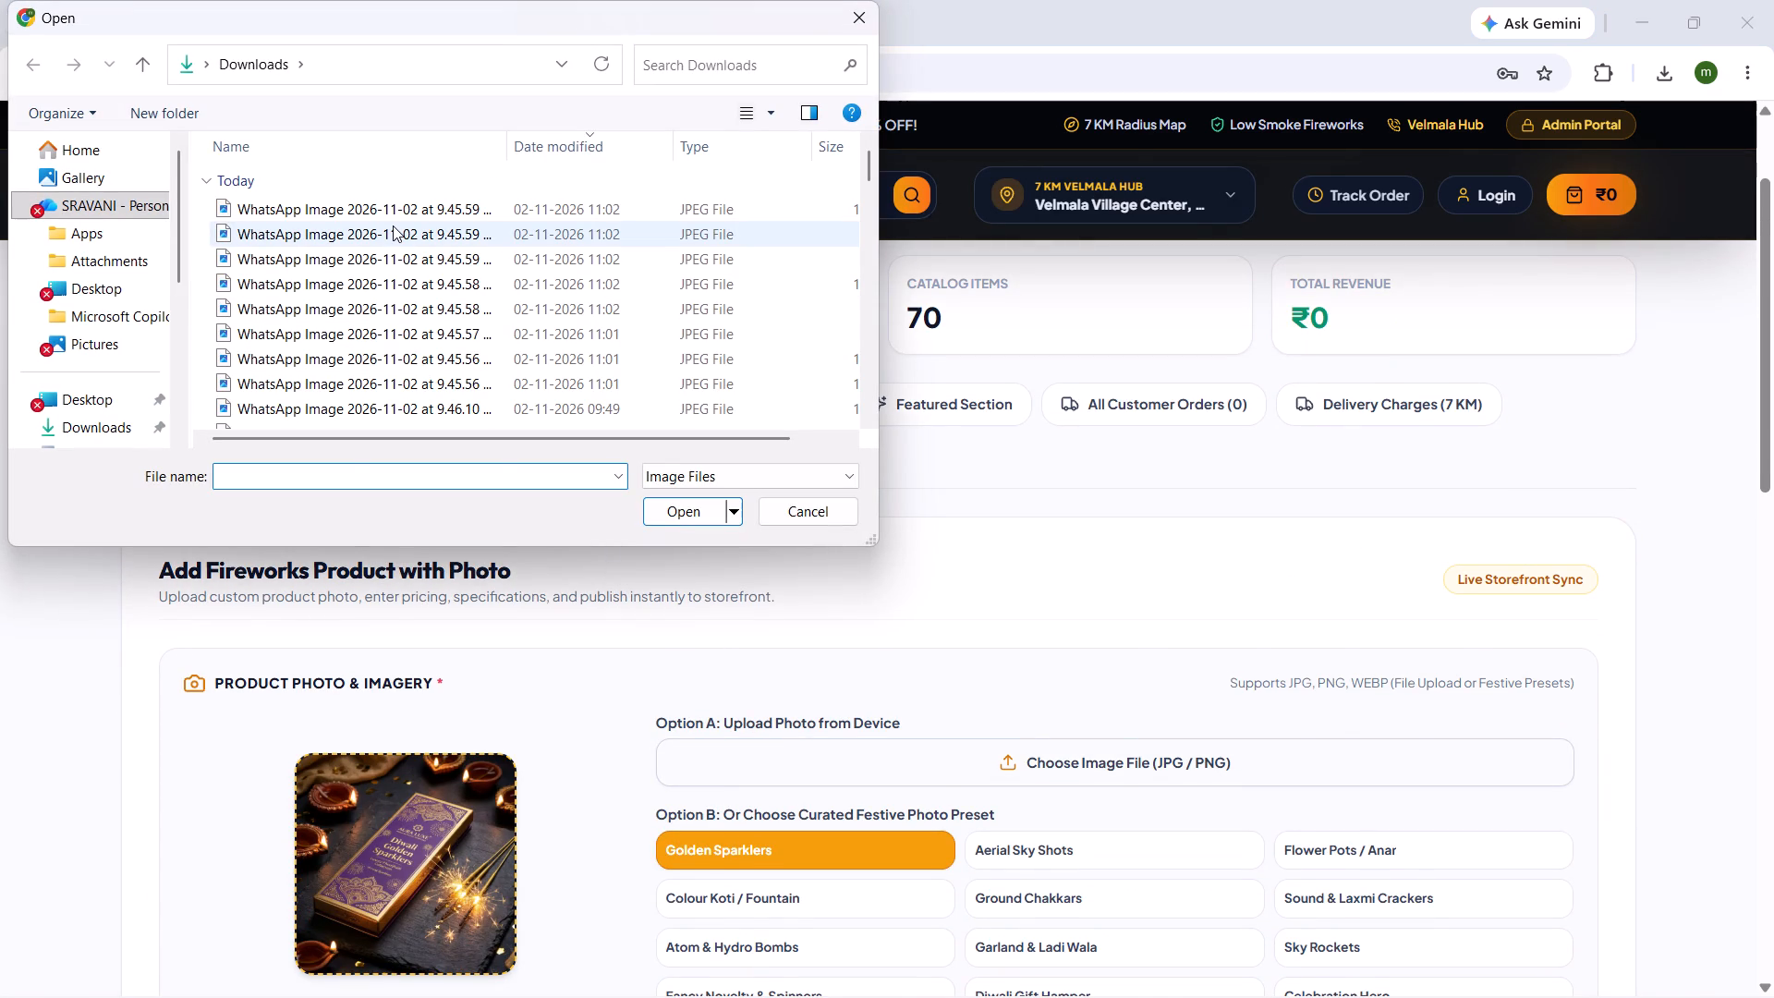
left_click(393, 225, "ctrl")
left_click(699, 519, "ctrl")
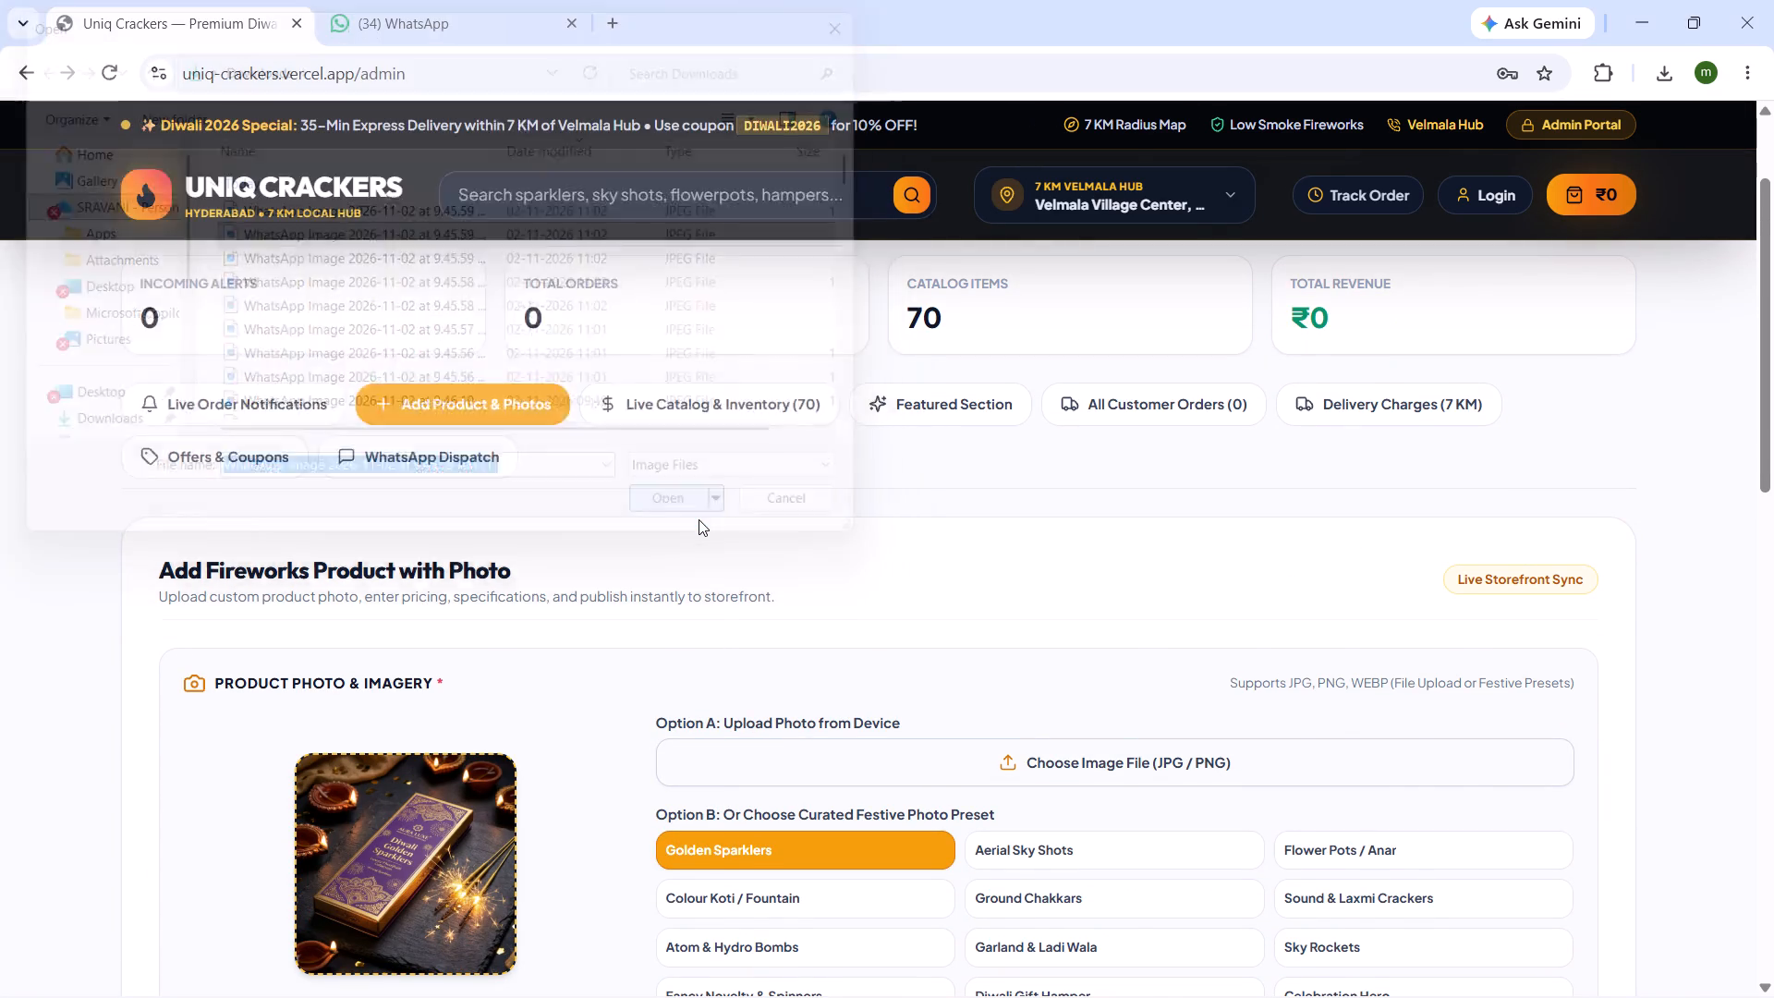
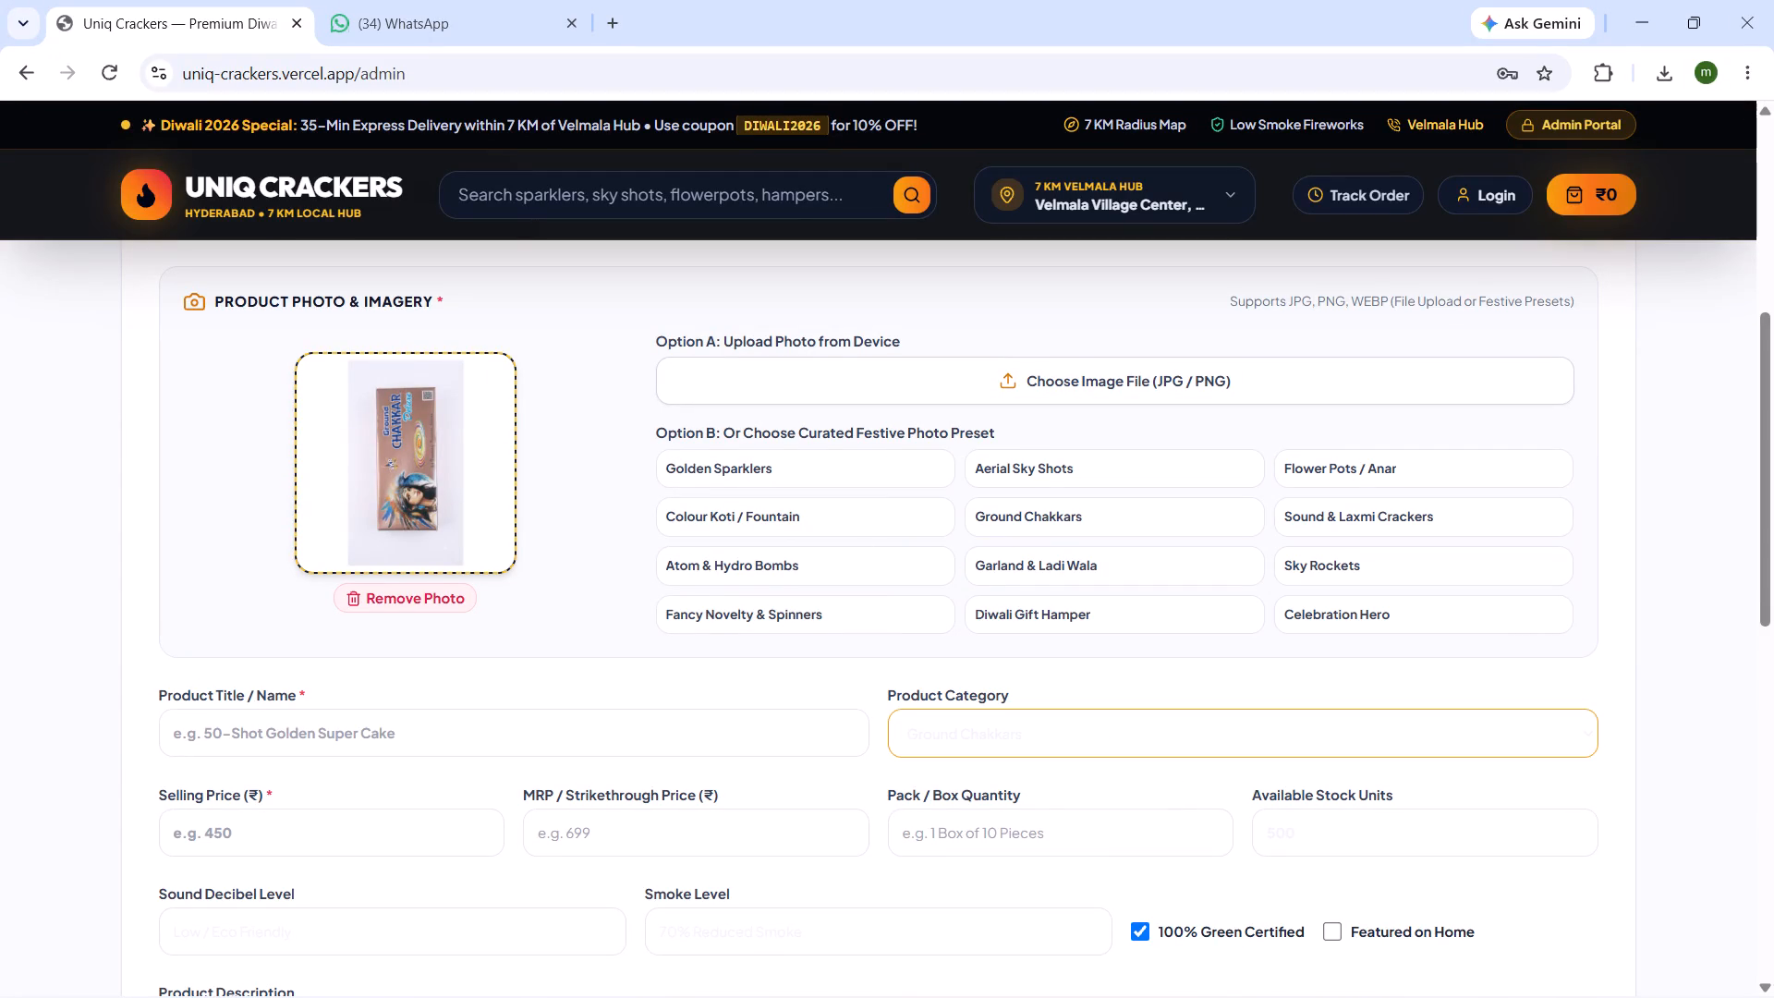
Enter VKR GROUND CHAKKAR as the title of the new product with the chakkar box photo.
left_click(270, 740)
type("VKR")
key("space")
type("GROUN")
type("D CG")
key("BackSpace")
type("HAKKAR")
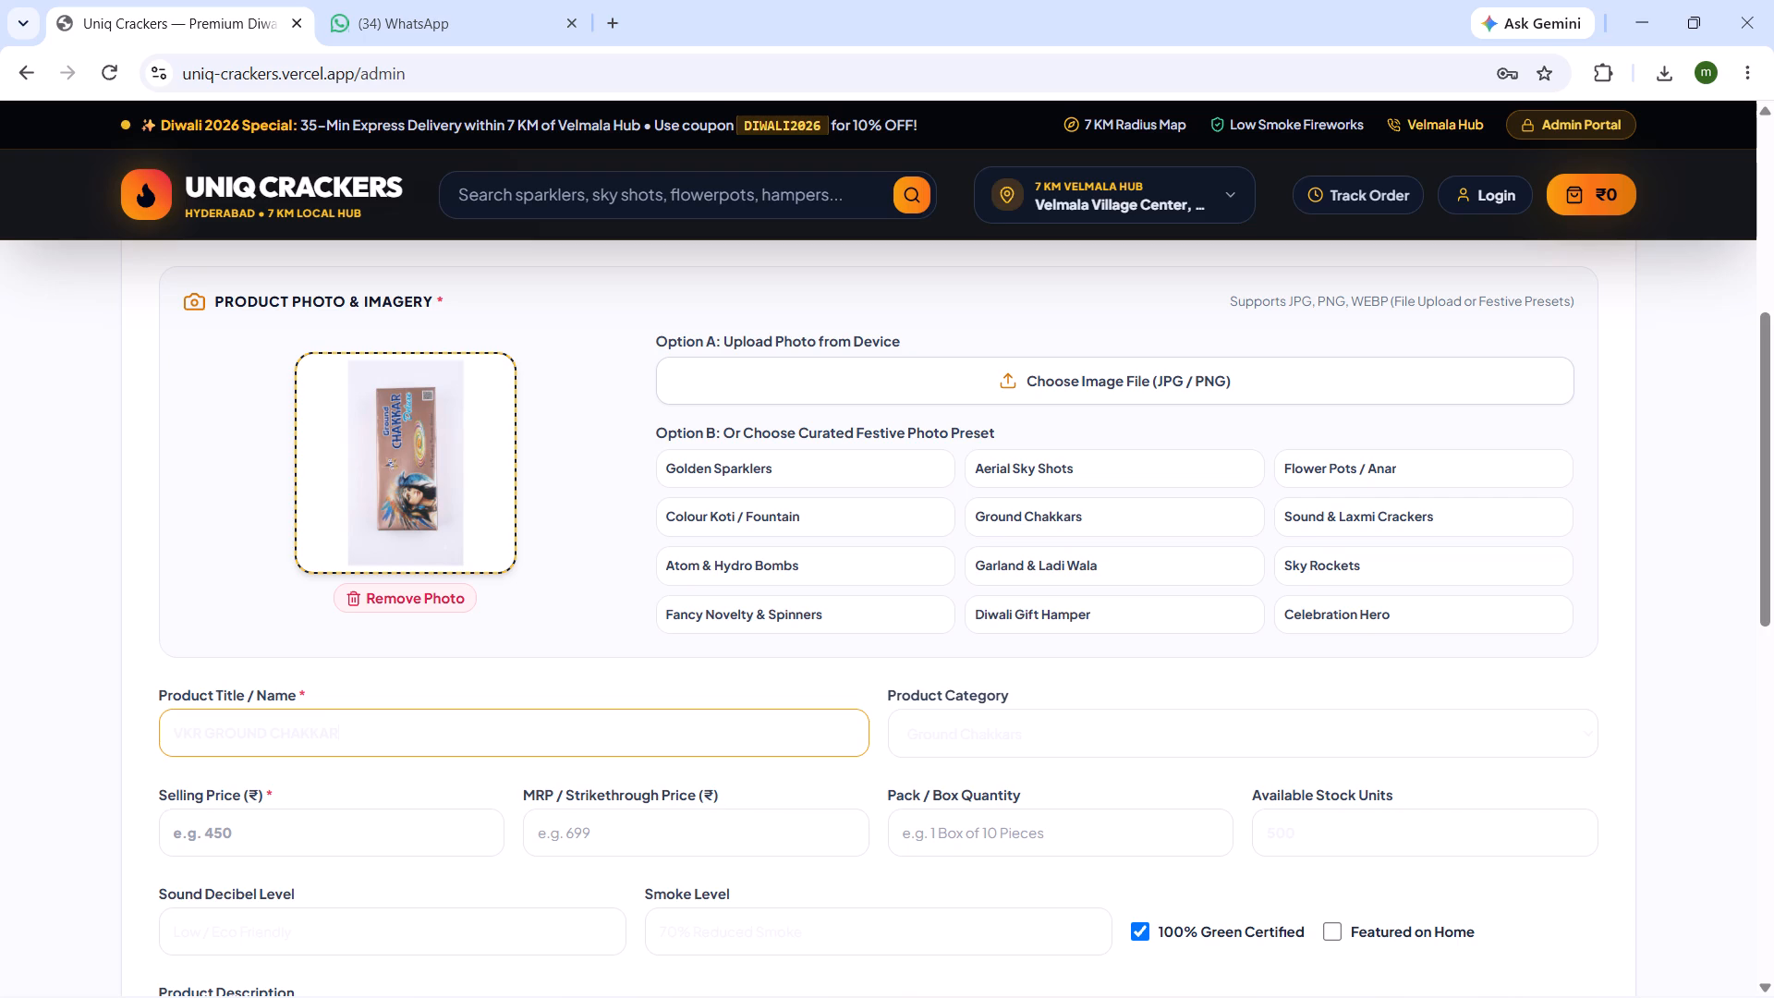
Set the selling price of VKR GROUND CHAKKAR to ₹349.
left_click(319, 838)
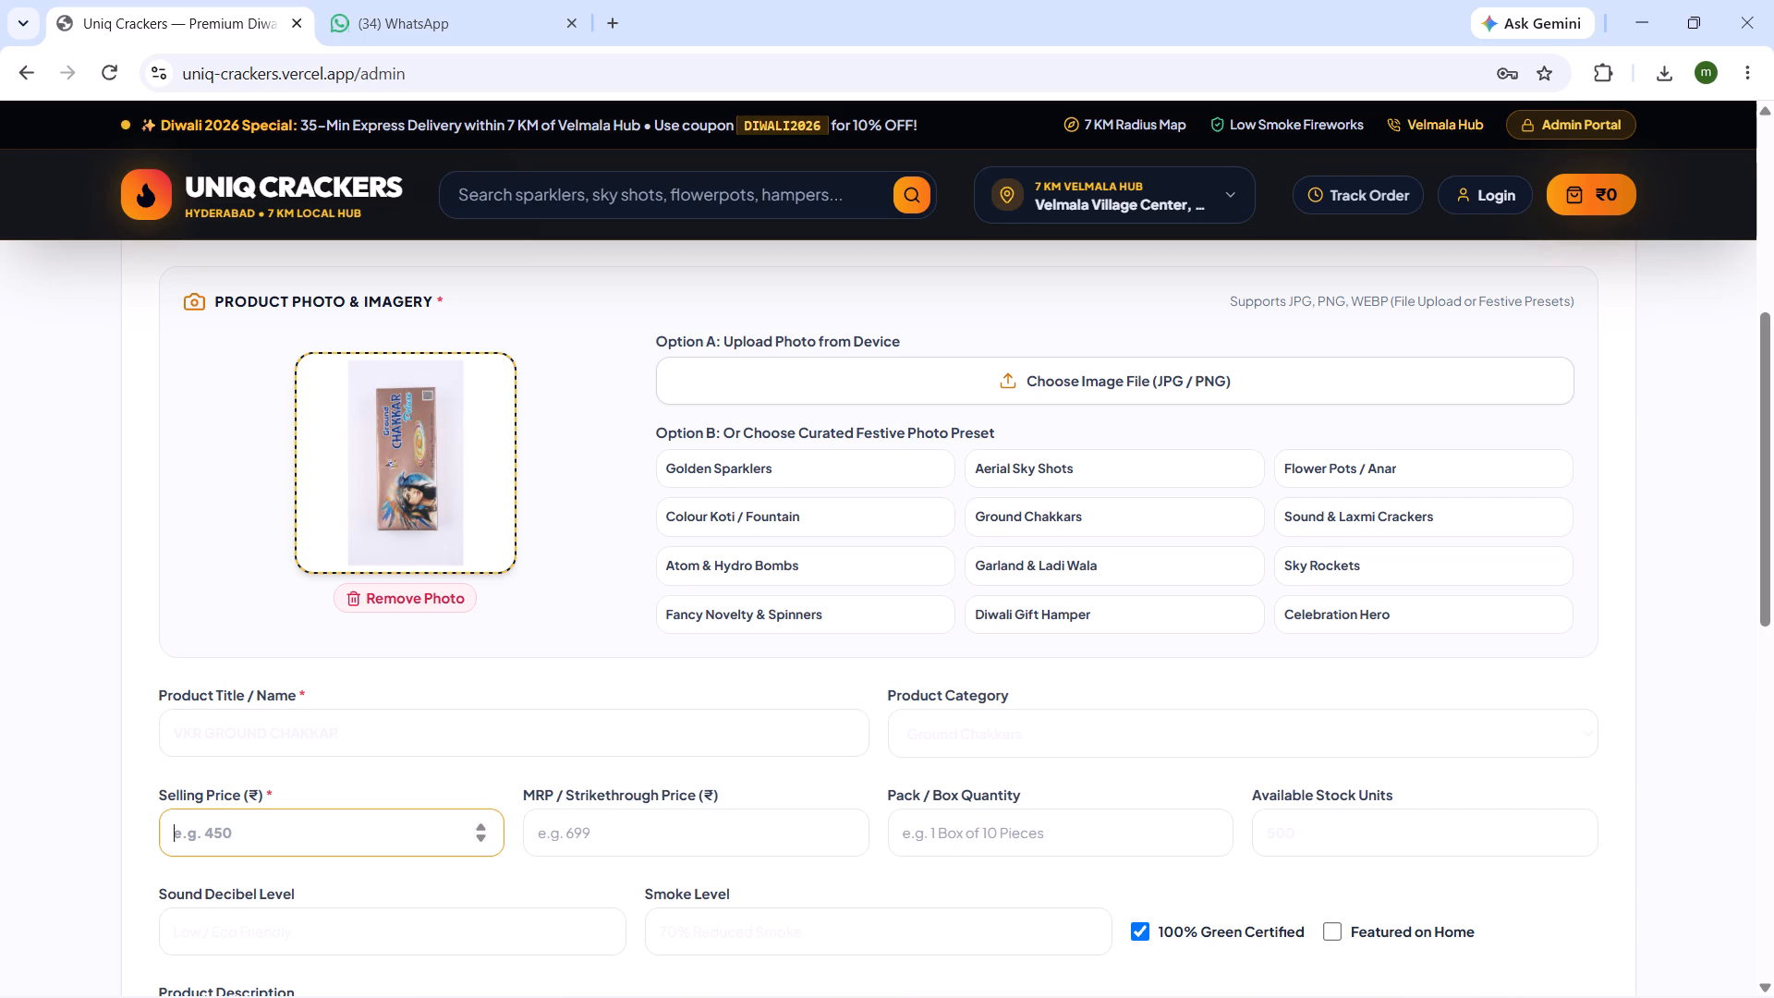
key("2")
key("BackSpace")
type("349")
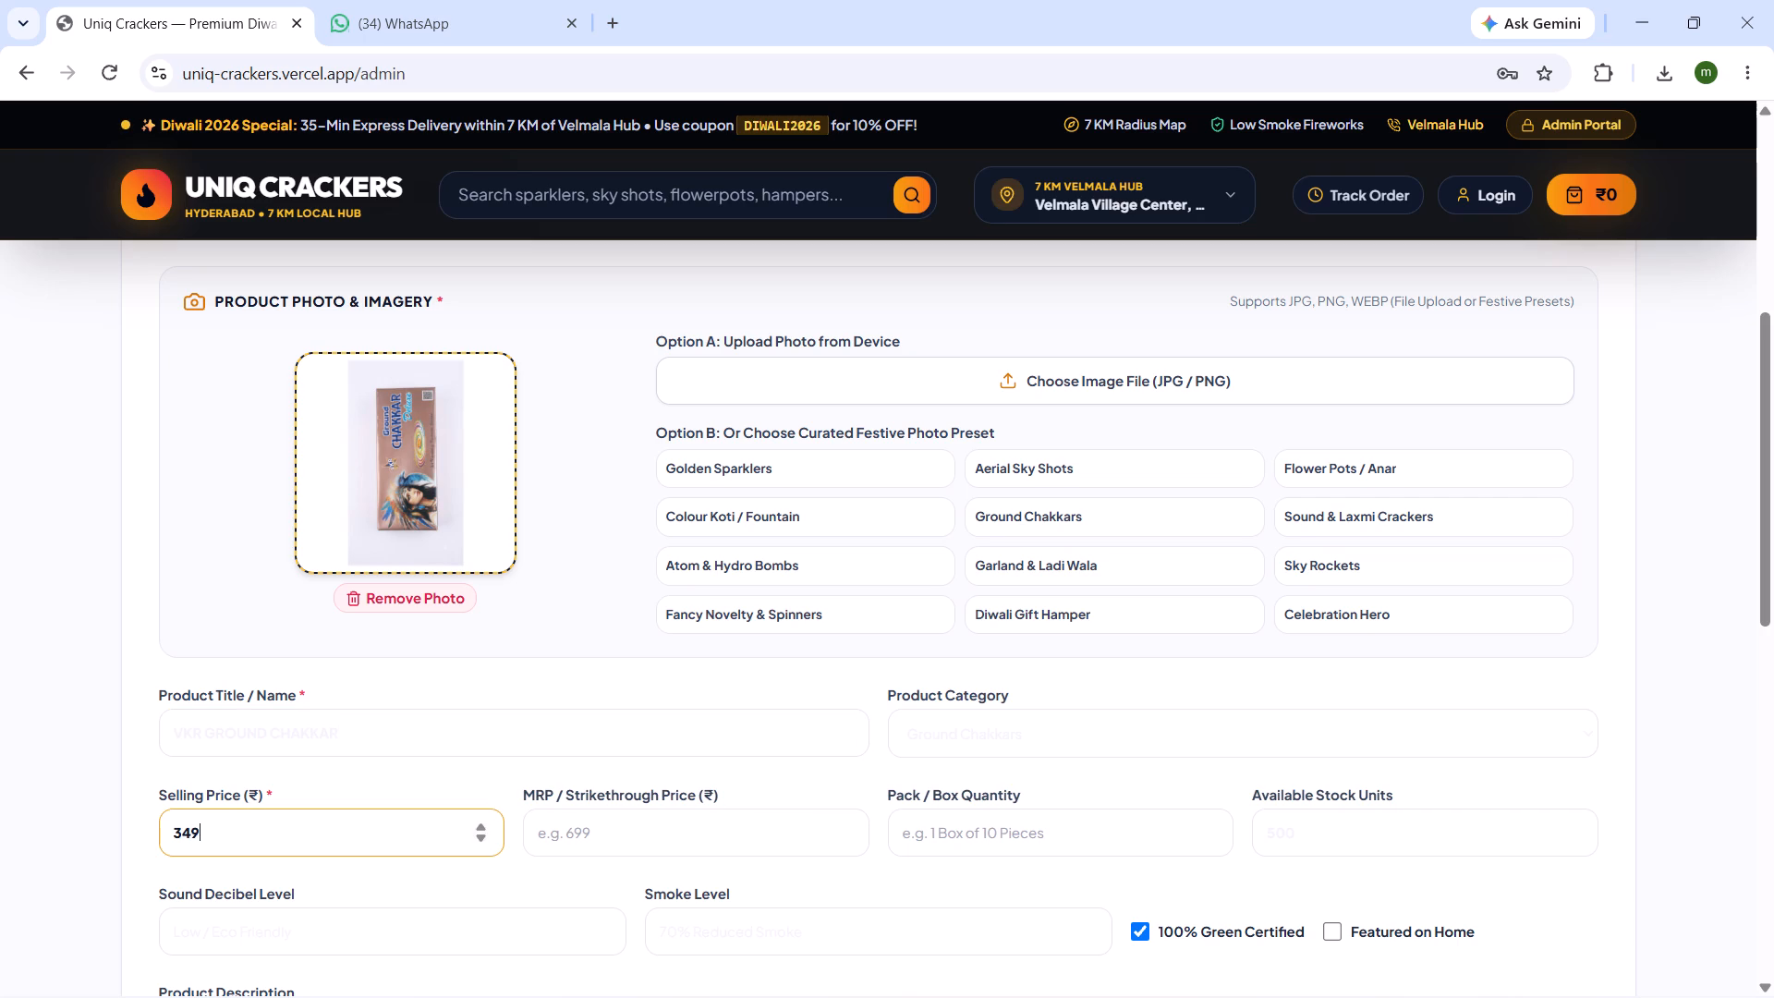
Publish the VKR GROUND CHAKKAR product to the catalogue.
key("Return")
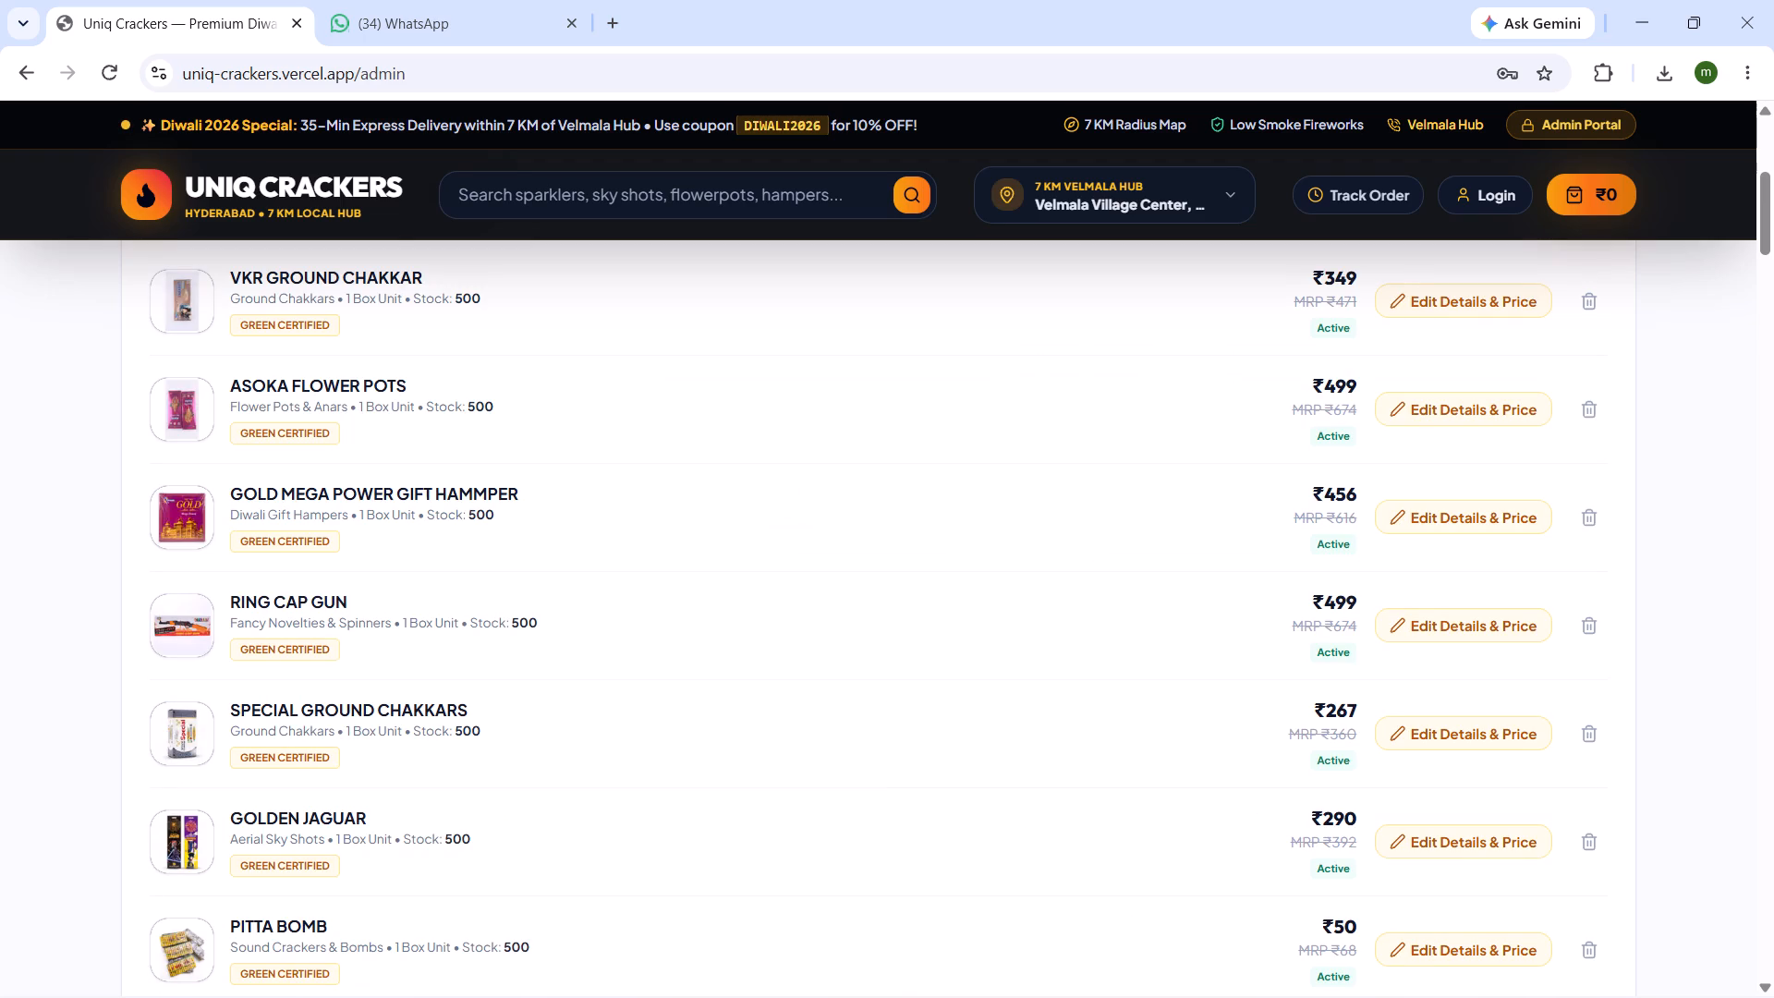
Start a new product entry and upload the third listed WhatsApp Image 2026-11-02 at 9.45.59 from Downloads as its photo.
scroll(473, 688, "up", 4)
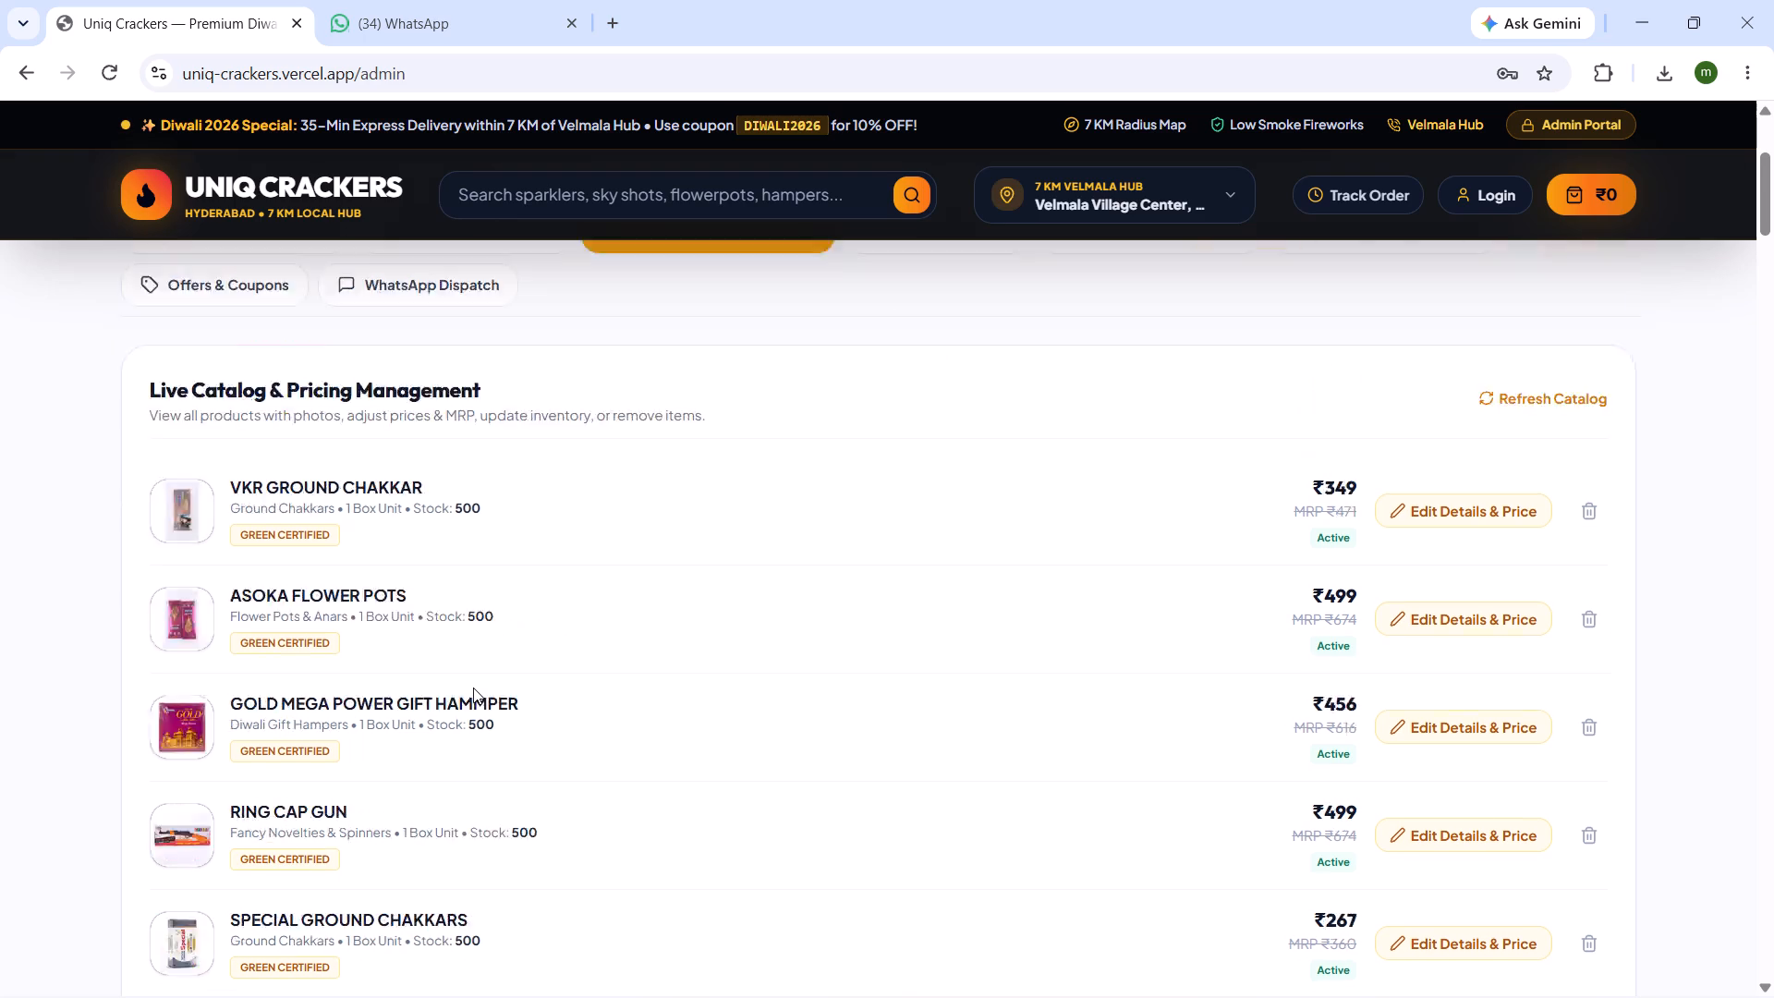
scroll(473, 688, "up", 7)
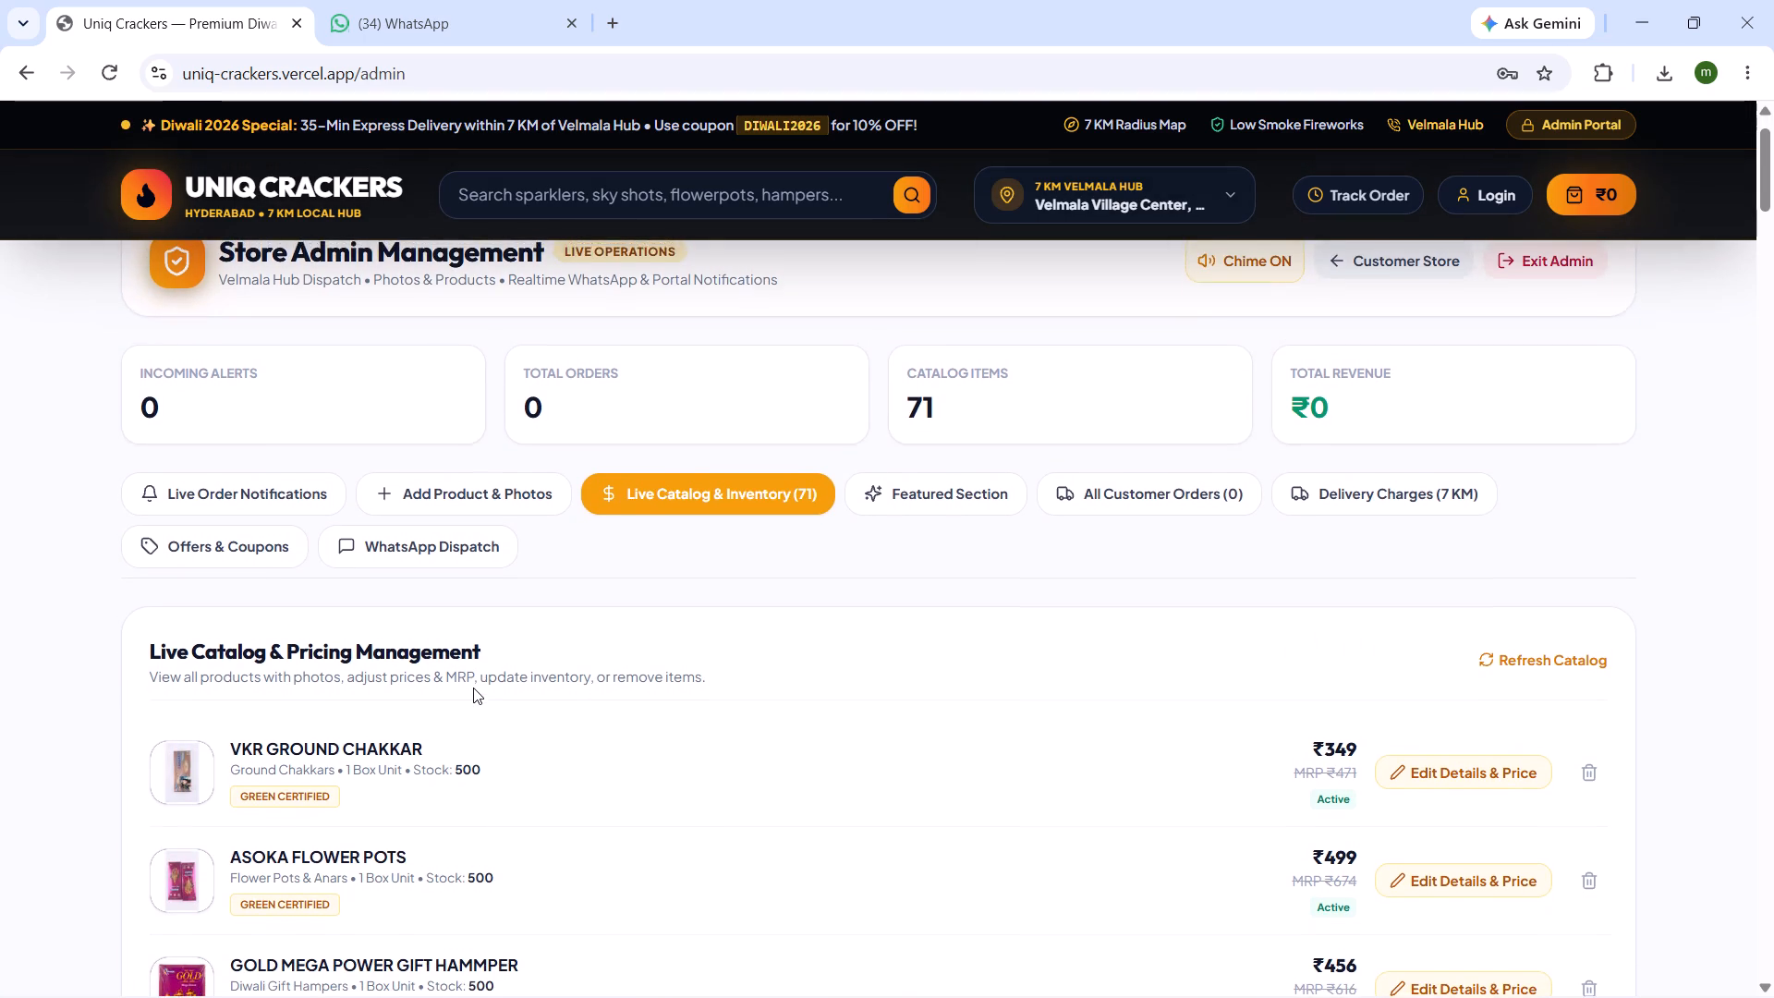
scroll(473, 688, "up", 1)
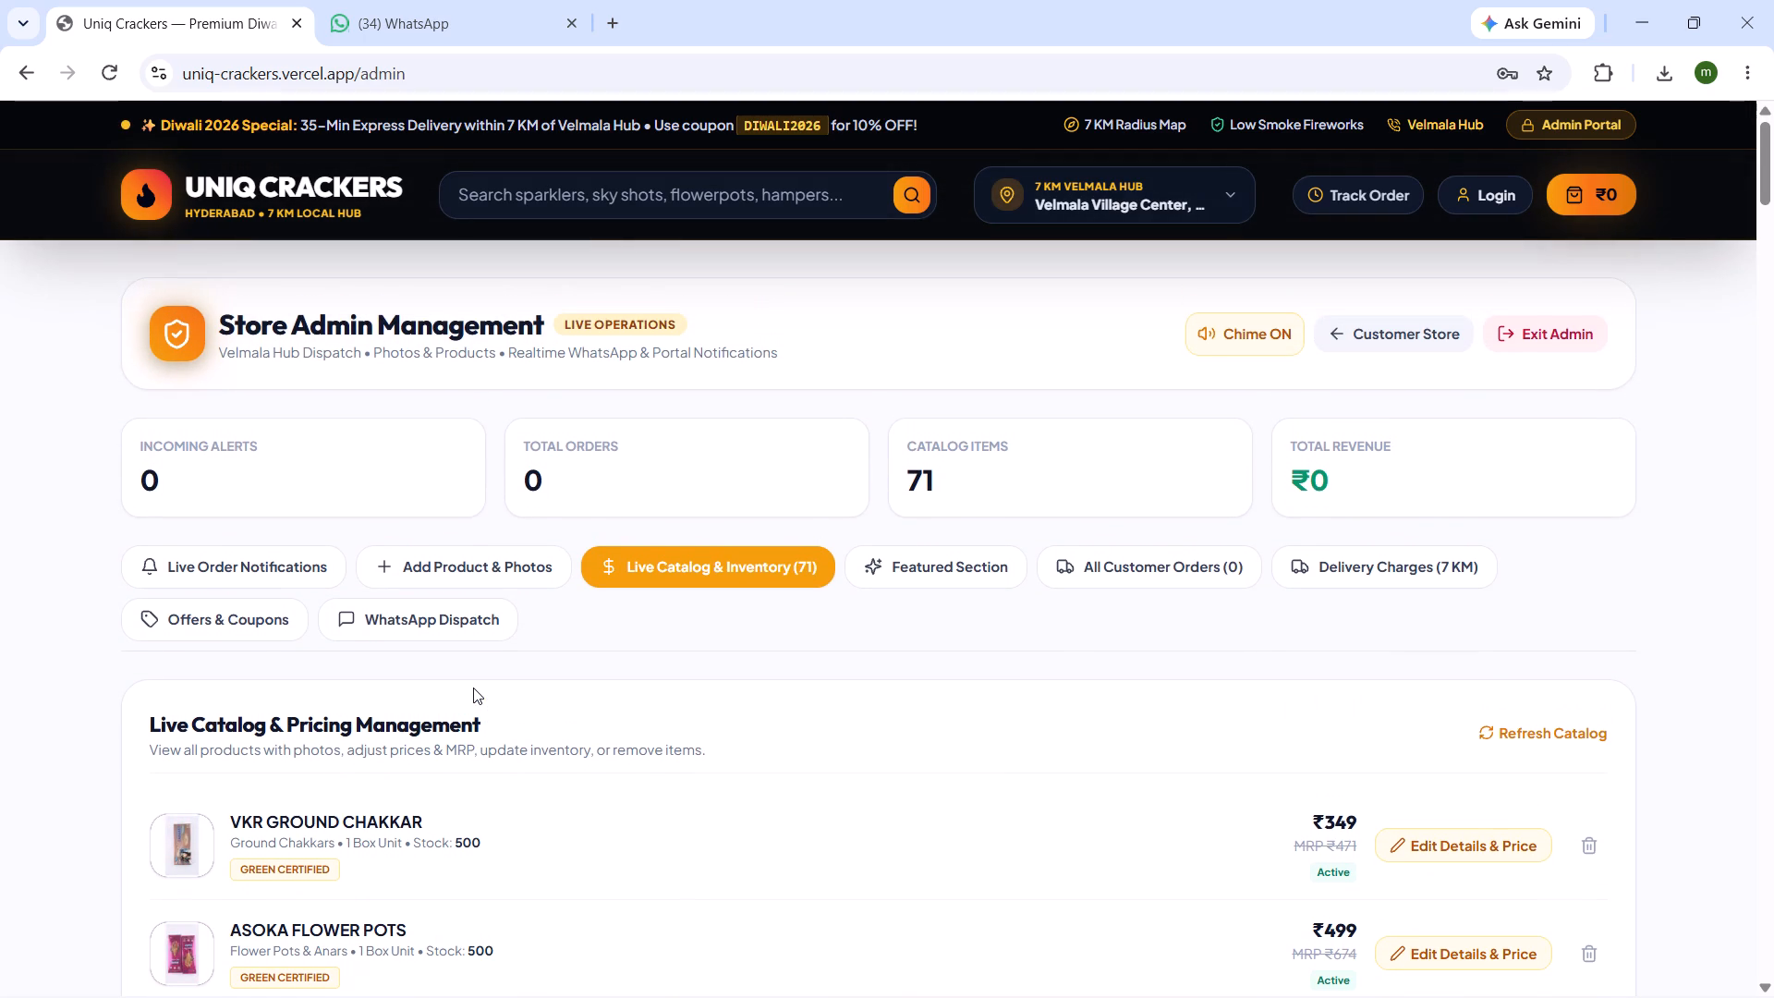
left_click(480, 575)
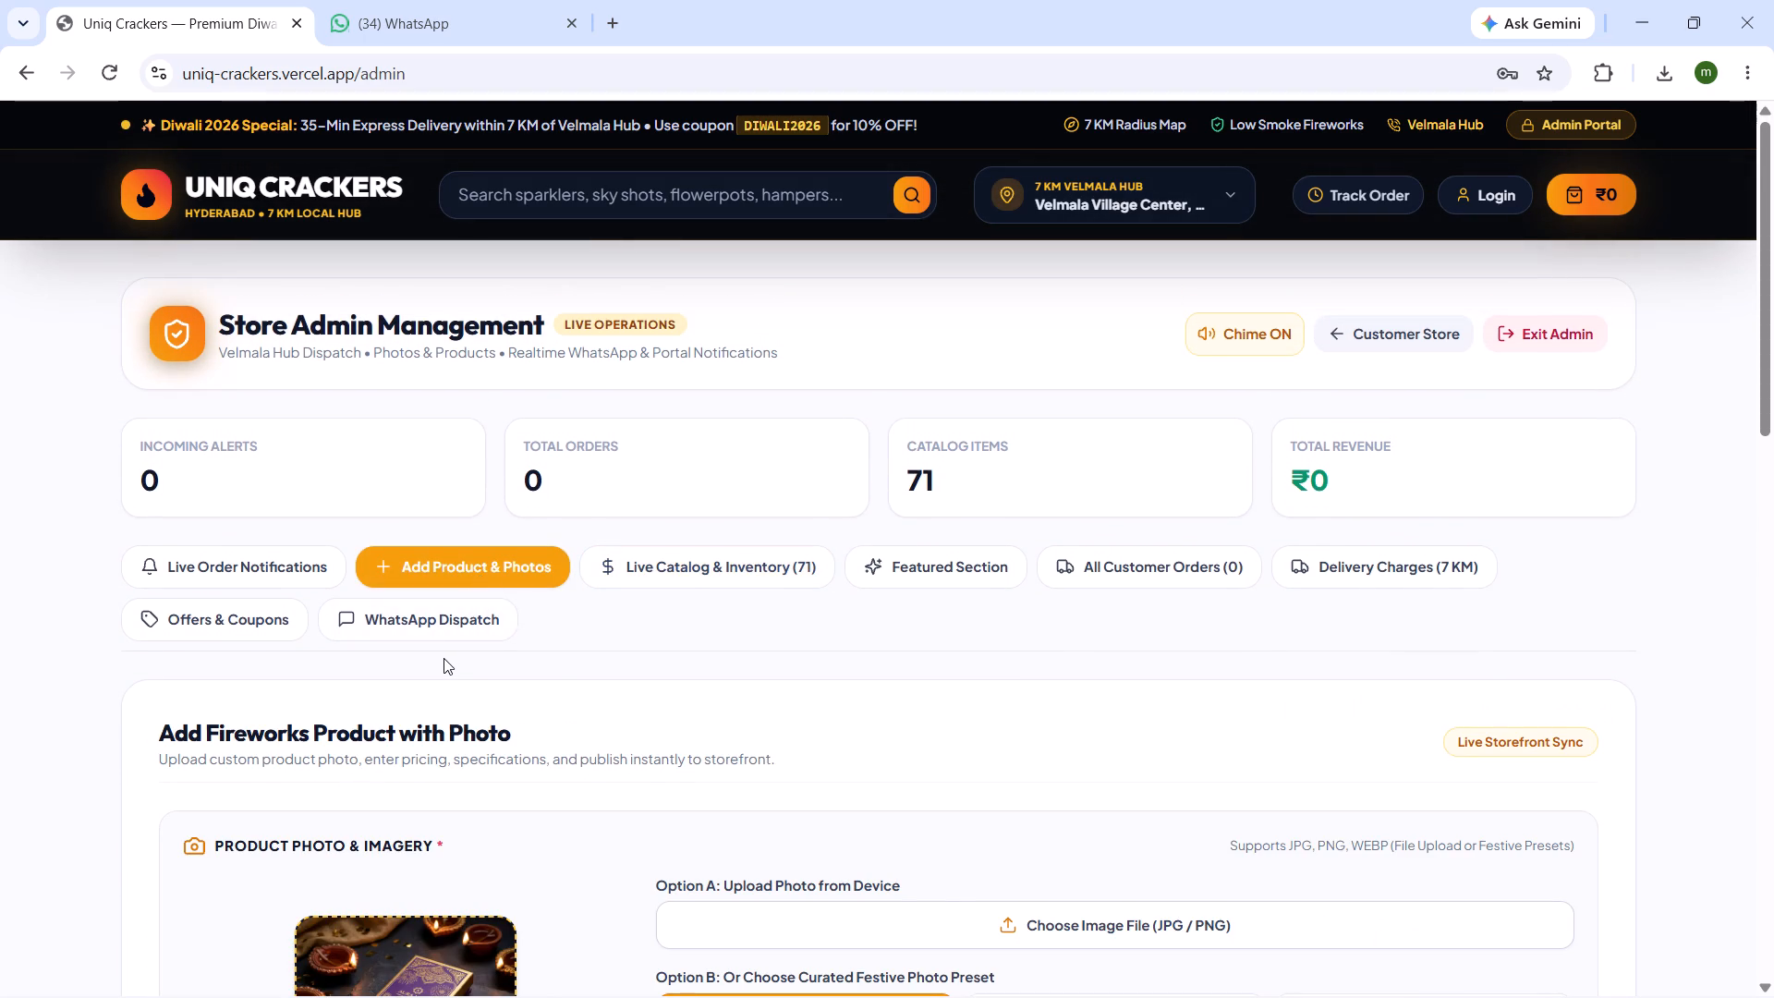
scroll(443, 658, "down", 2)
left_click(1056, 610)
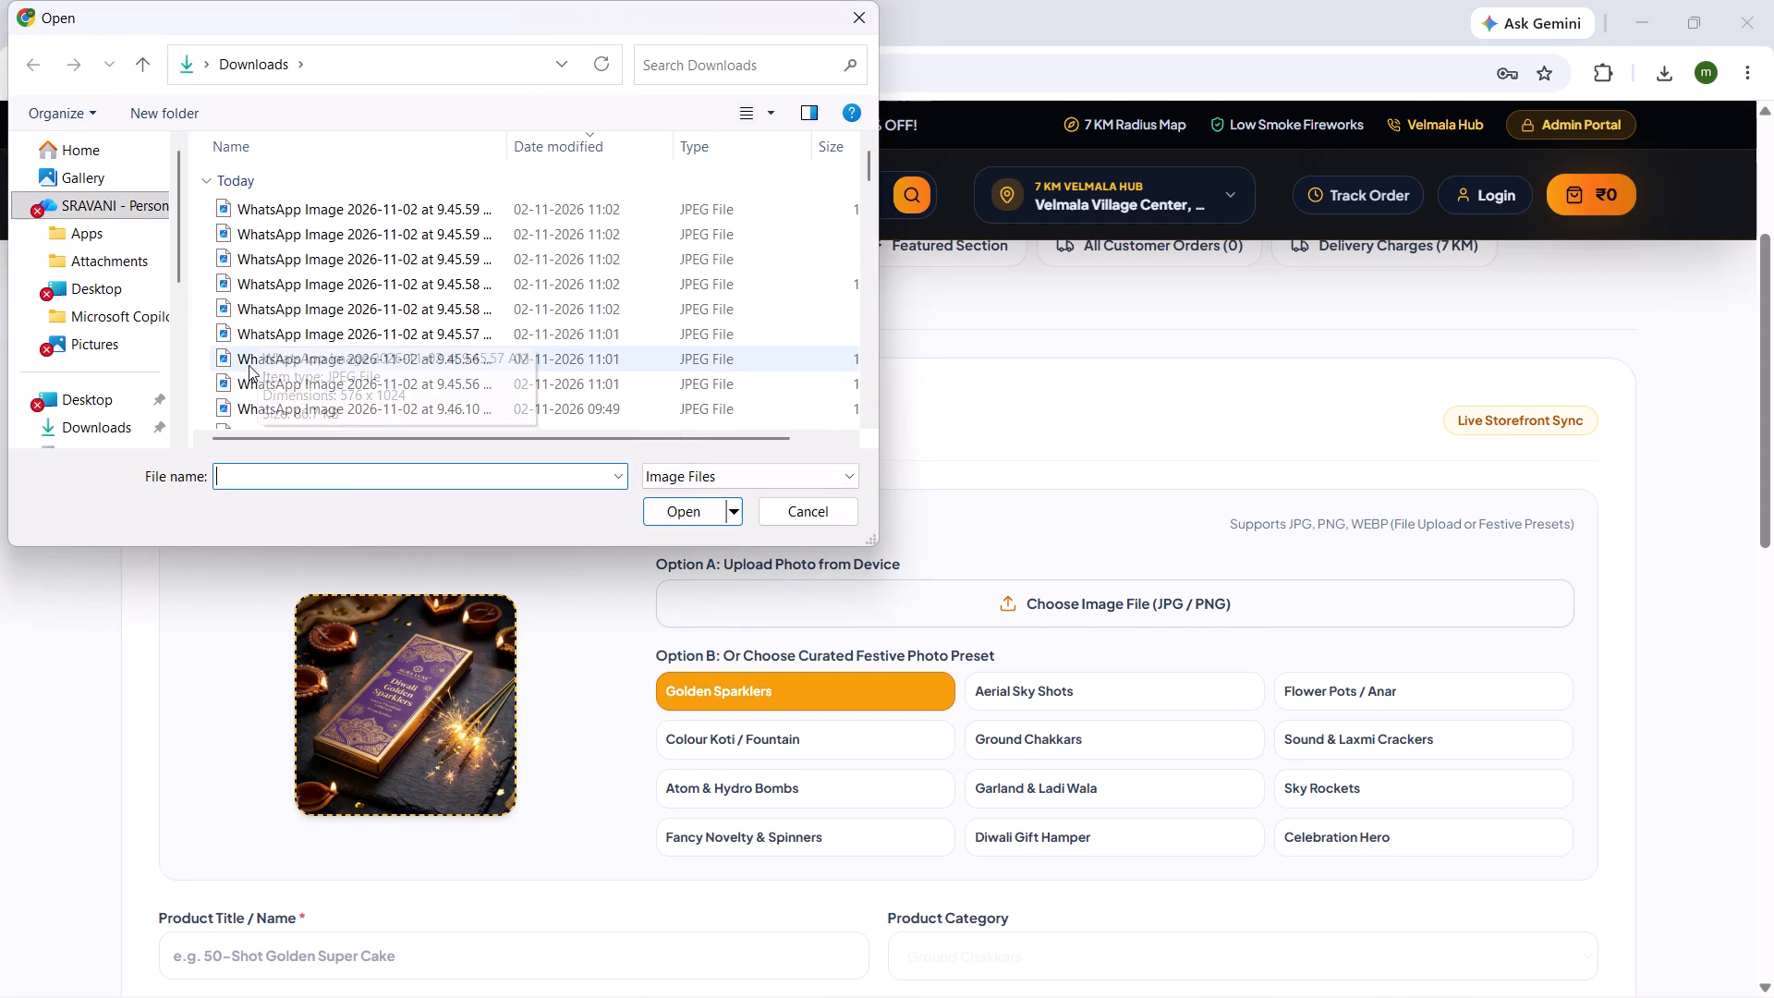
scroll(226, 336, "up", 1)
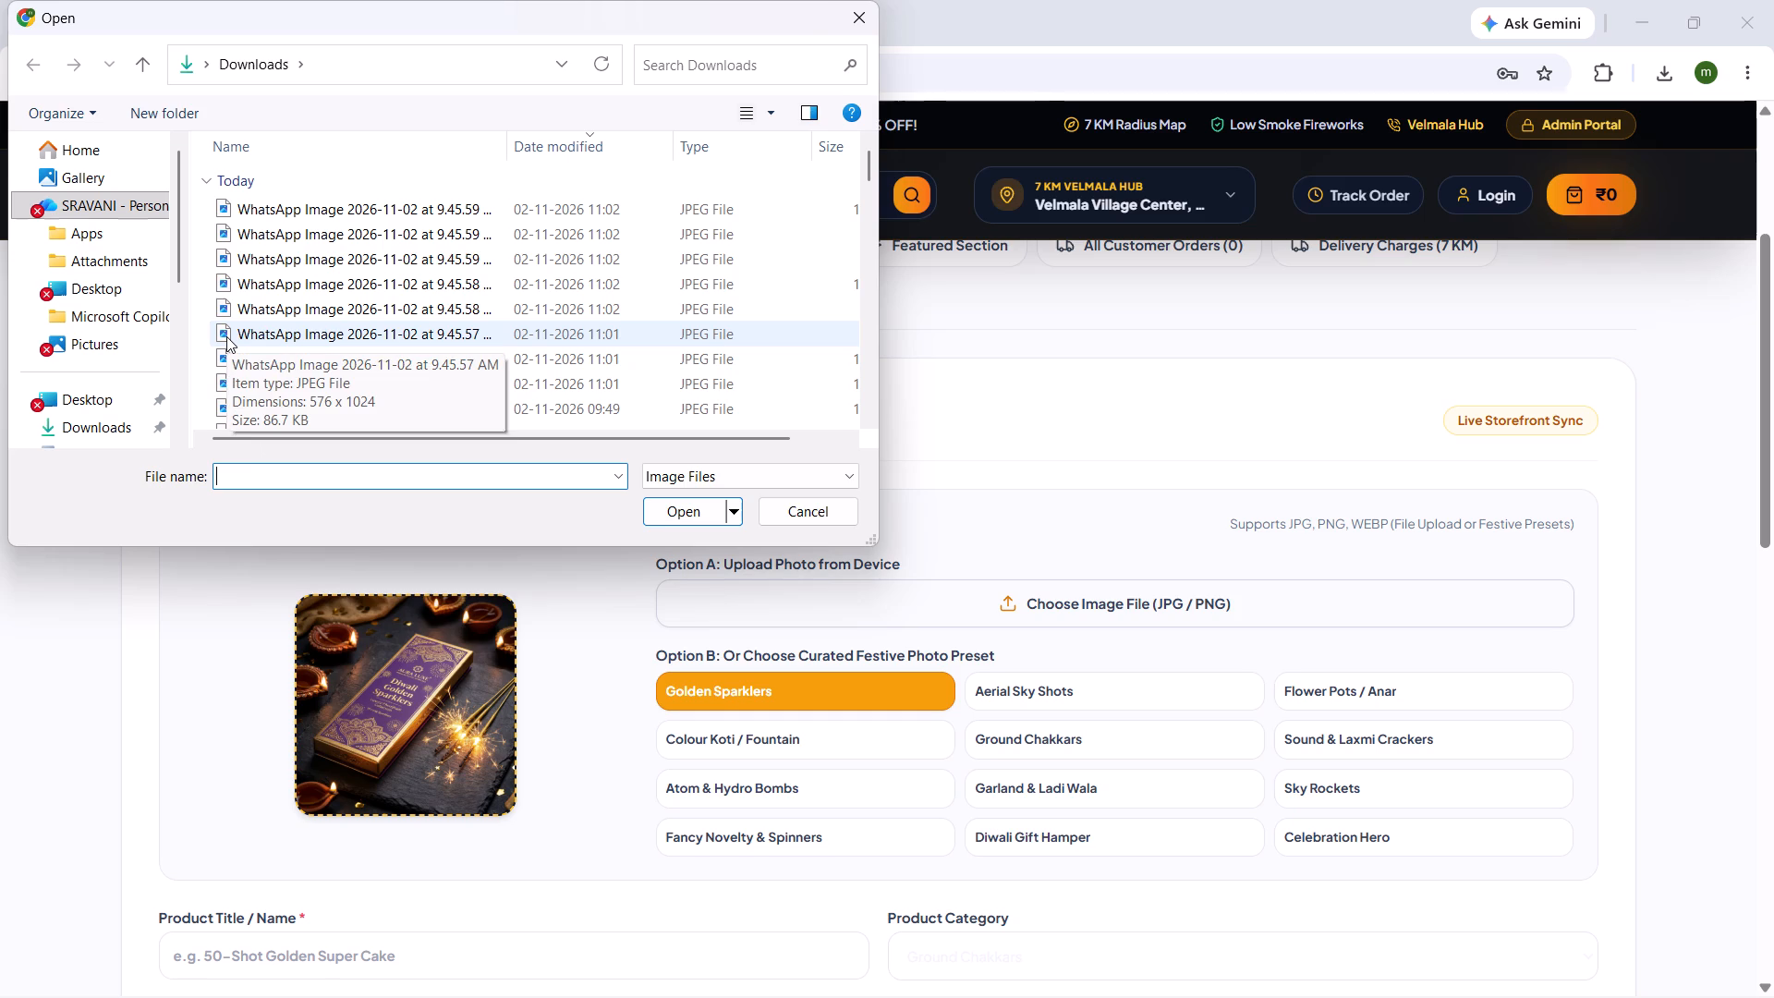
scroll(226, 336, "up", 1)
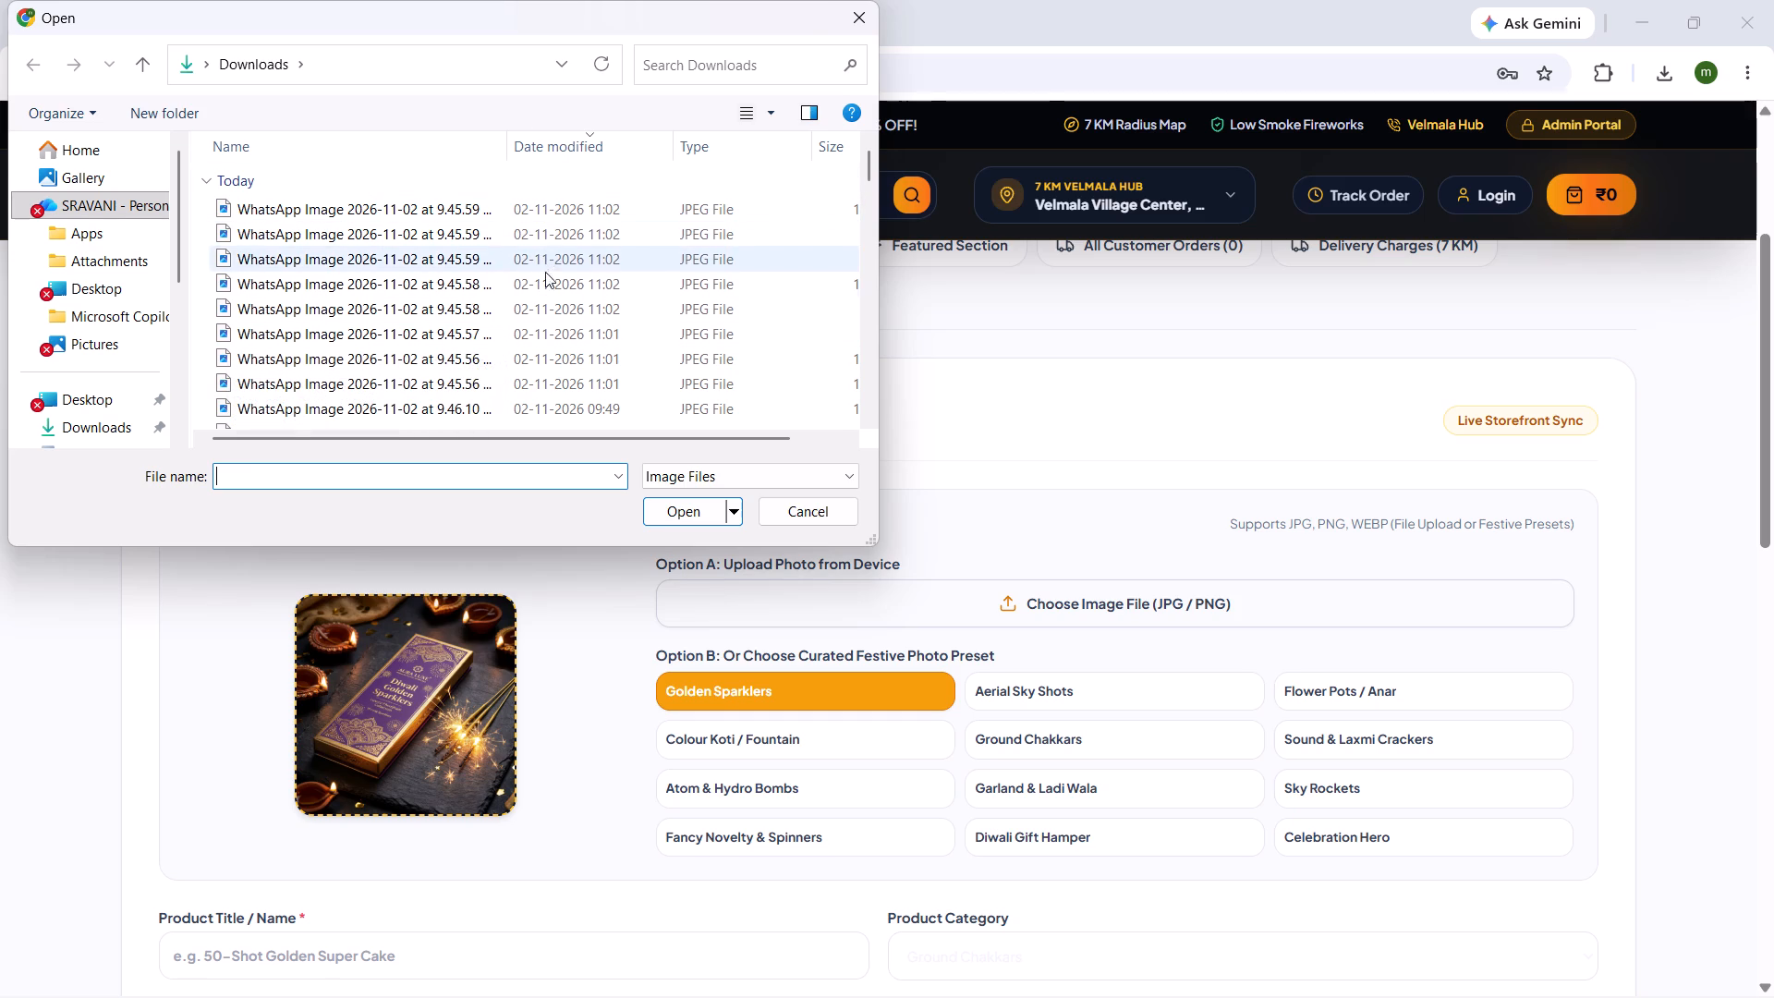
left_click(543, 262)
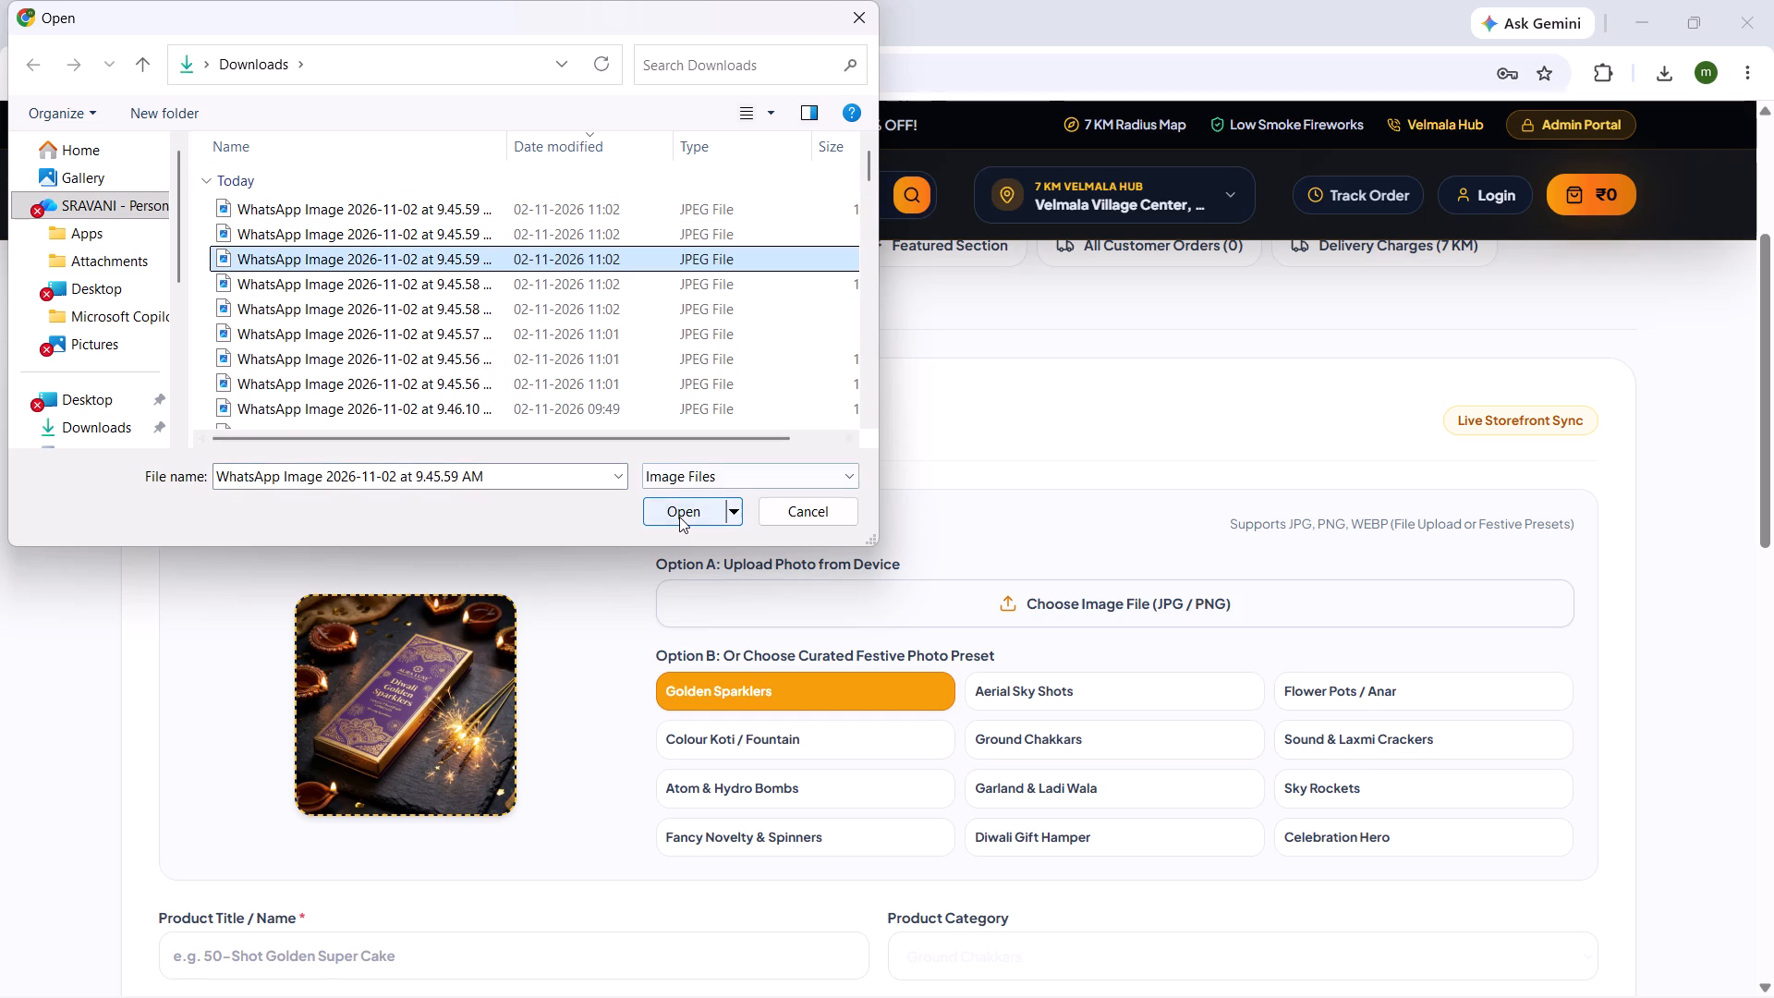
left_click(679, 517)
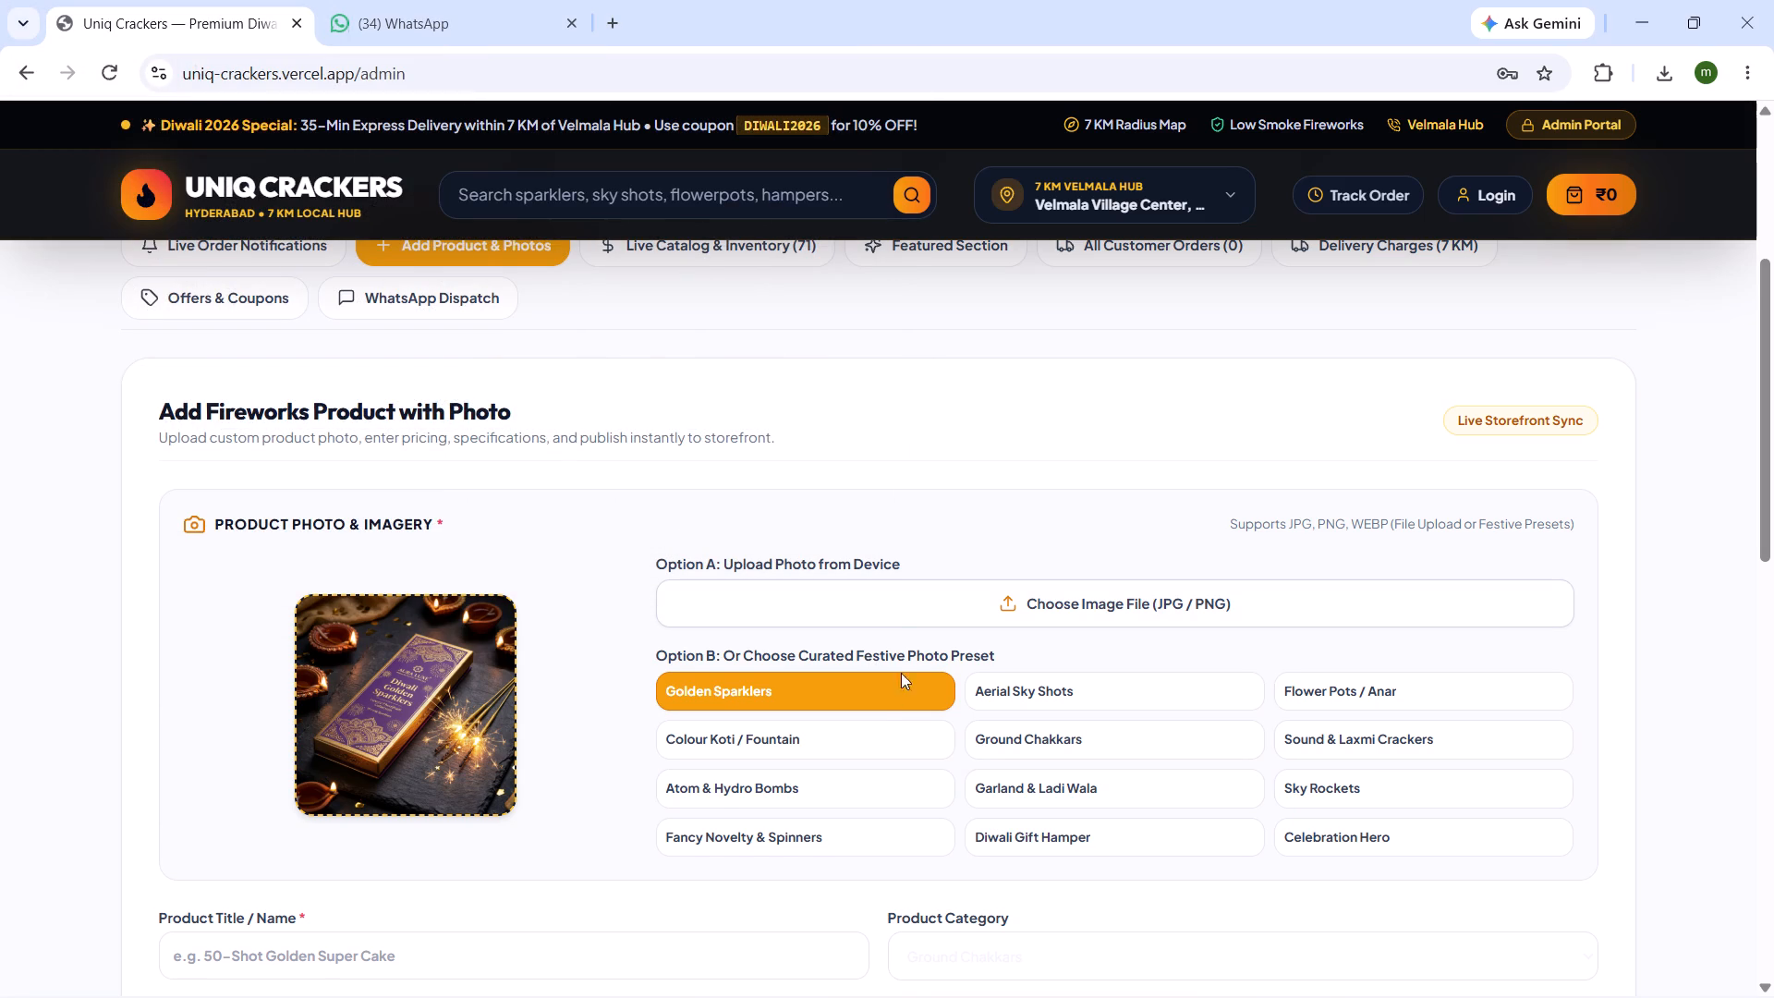
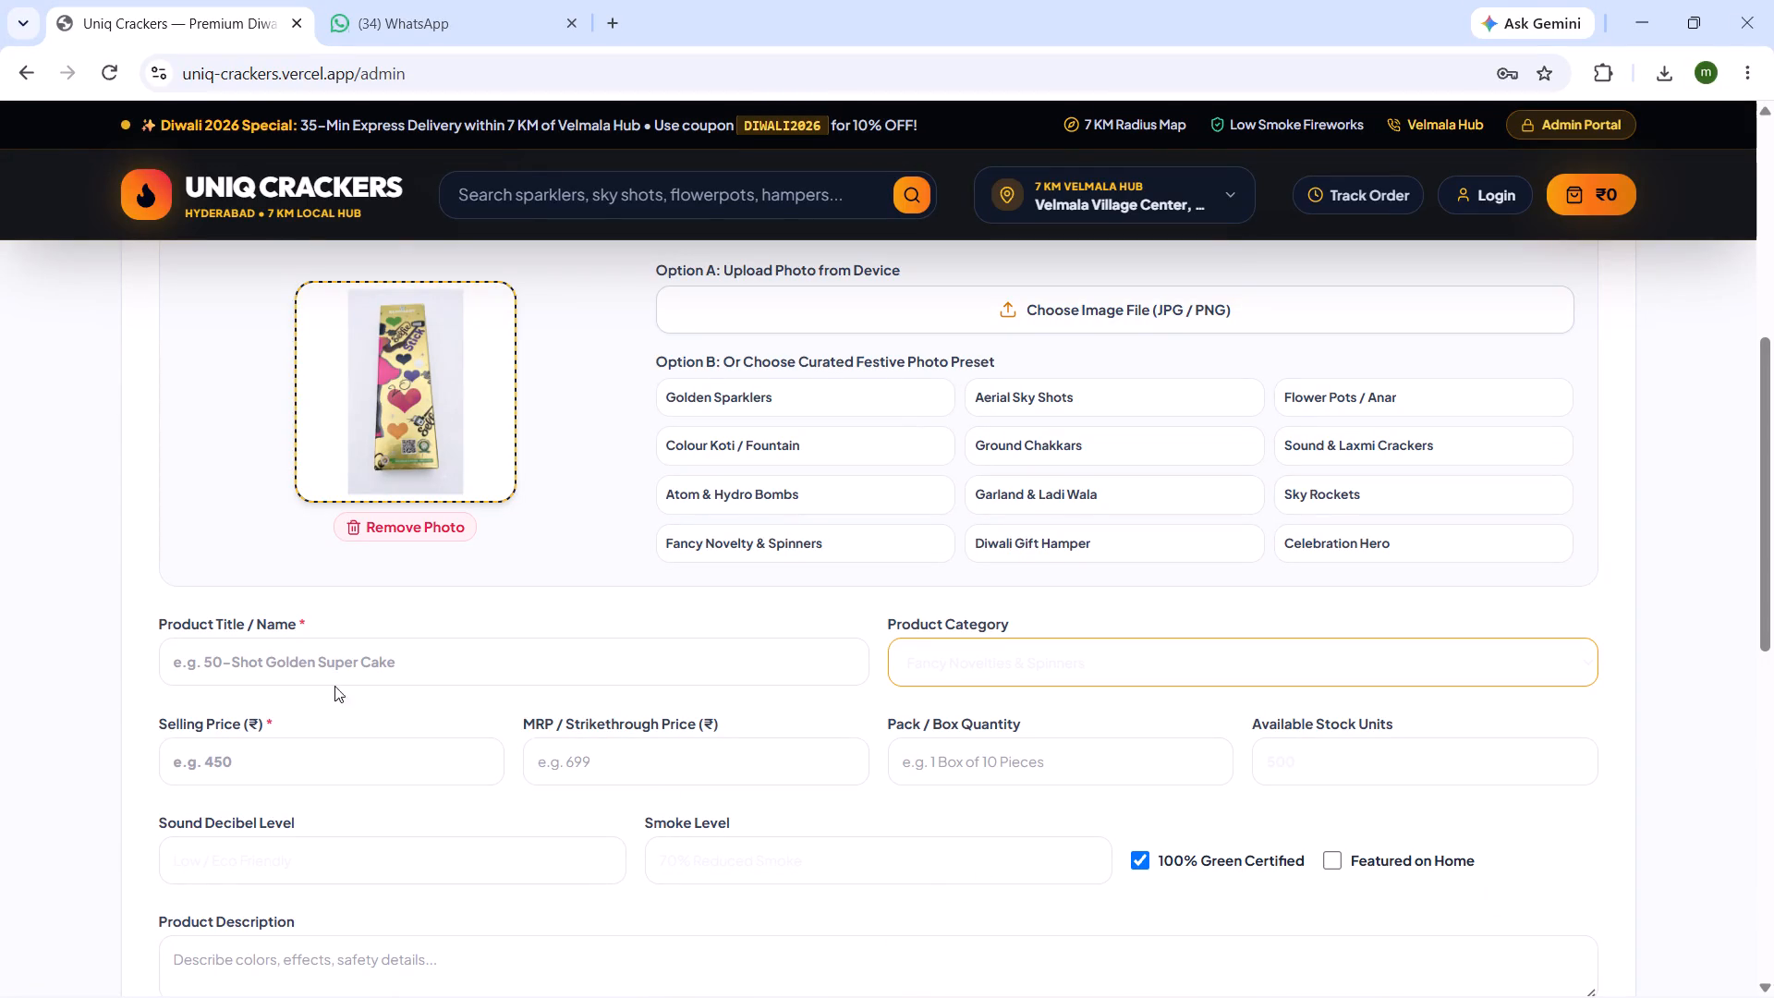
Enter ELEPHANT SELFIE STICK as the title of the new product with the gold heart-patterned box photo.
left_click(271, 652)
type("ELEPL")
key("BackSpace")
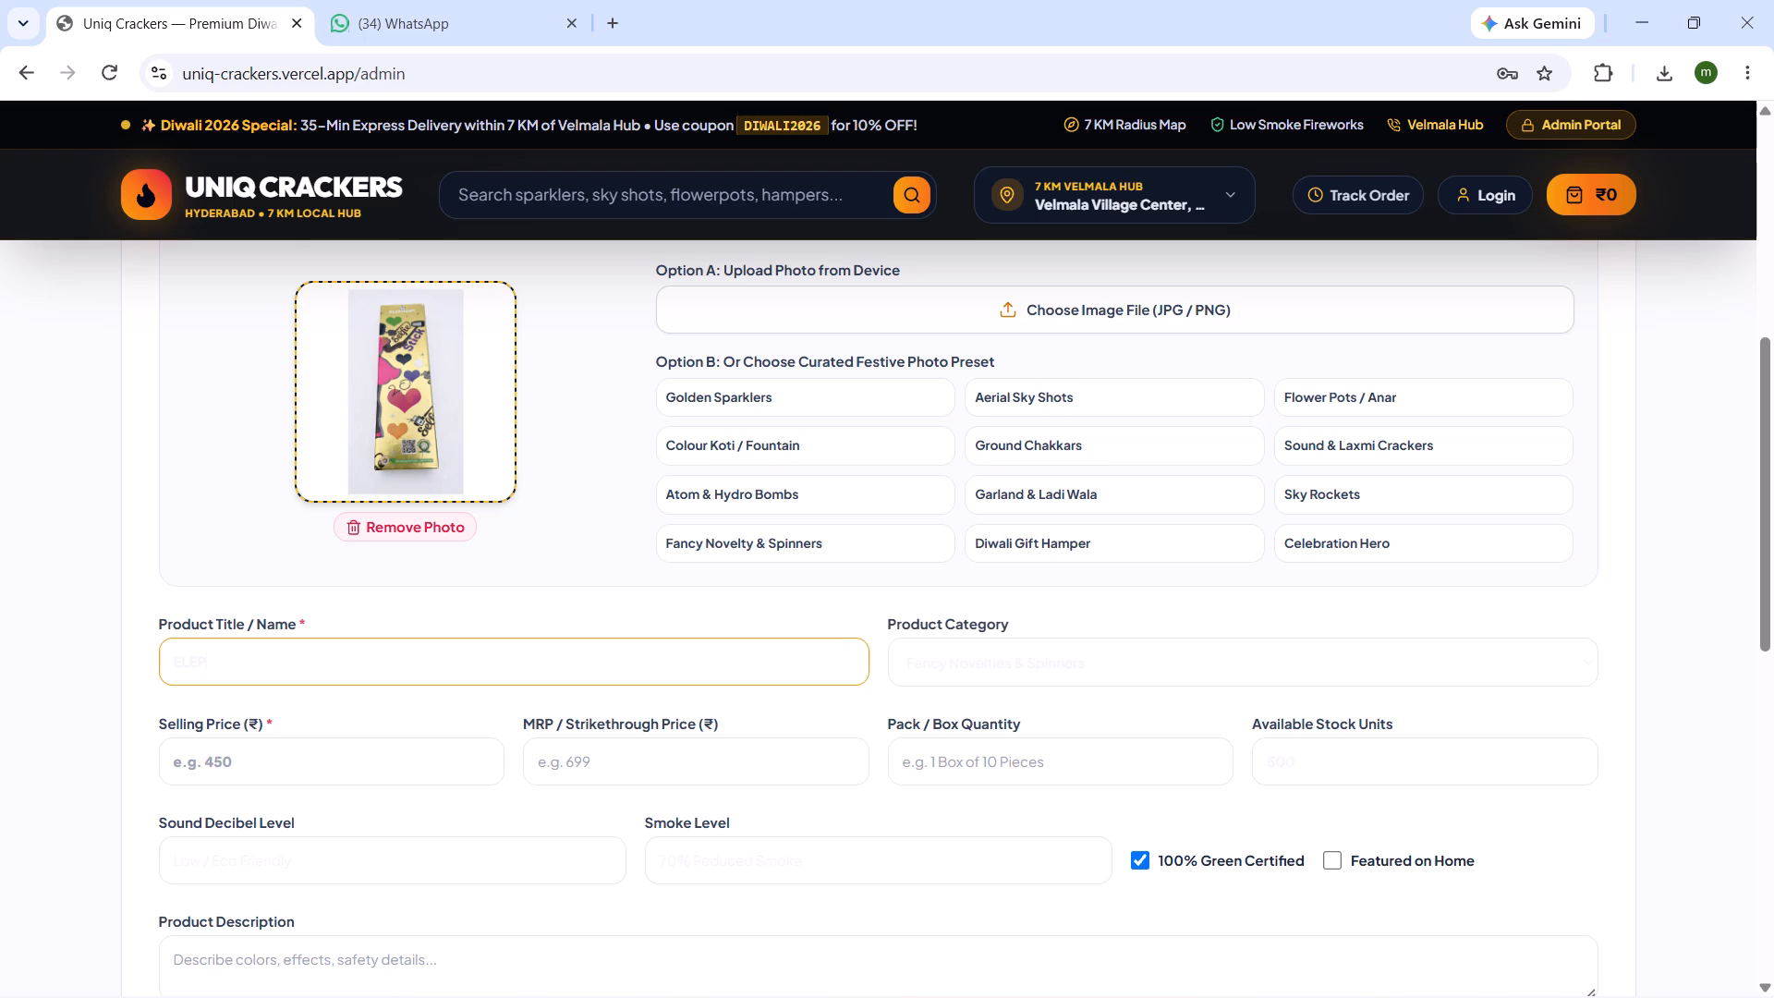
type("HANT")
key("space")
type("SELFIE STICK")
Complete the product title so it reads ELEPHANT SELFIE STICKS.
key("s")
Set the selling price of ELEPHANT SELFIE STICKS to ₹249 and submit the product to the catalogue.
left_click(246, 750)
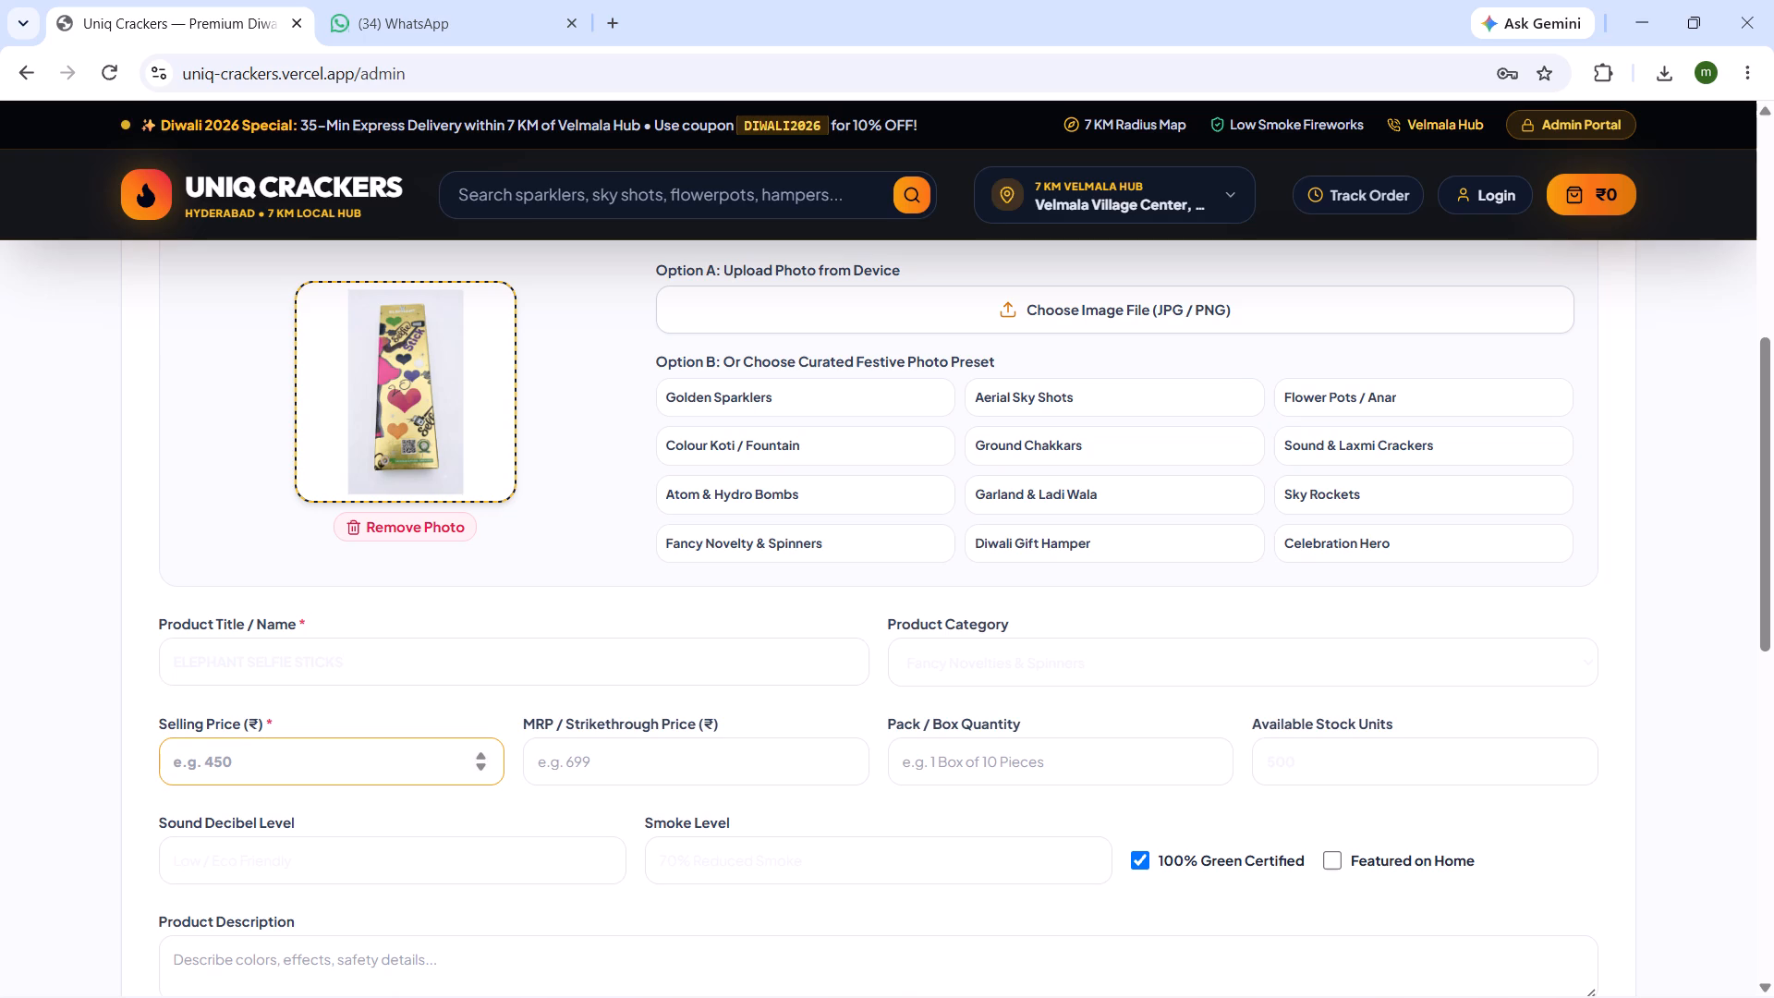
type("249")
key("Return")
Start a new product entry and upload WhatsApp Image 2026-11-02 at 9.45.58 AM (1) from Downloads as its photo.
scroll(614, 675, "down", 1)
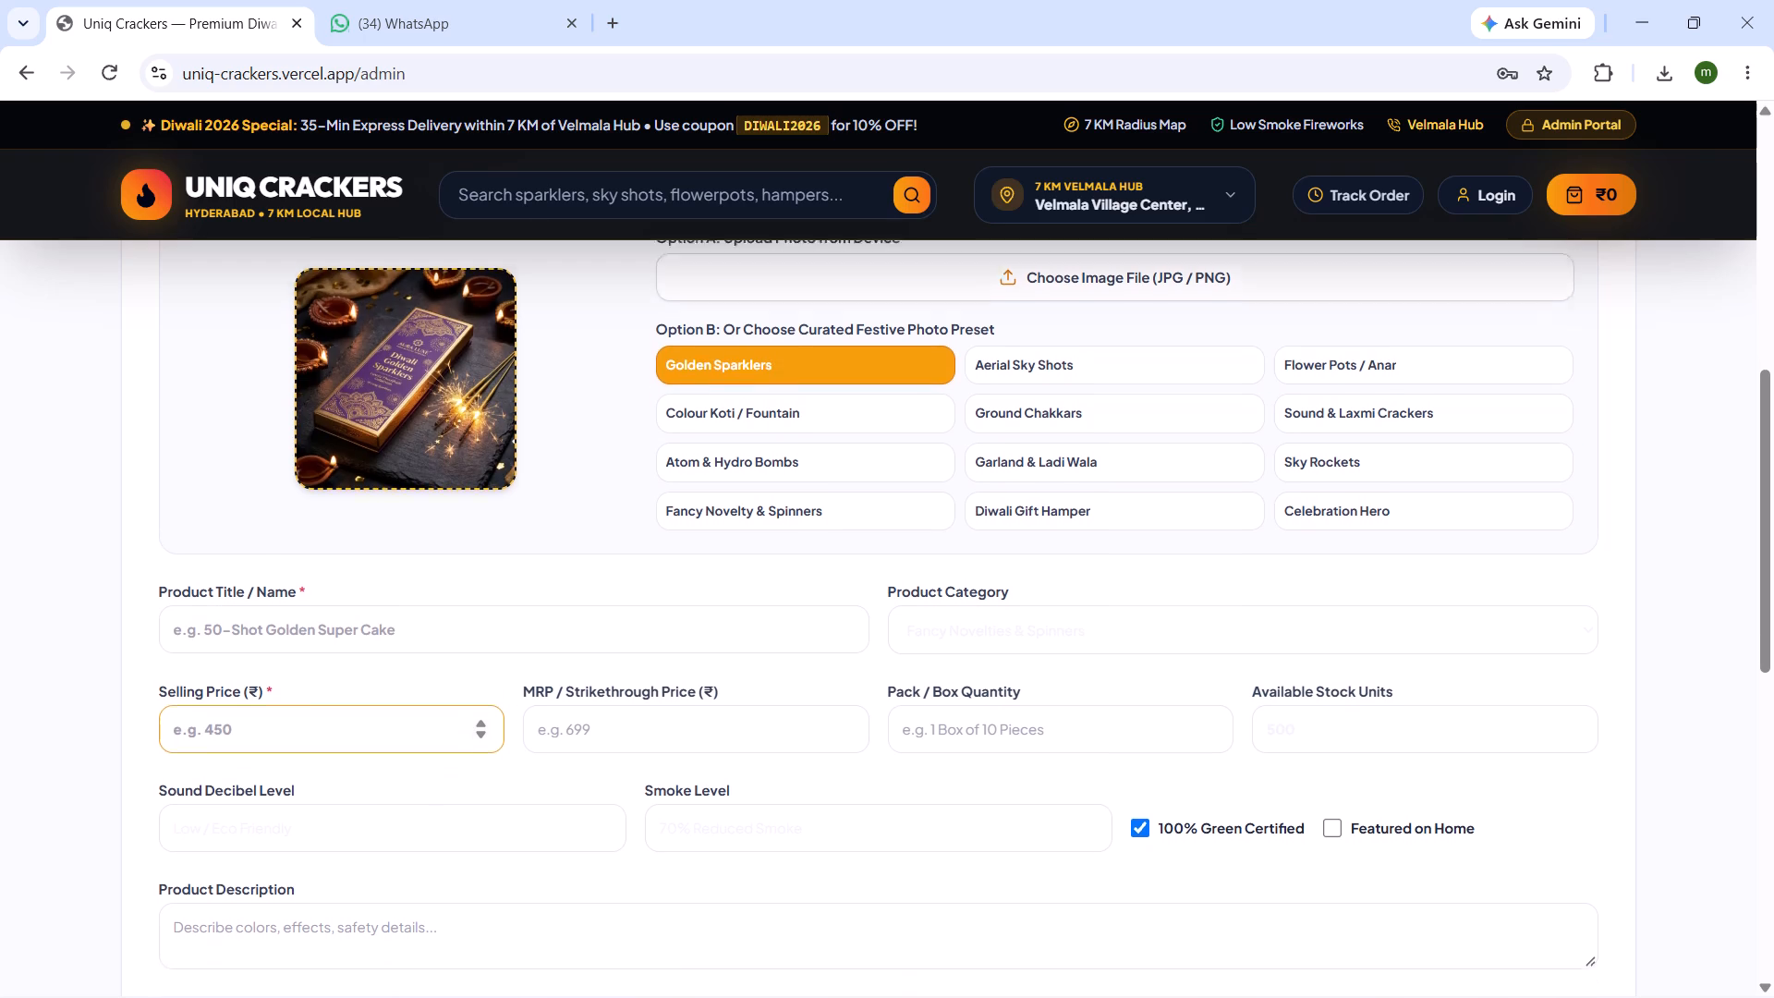
scroll(614, 675, "down", 1)
scroll(718, 548, "up", 6)
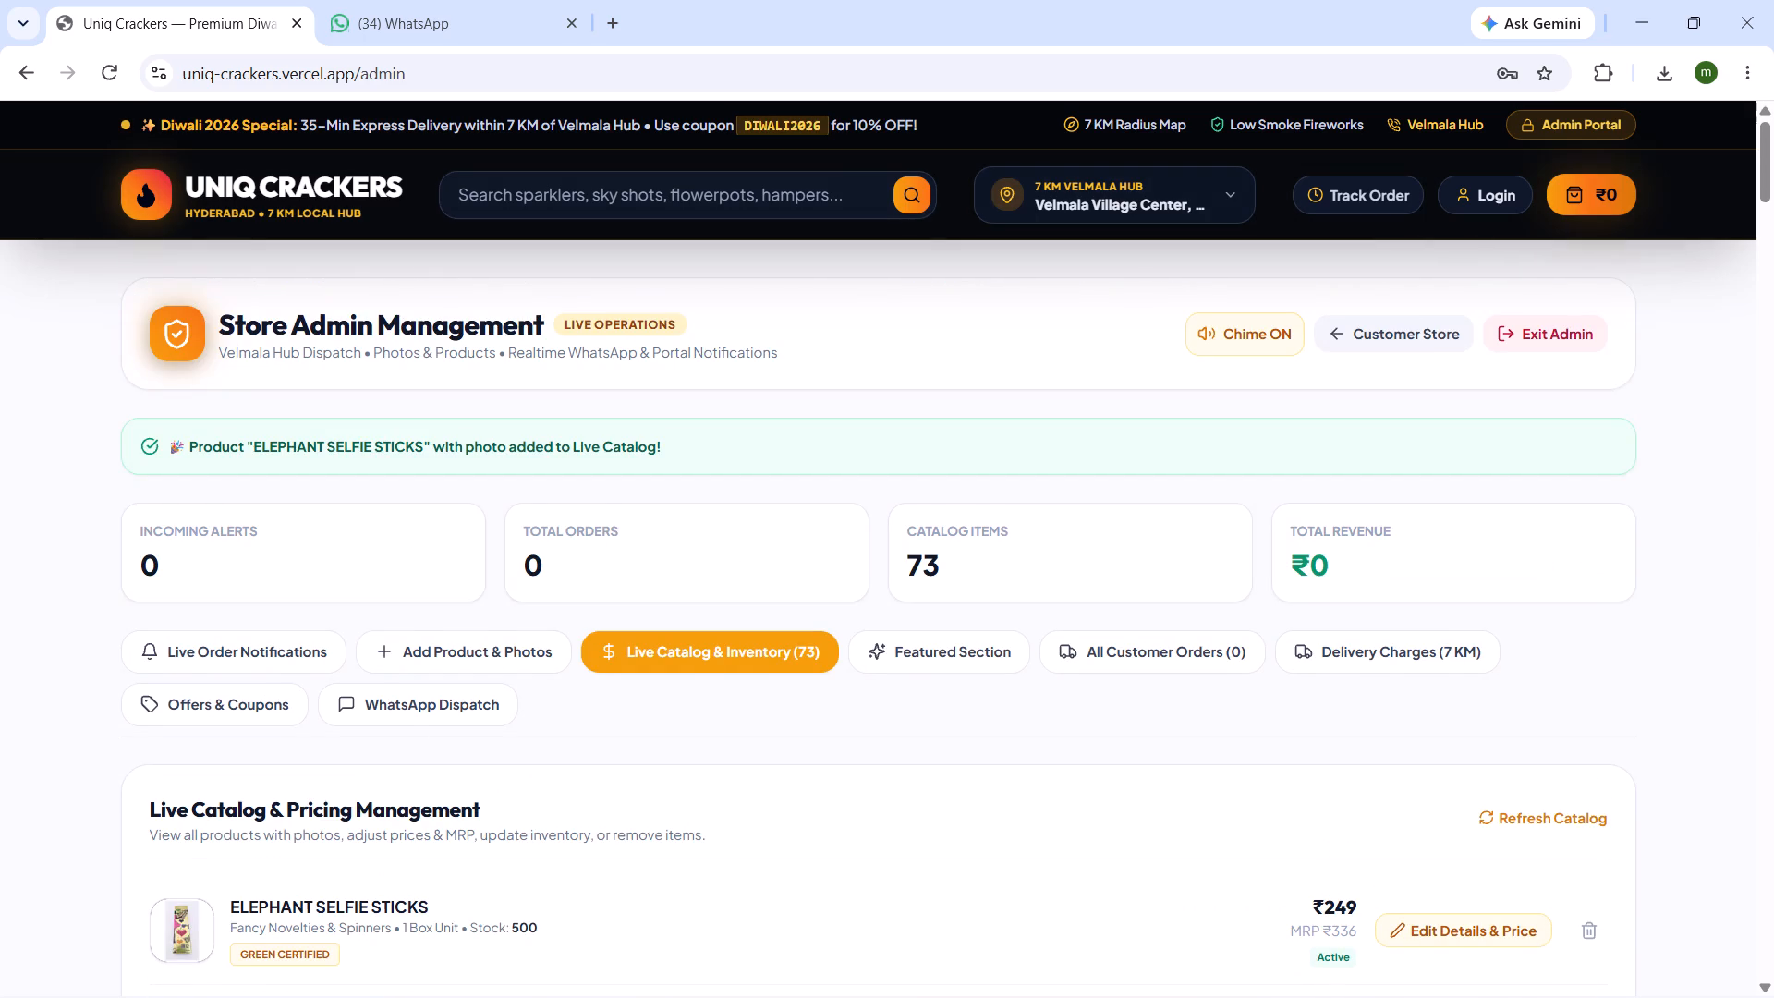
scroll(564, 529, "down", 1)
left_click(382, 485)
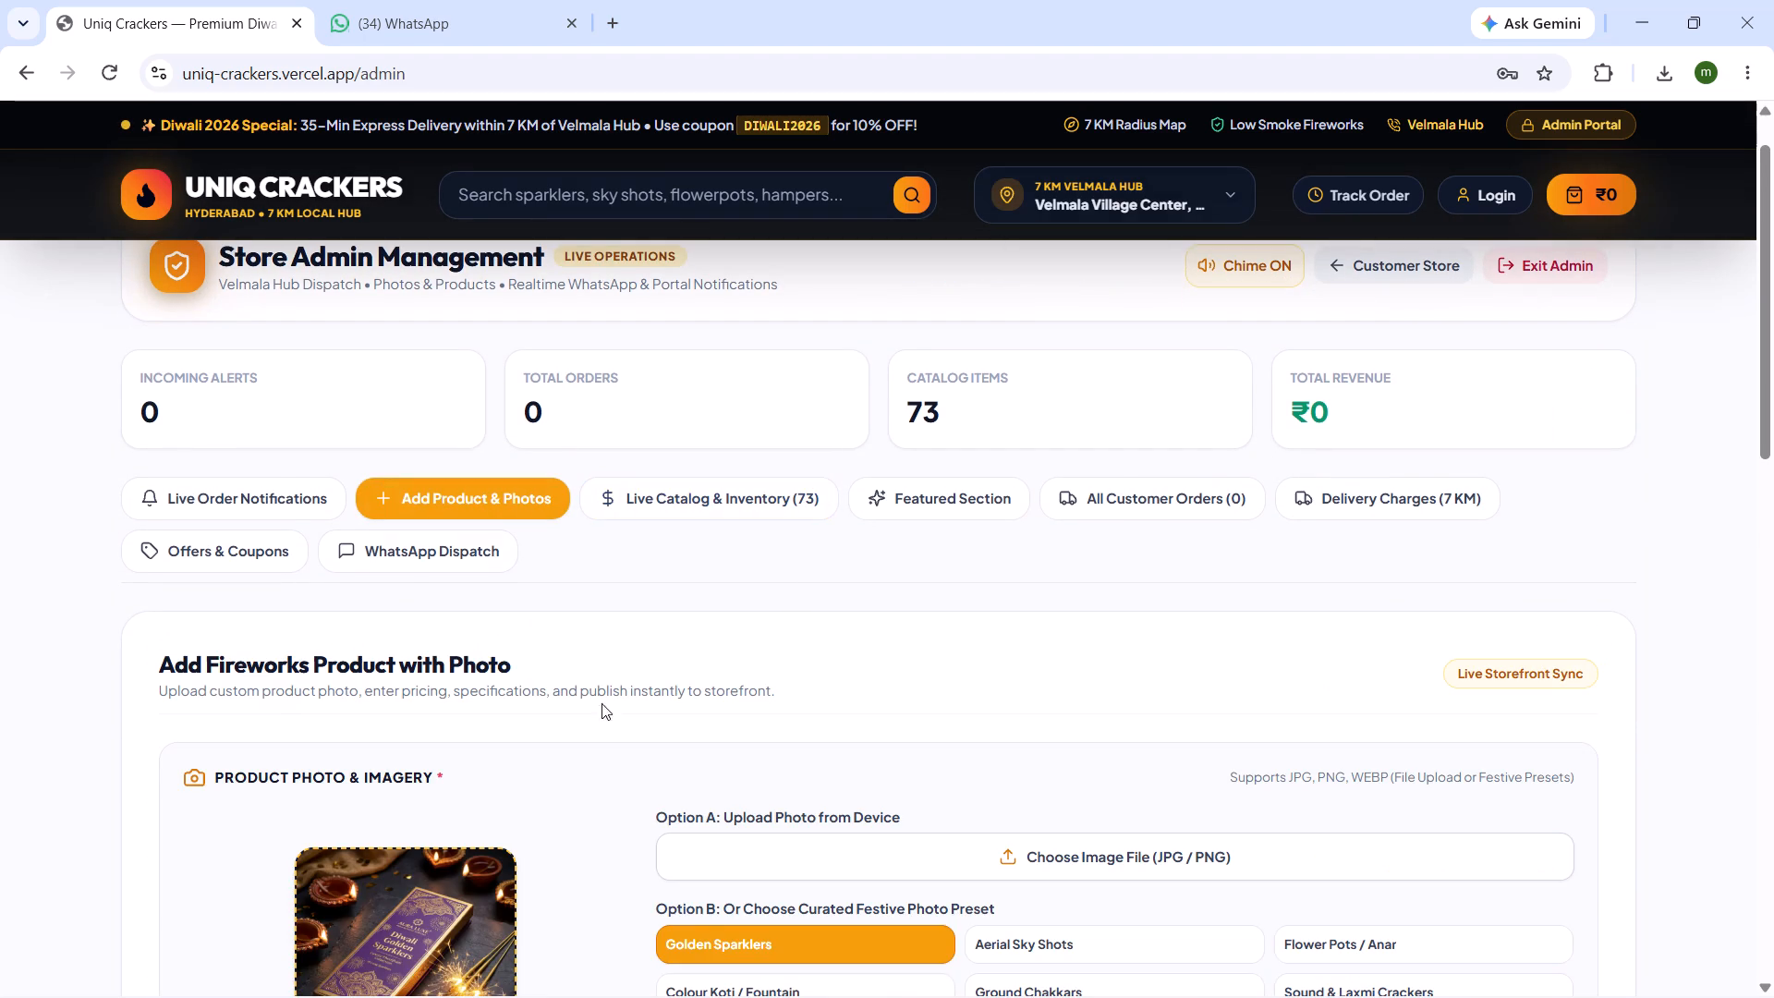
scroll(800, 893, "down", 1)
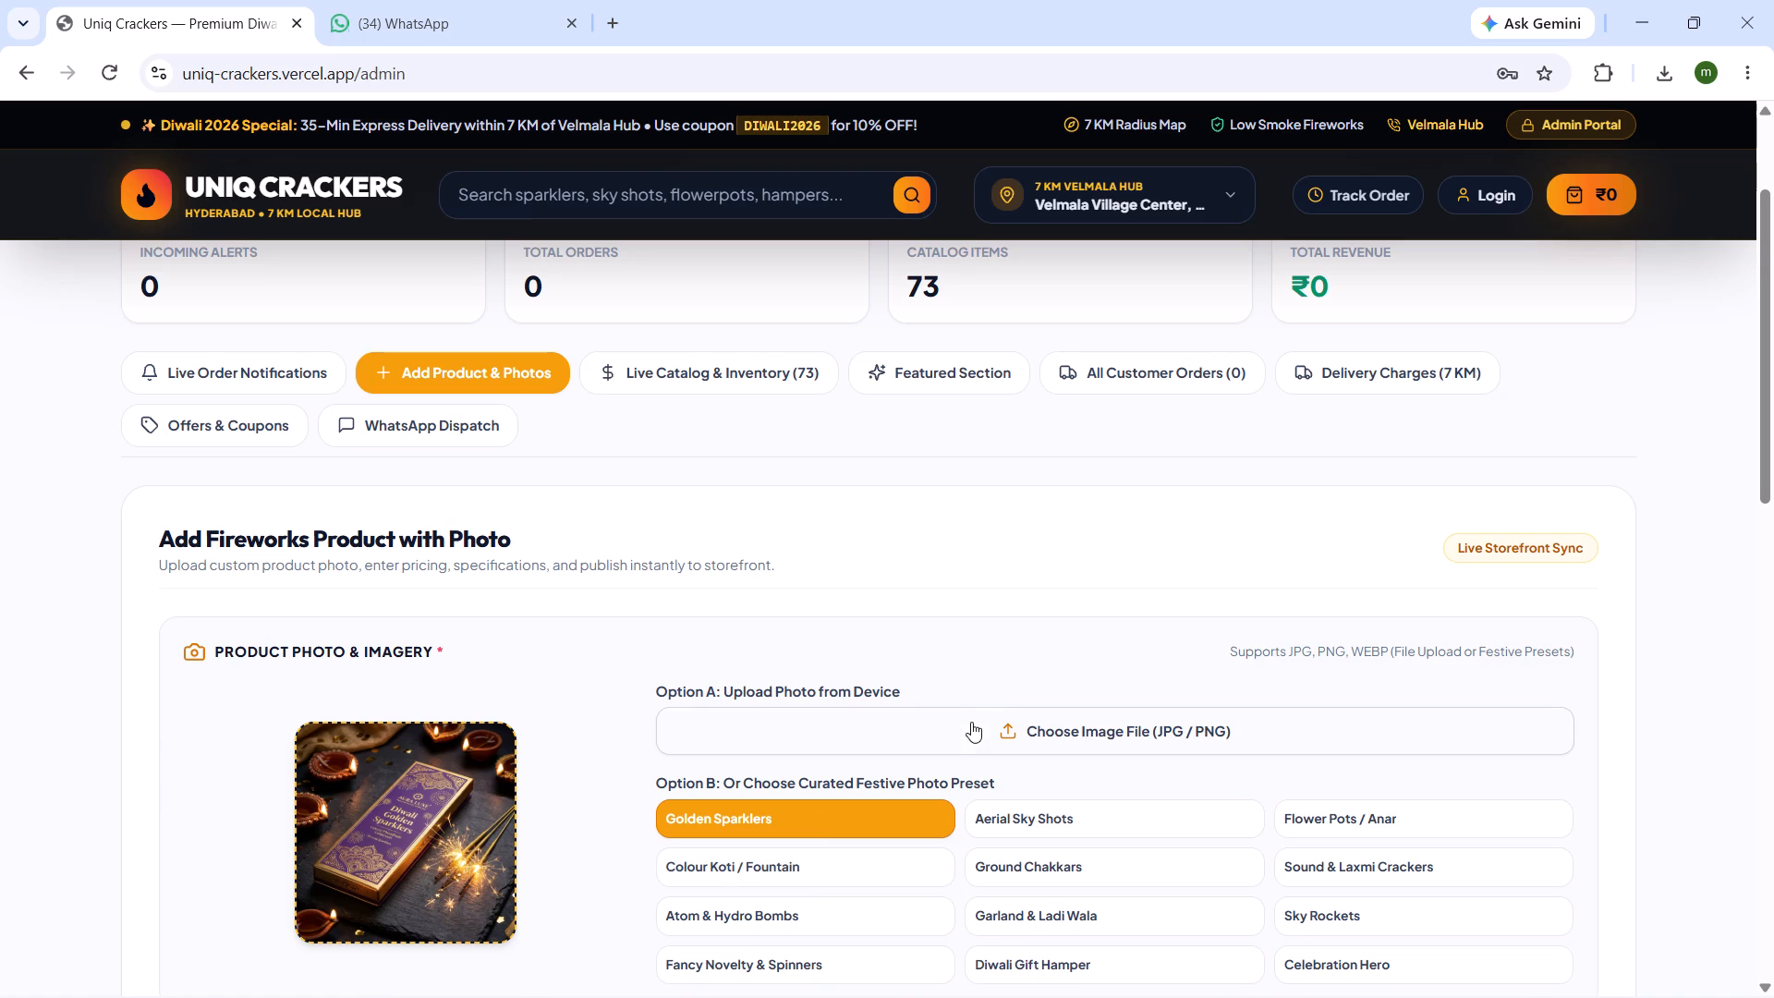
left_click(971, 722)
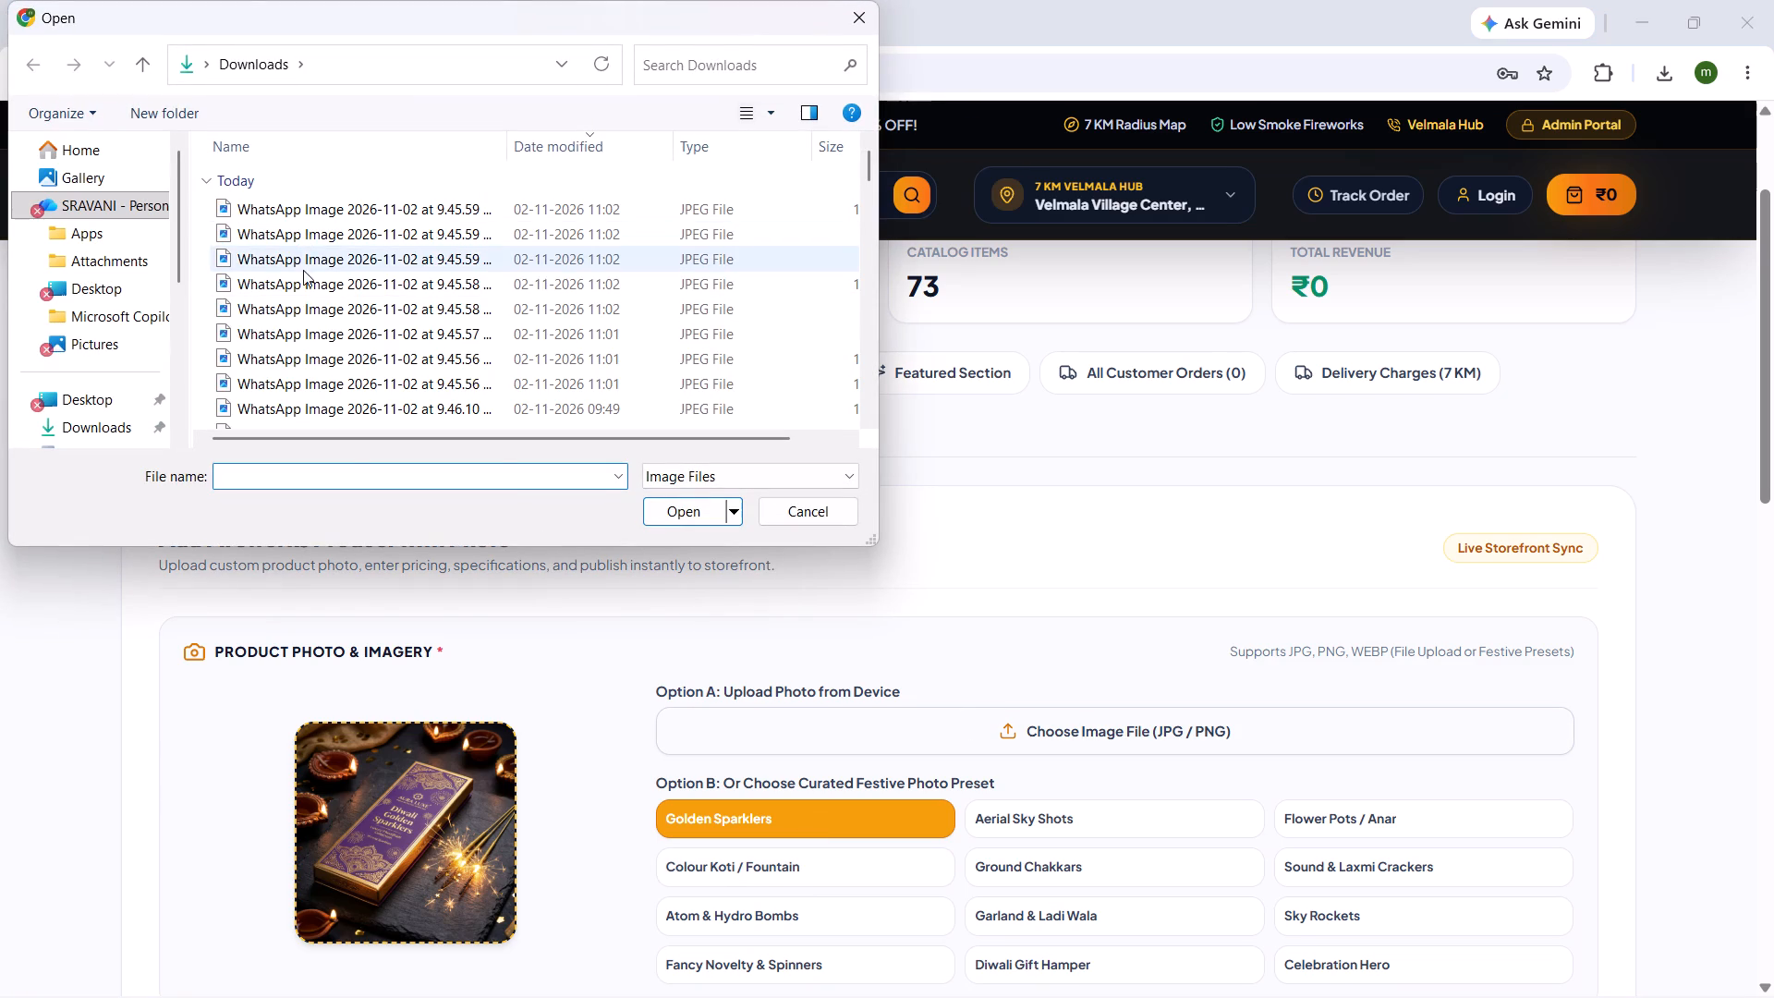
left_click(302, 279)
left_click(684, 514)
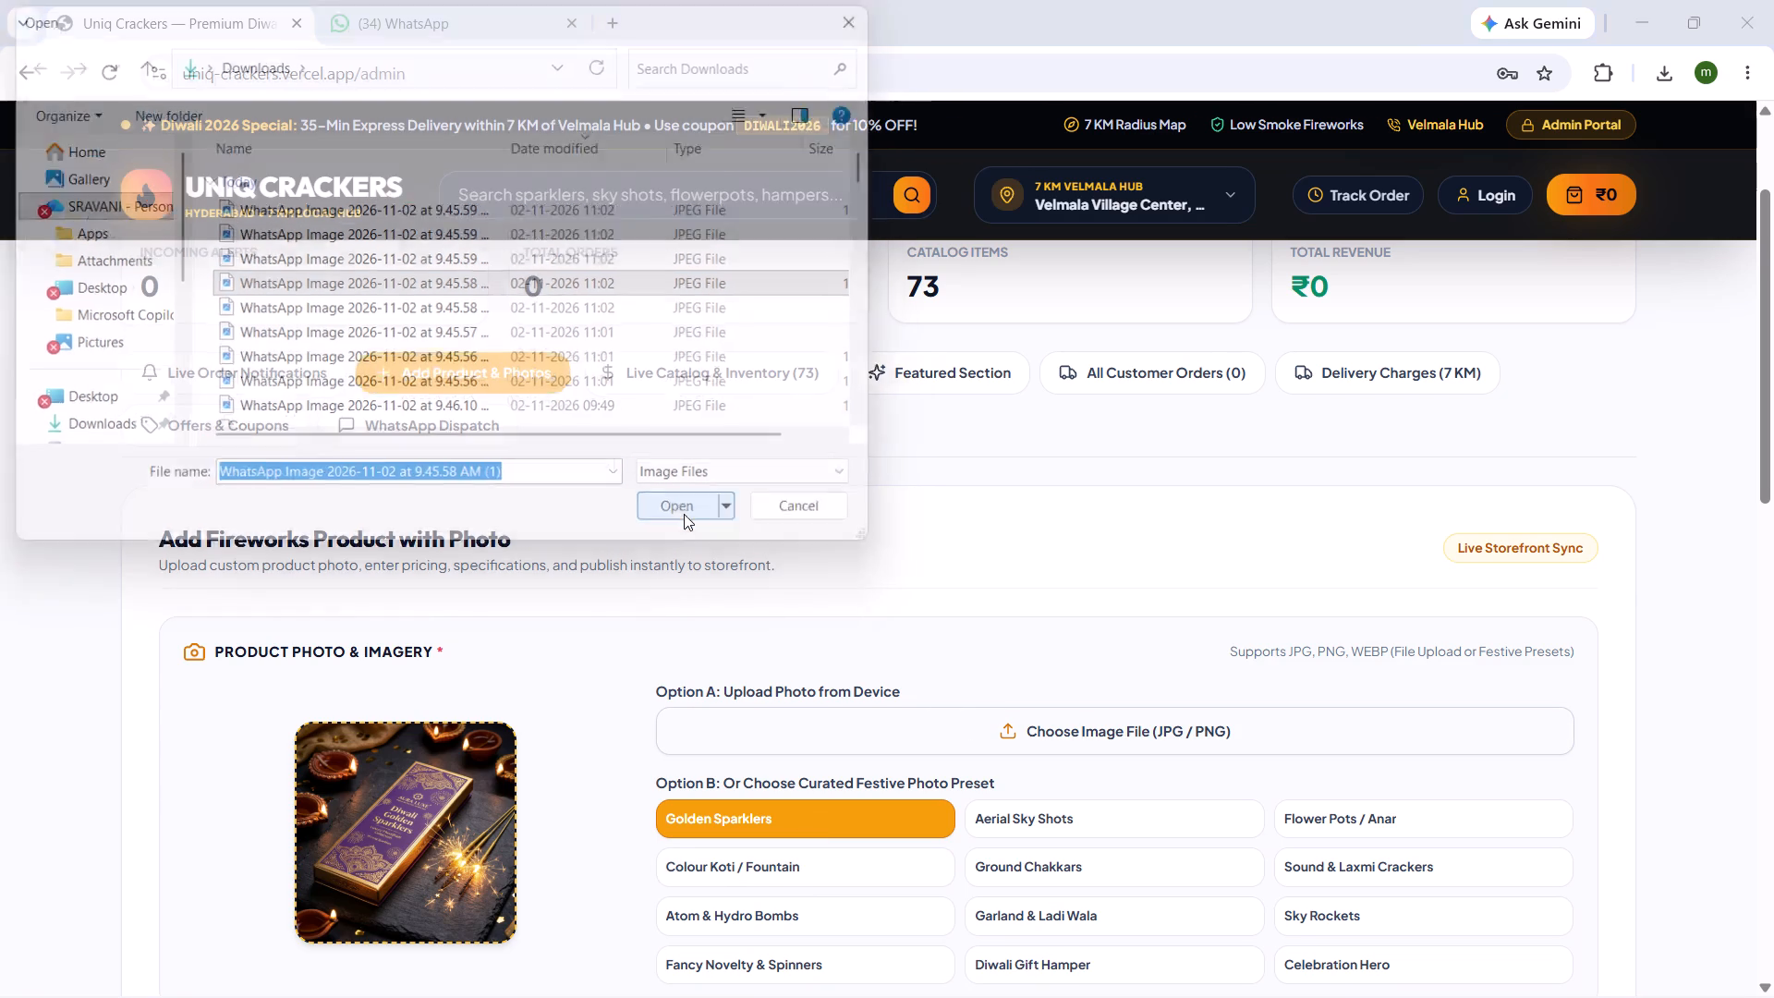
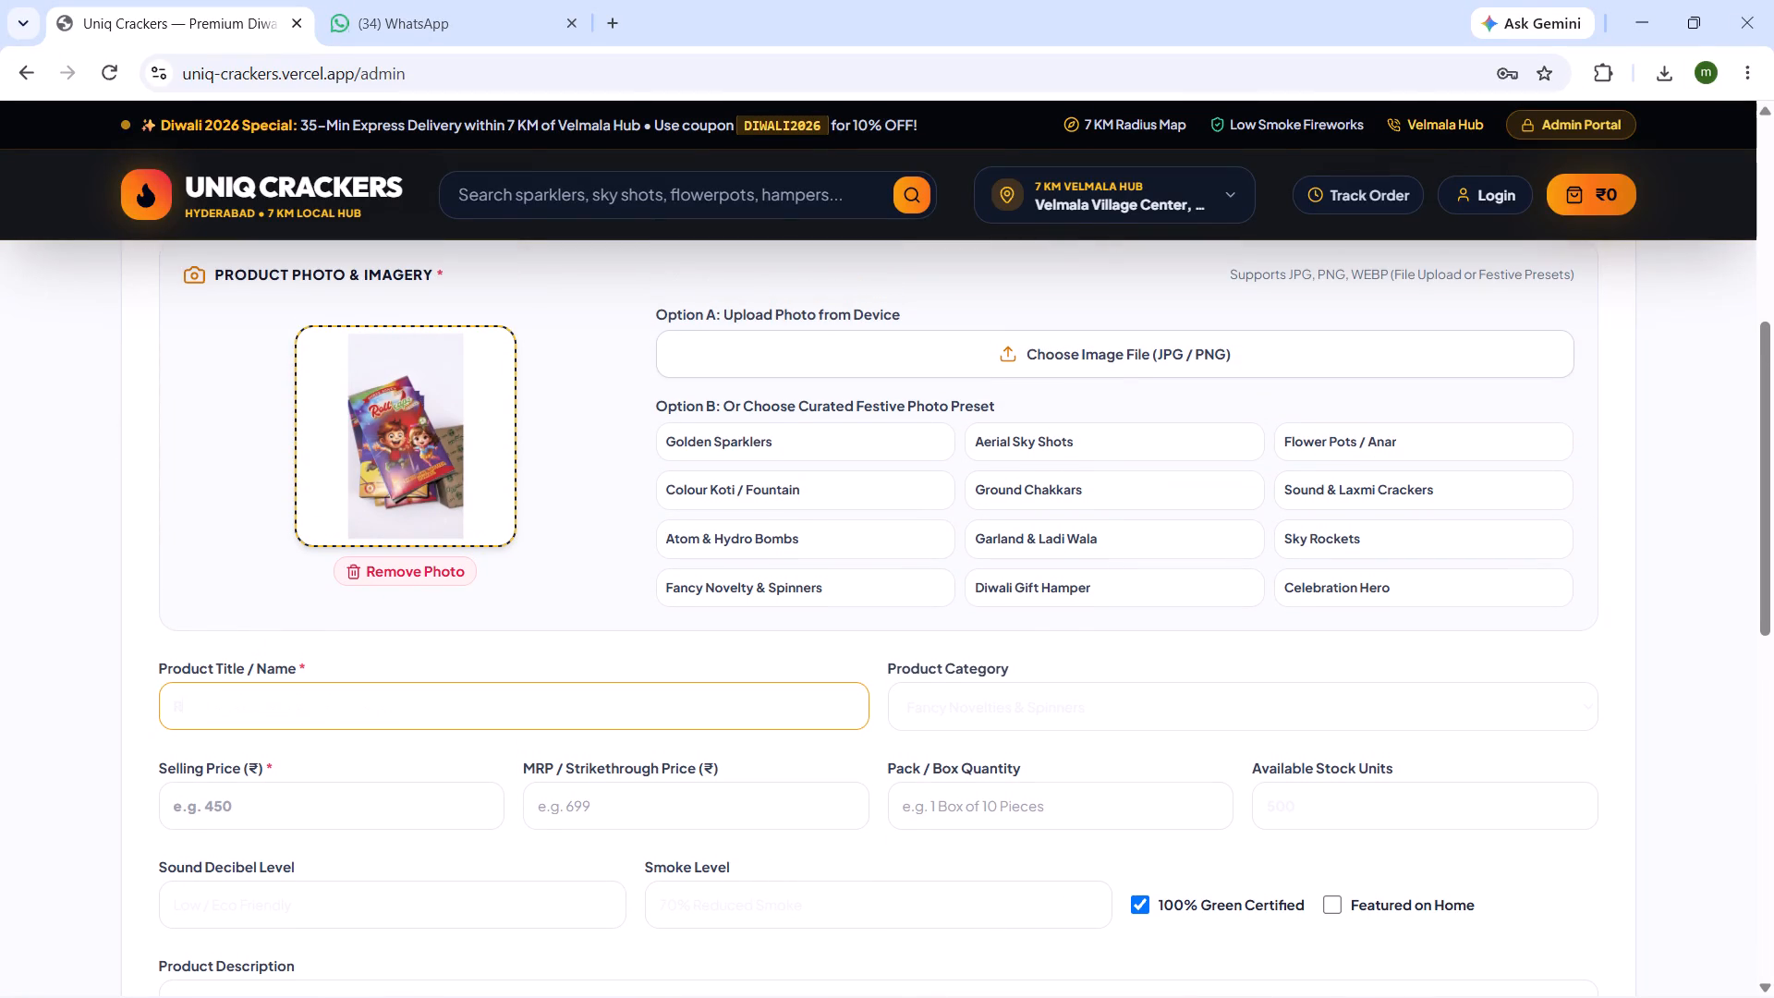
Complete the title of the new product with the roll caps box photo as ROLL CAPS.
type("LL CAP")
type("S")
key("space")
Set the selling price of ROLL CAPS to ₹119.
left_click(227, 797, "ctrl")
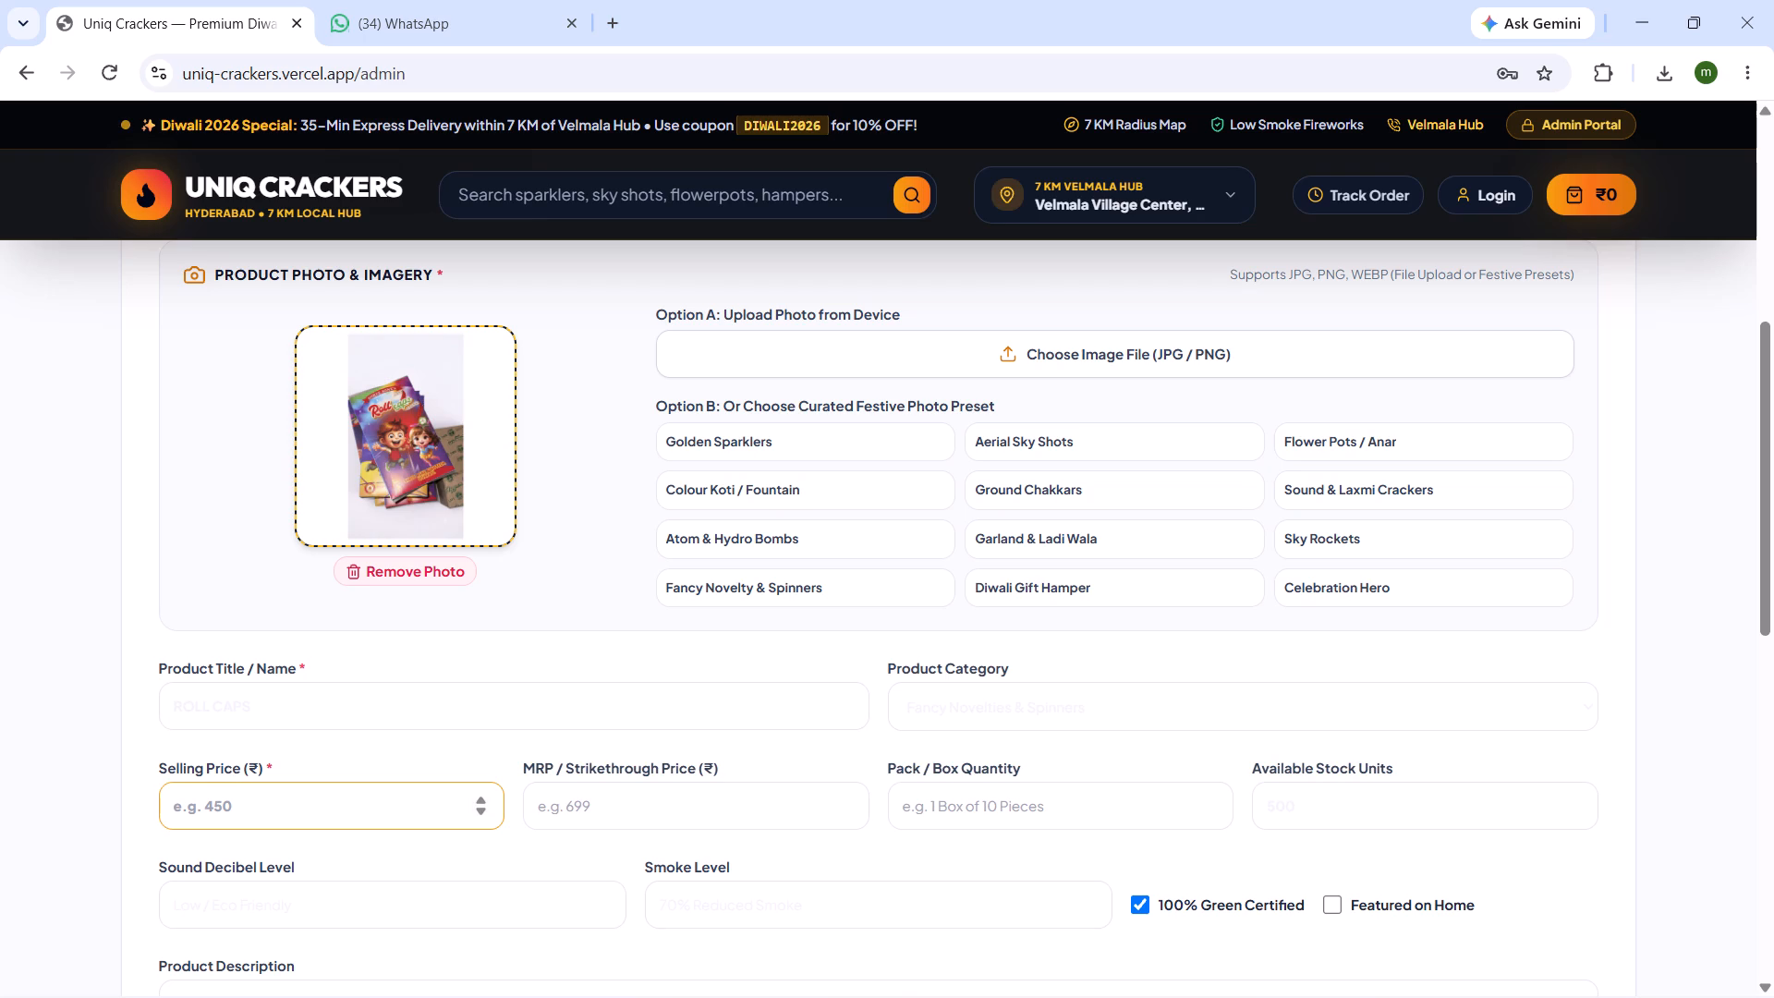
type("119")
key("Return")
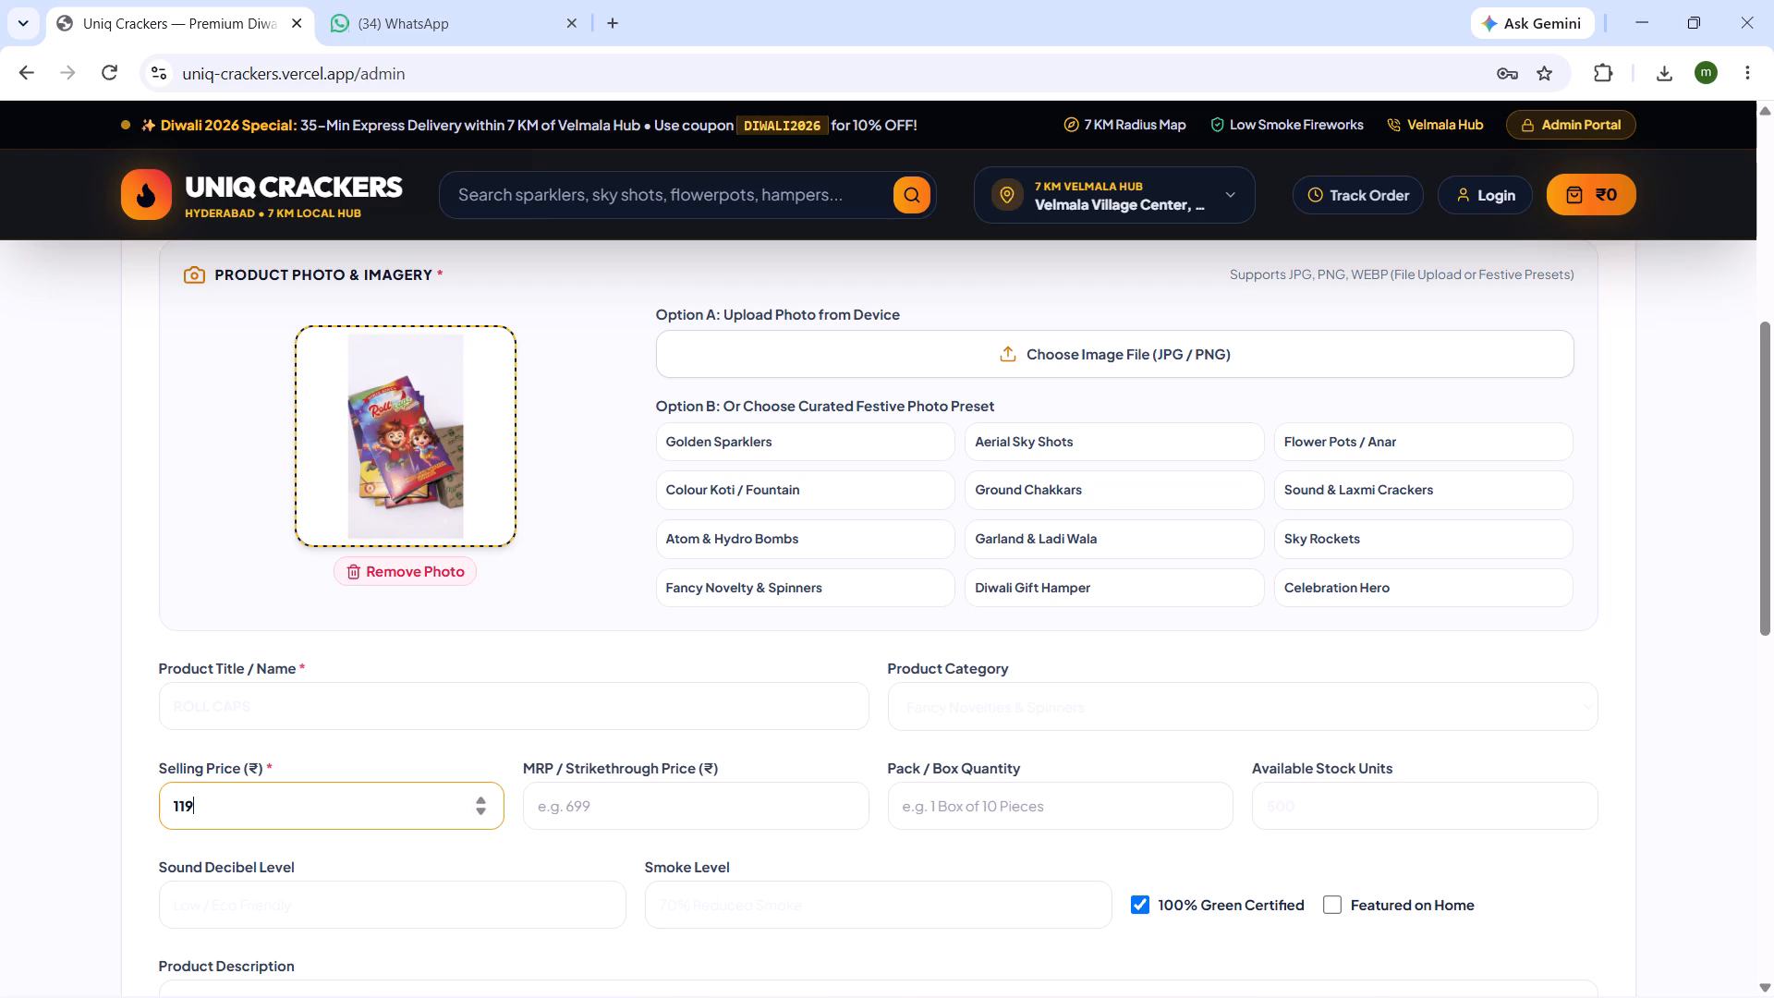
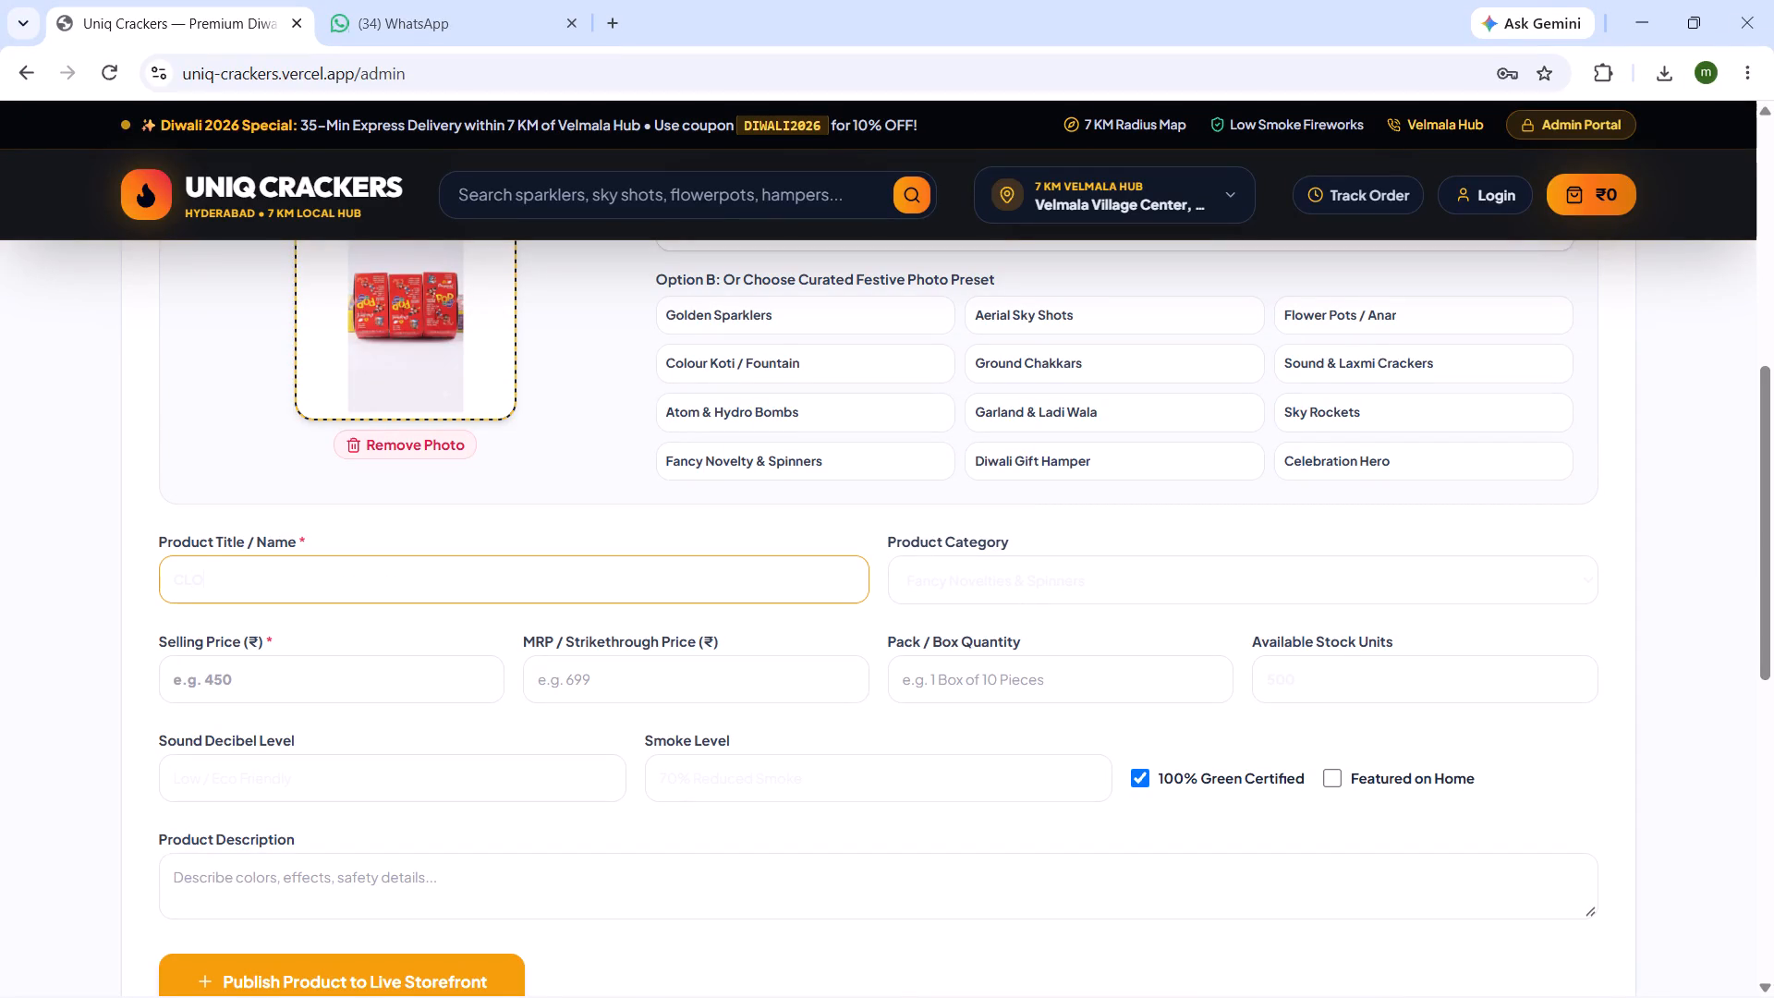
Enter MICKY MOUSE COLOUR POPS as the title of the new product with the red packets photo.
key("BackSpace")
key("BackSpace")
type("OLOUR POS")
key("BackSpace")
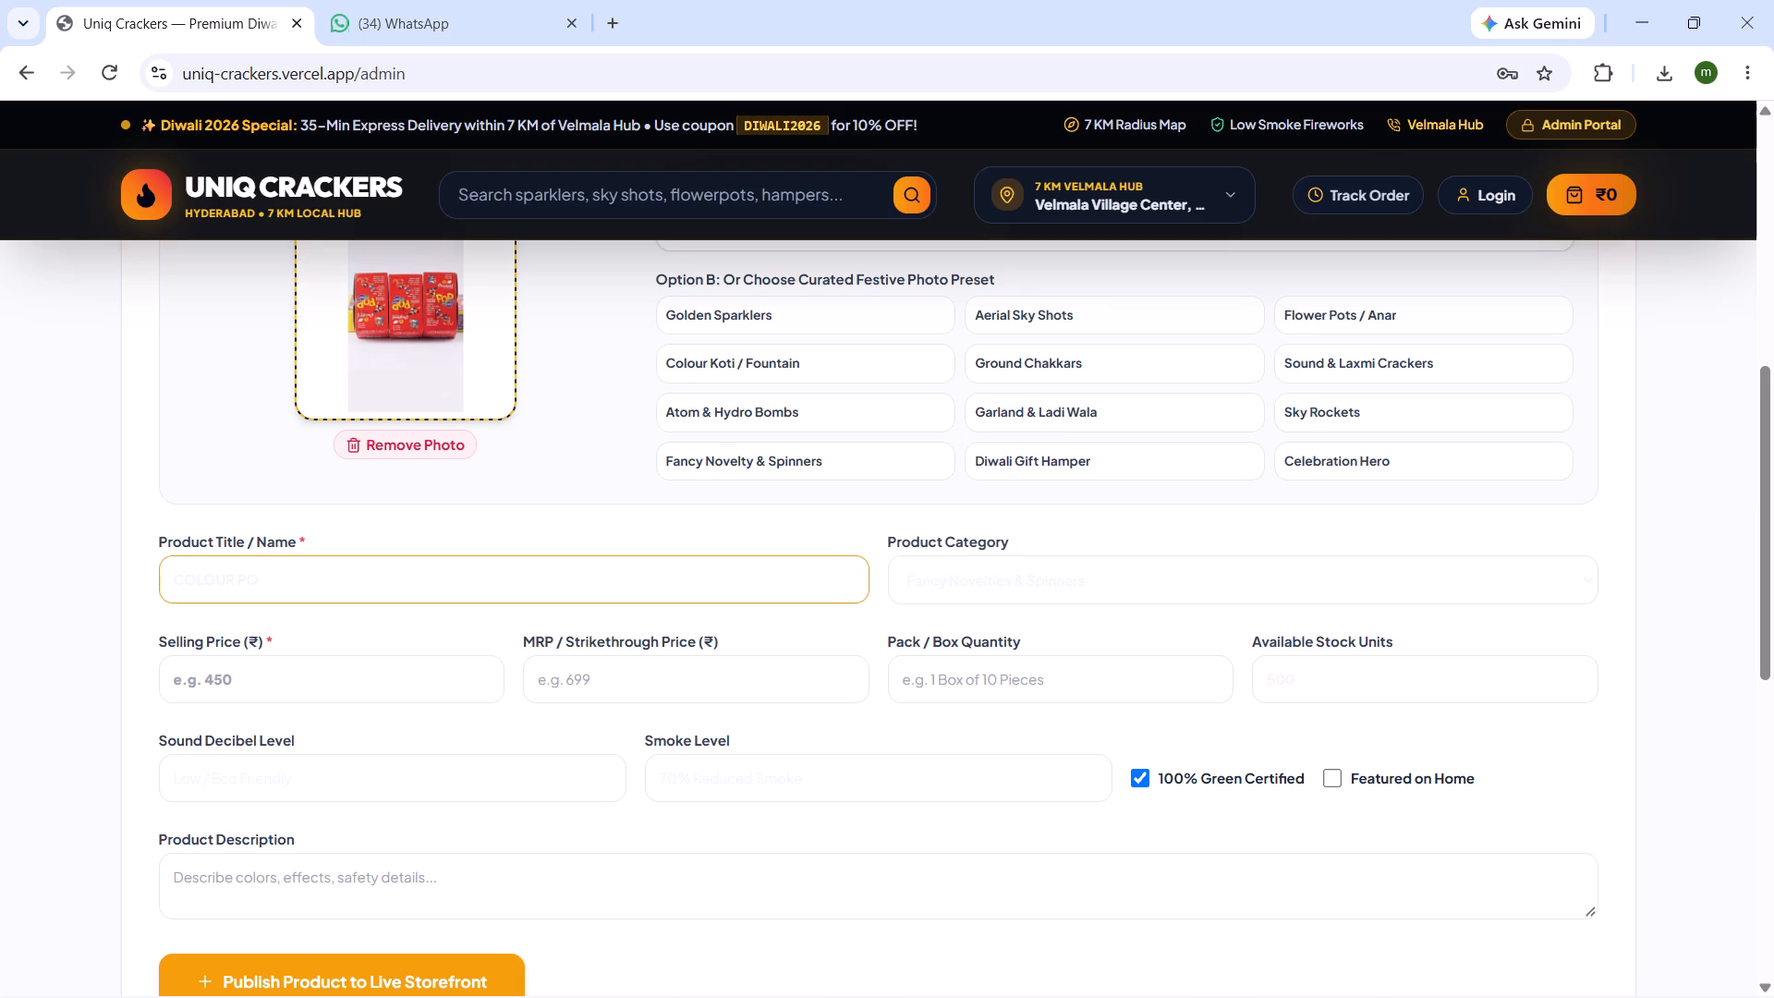
type("PS")
key("Left")
key("Left")
key("Left")
key("Left")
key("Left")
key("Left")
key("Left")
key("Left")
key("Left")
key("Left")
key("Left")
key("Left")
key("Left")
key("Left")
key("Left")
key("Left")
key("Left")
type("MICKY MOUSE")
key("space")
Set the selling price of the MICKY MOUSE COLOUR POPS product to ₹149 and publish it to the live storefront.
left_click(387, 677)
key("1")
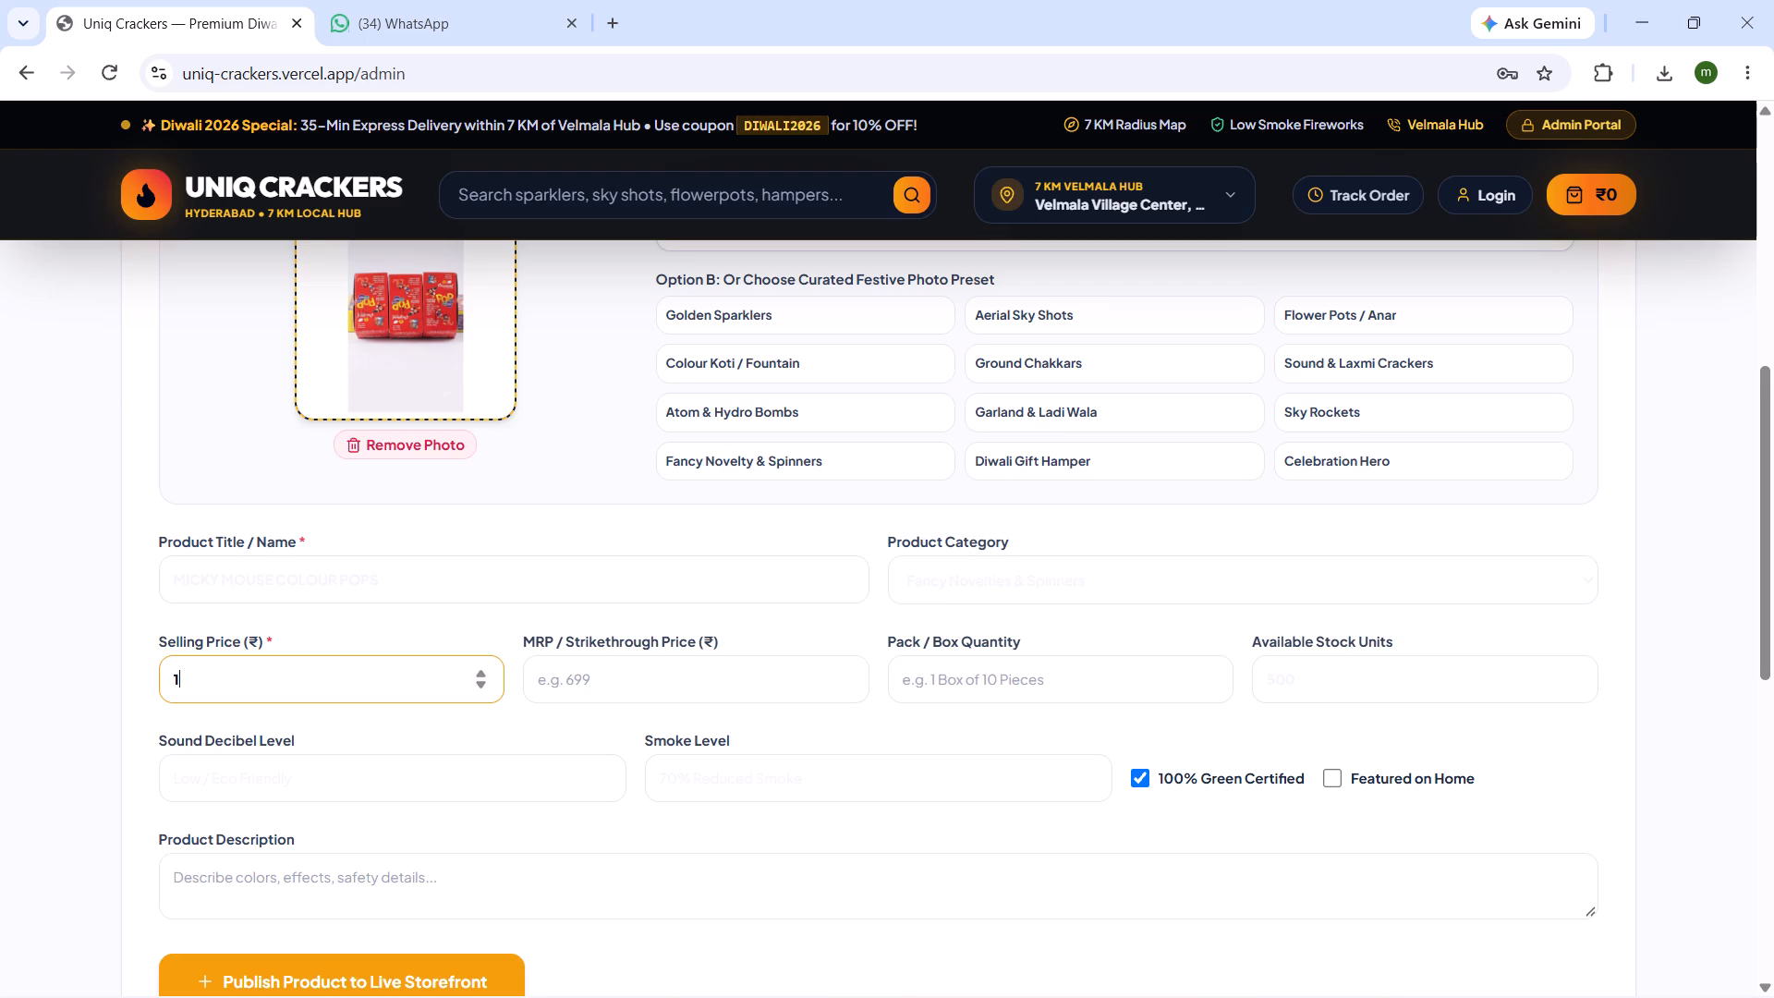
type("49")
key("Return")
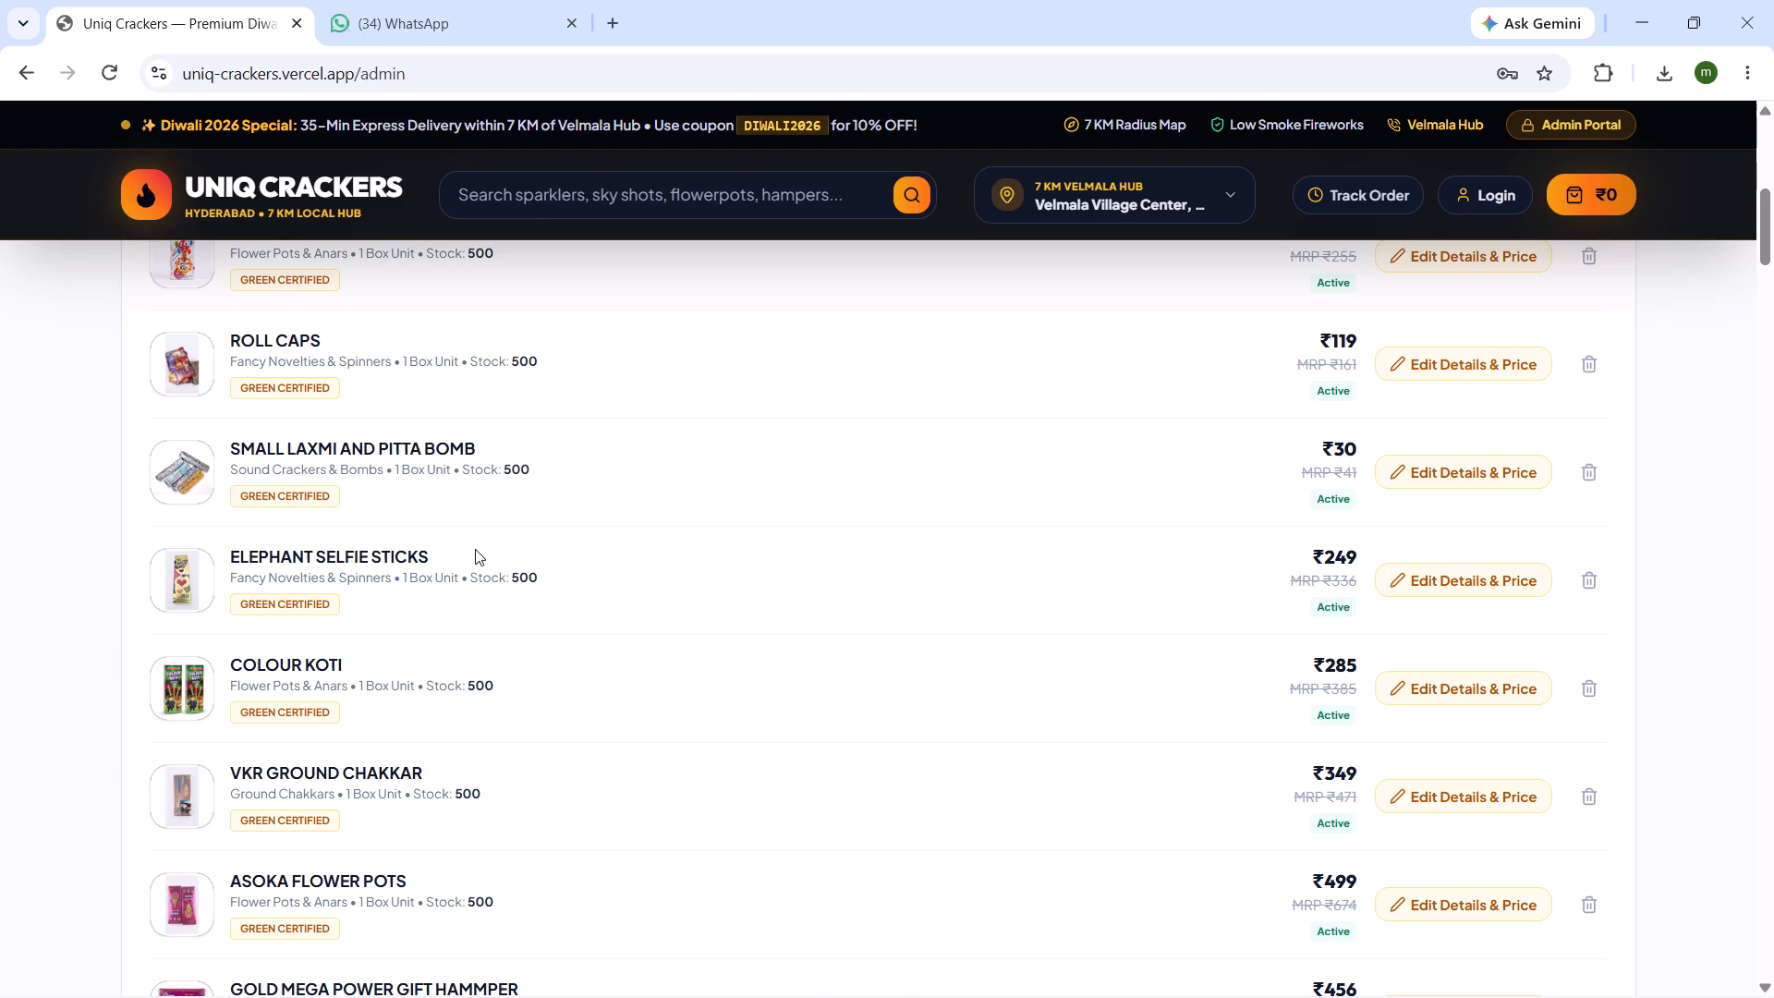
Open a blank form for adding another fireworks product with a photo.
scroll(483, 480, "up", 6)
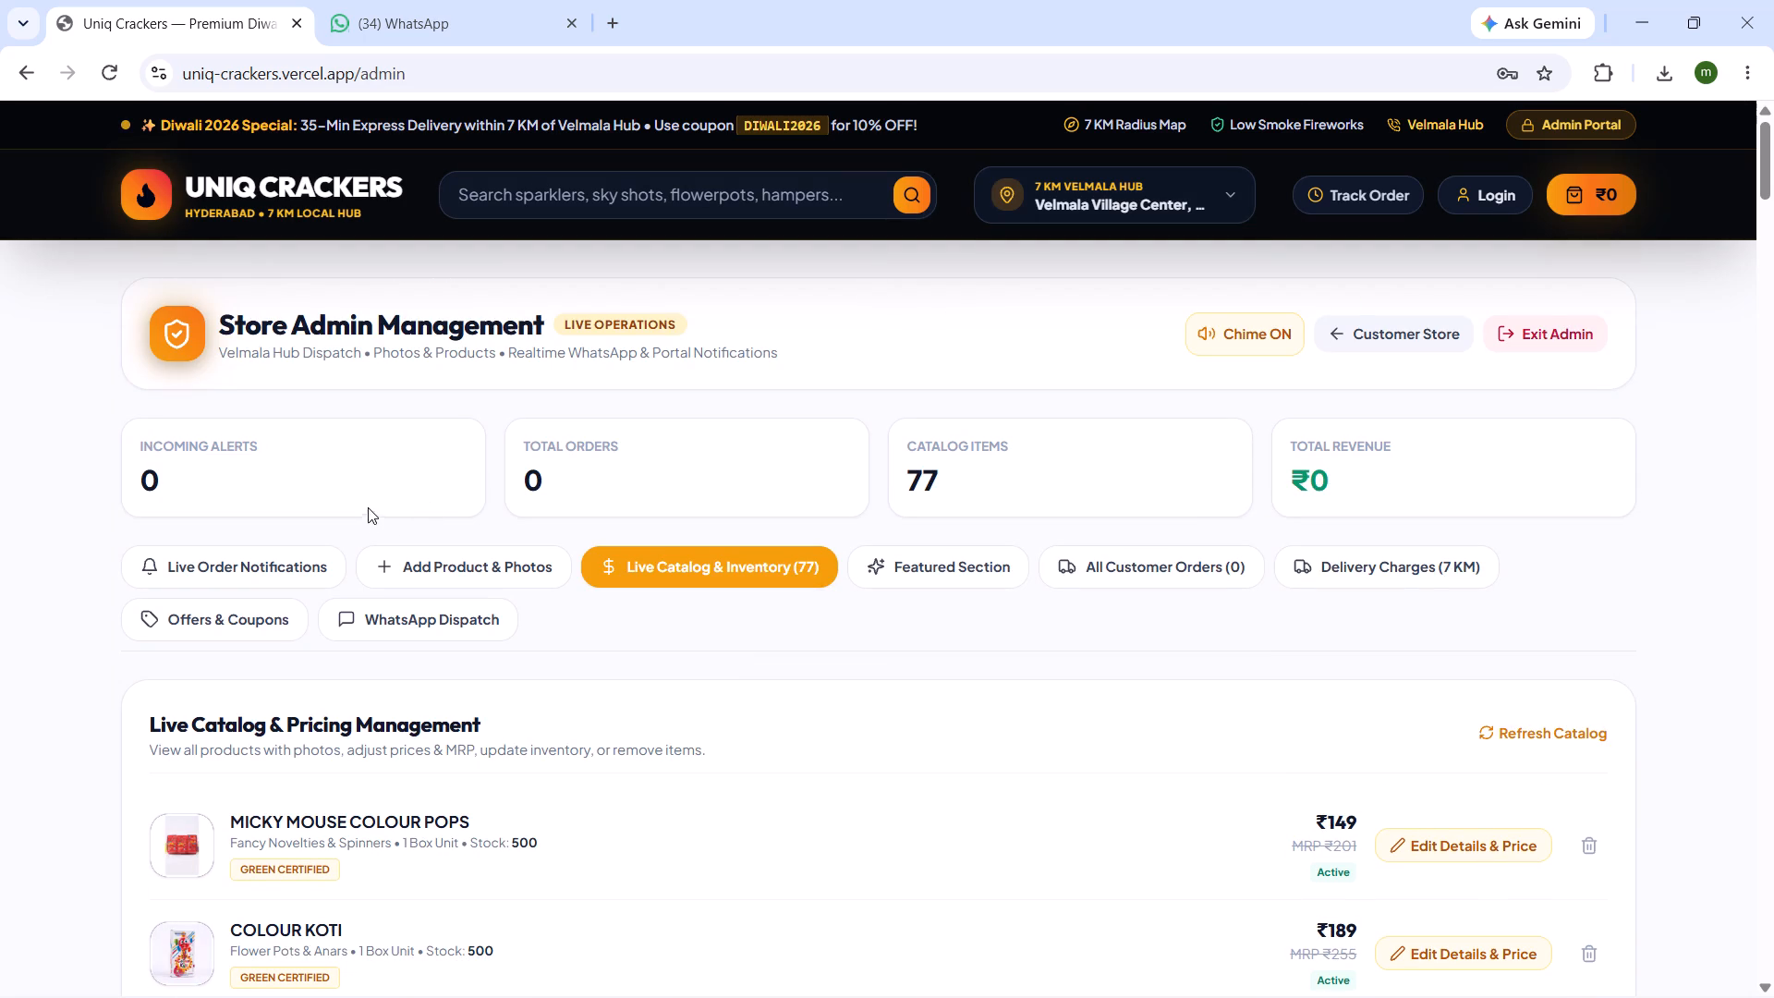
left_click(398, 571)
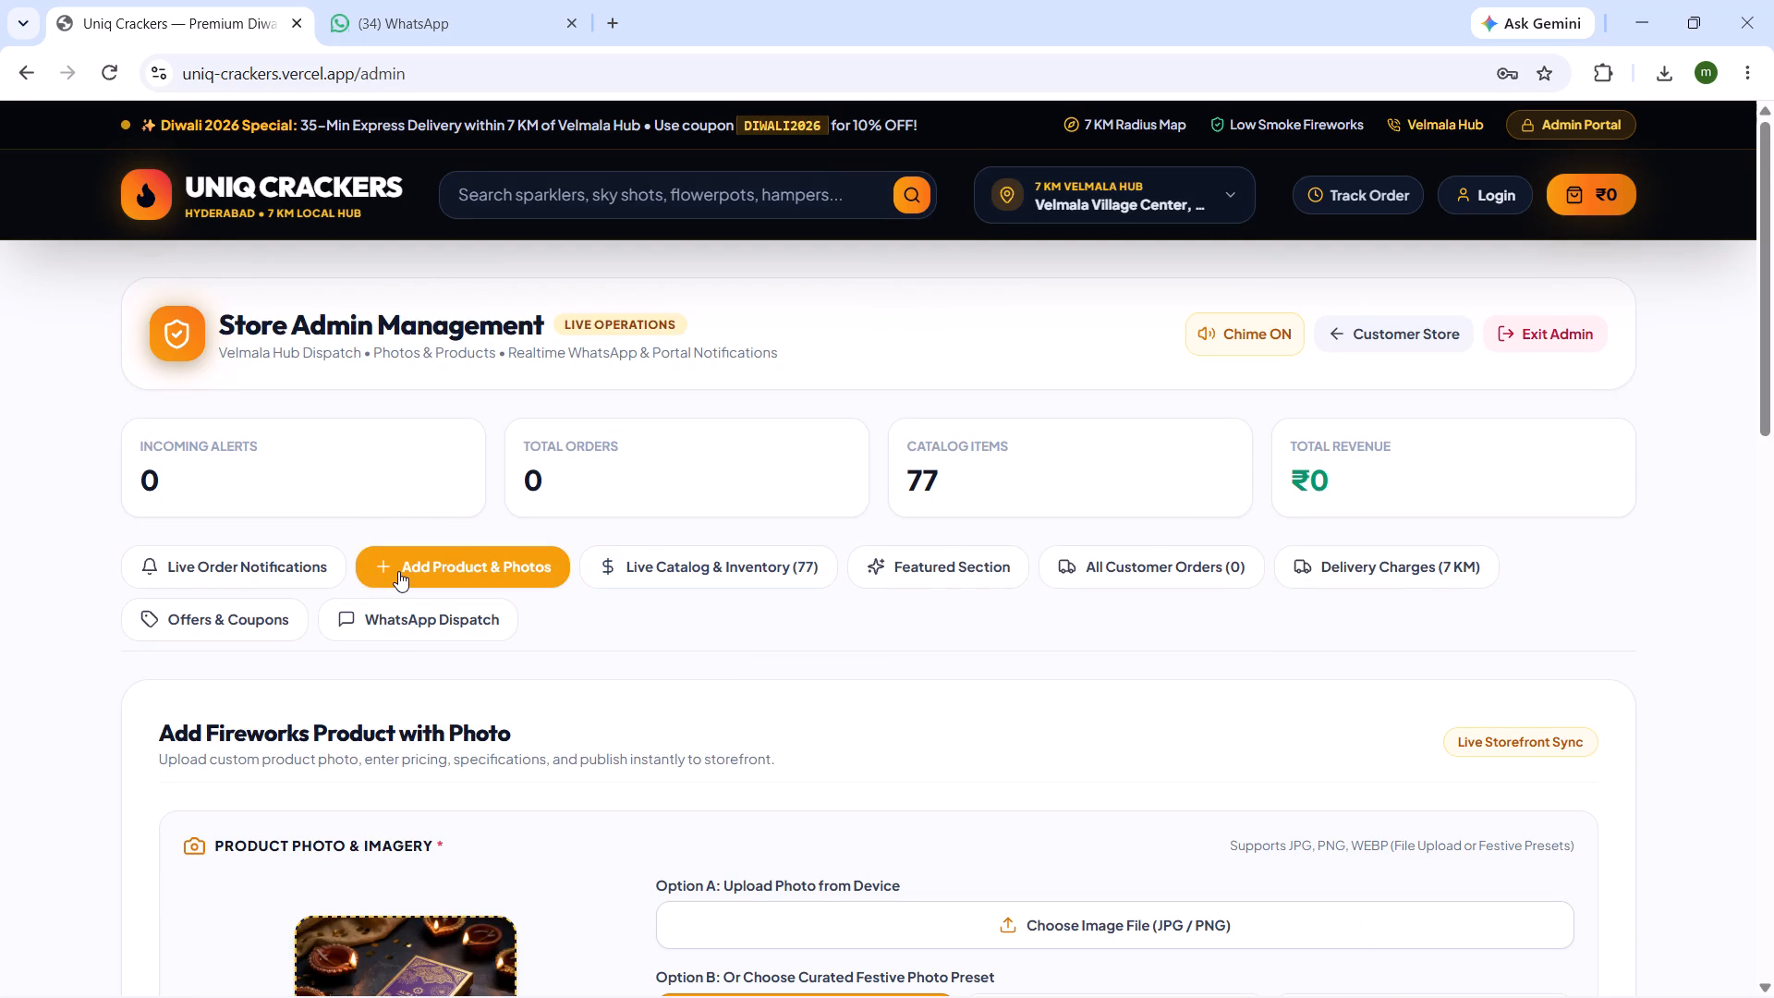
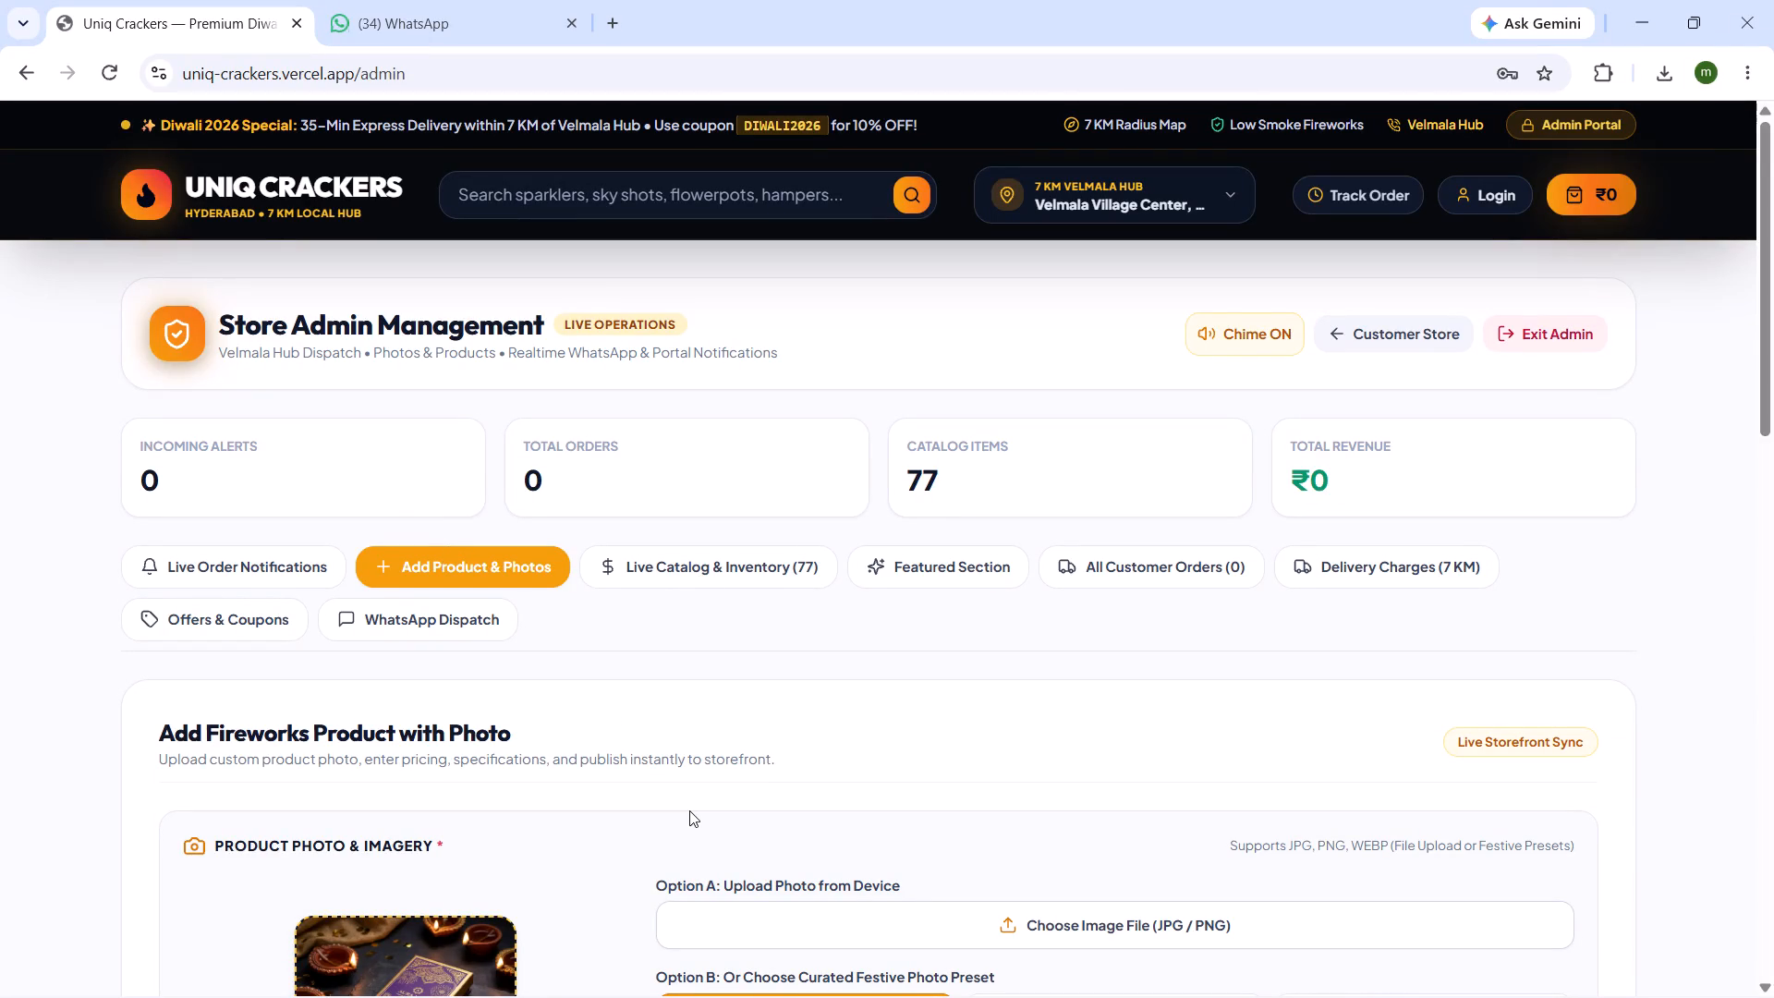
Upload the image WhatsApp Image 2026-11-02 at 9.45.57 AM from Downloads as the new product's photo.
scroll(689, 810, "down", 1)
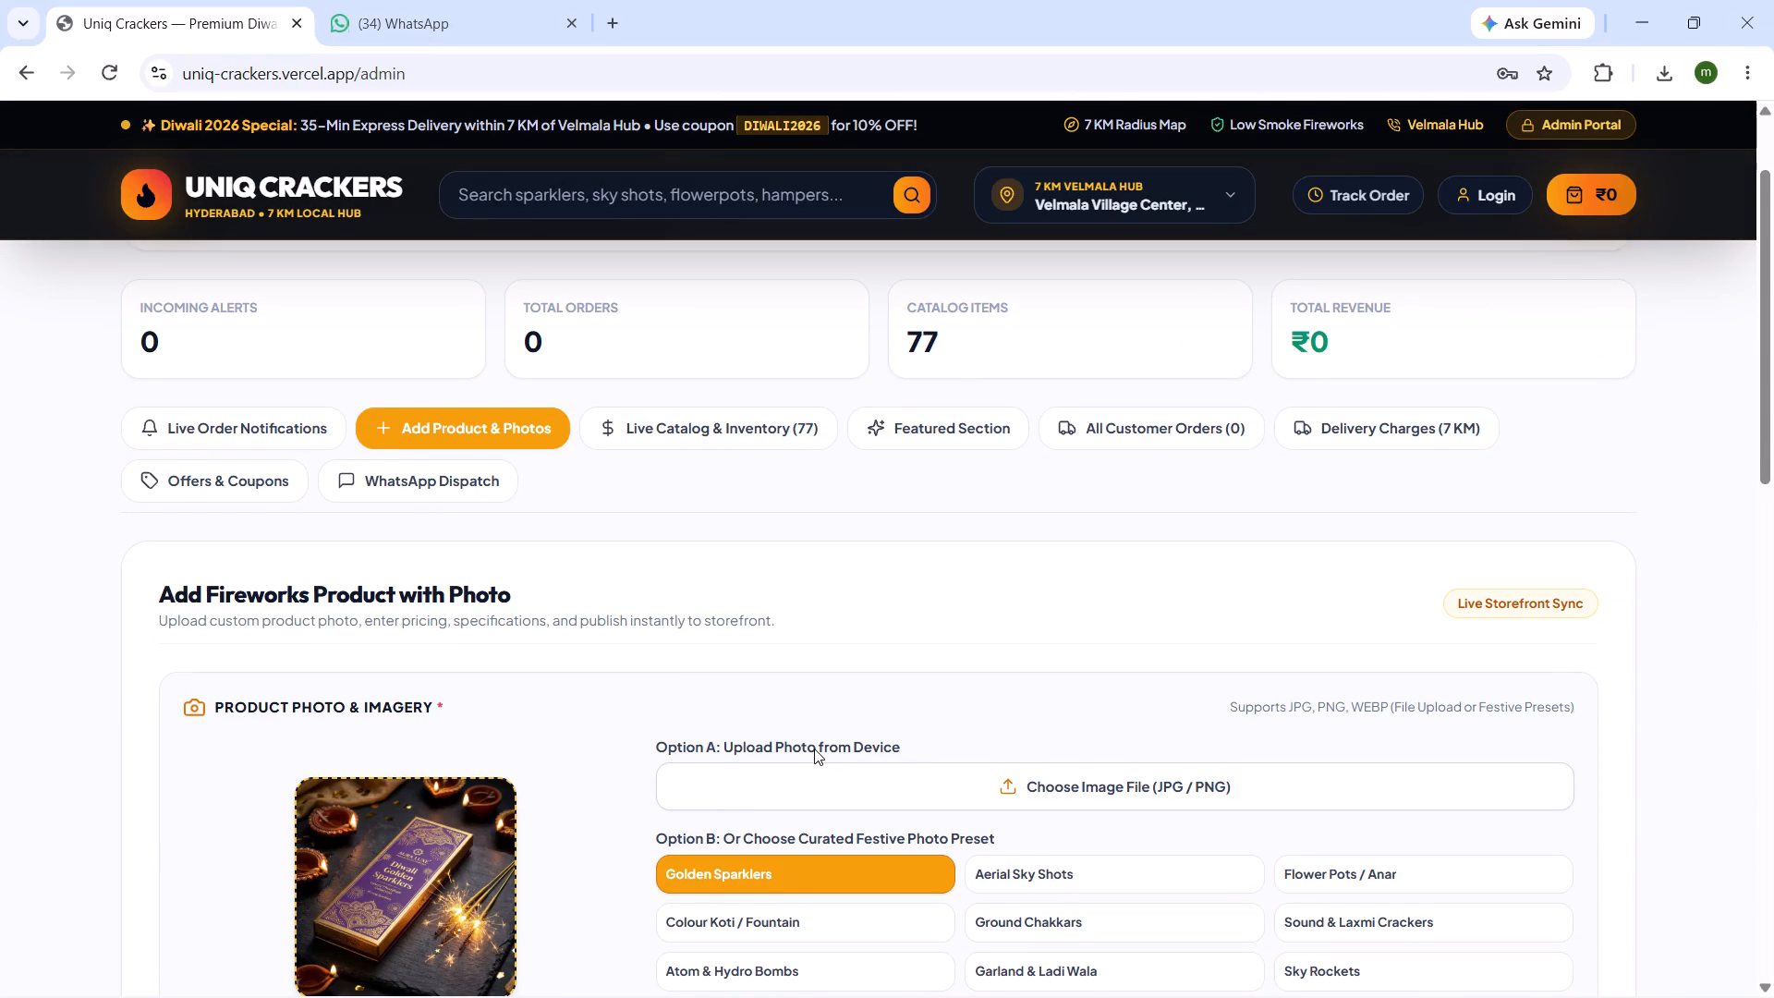
left_click(1056, 784)
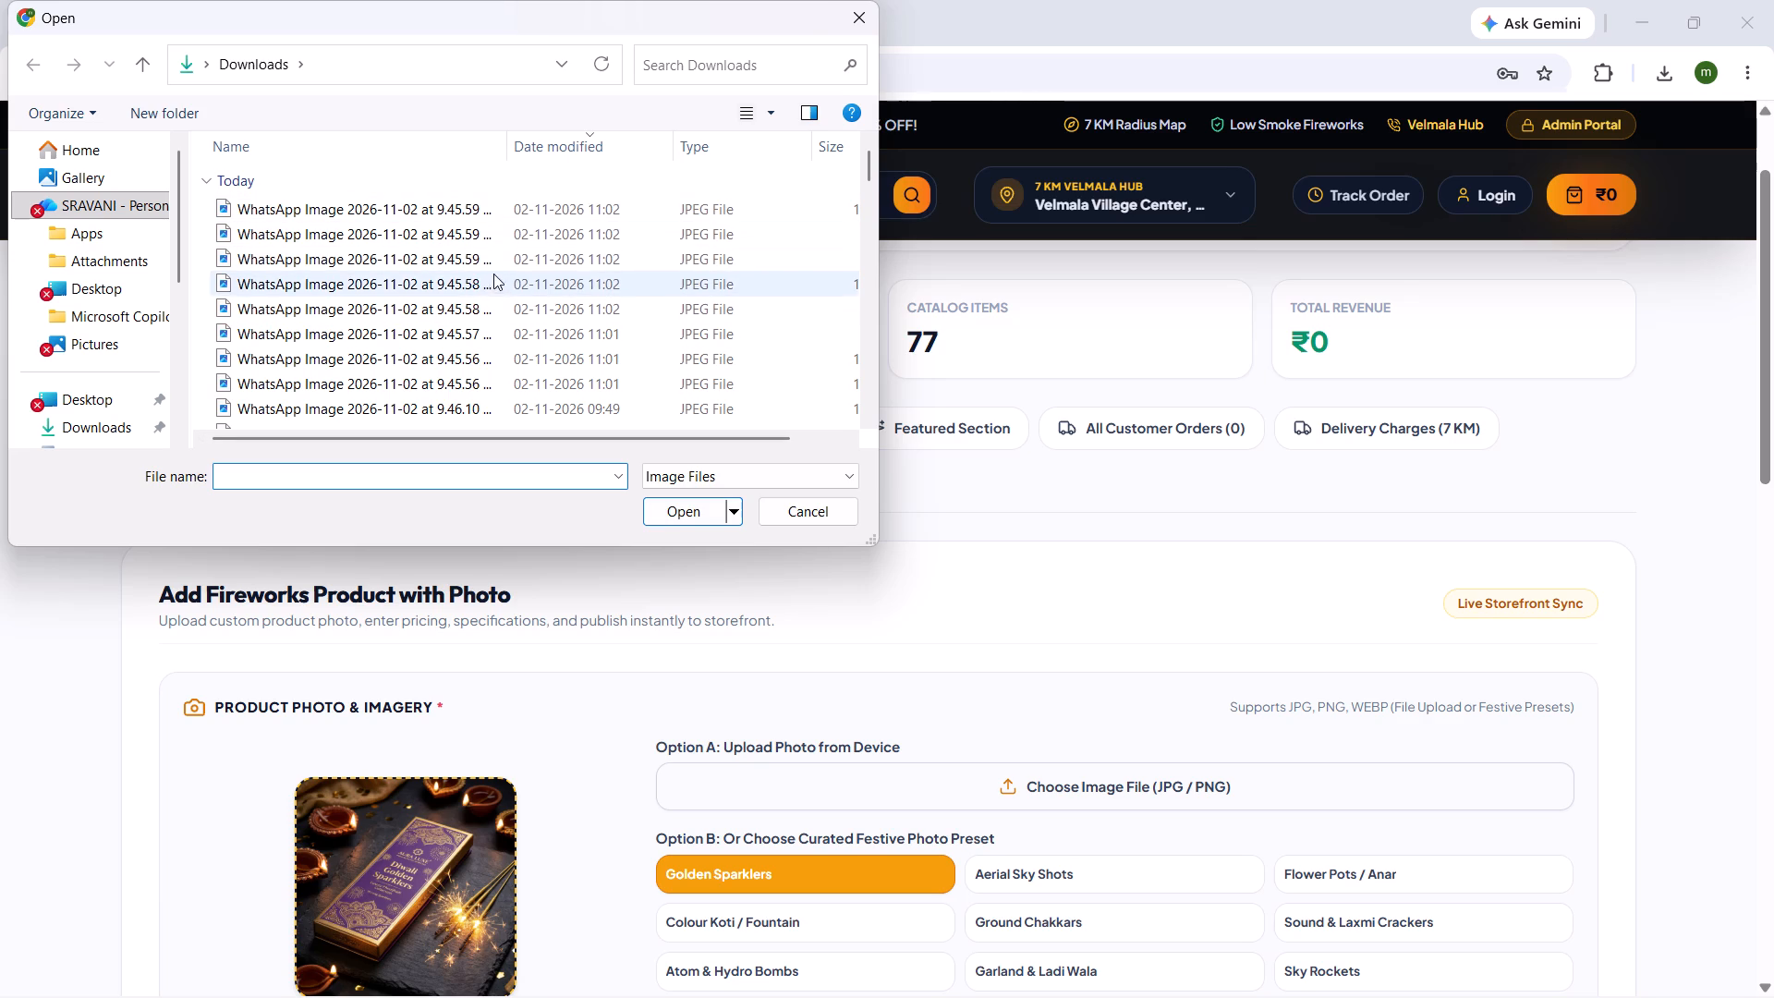
left_click(498, 323)
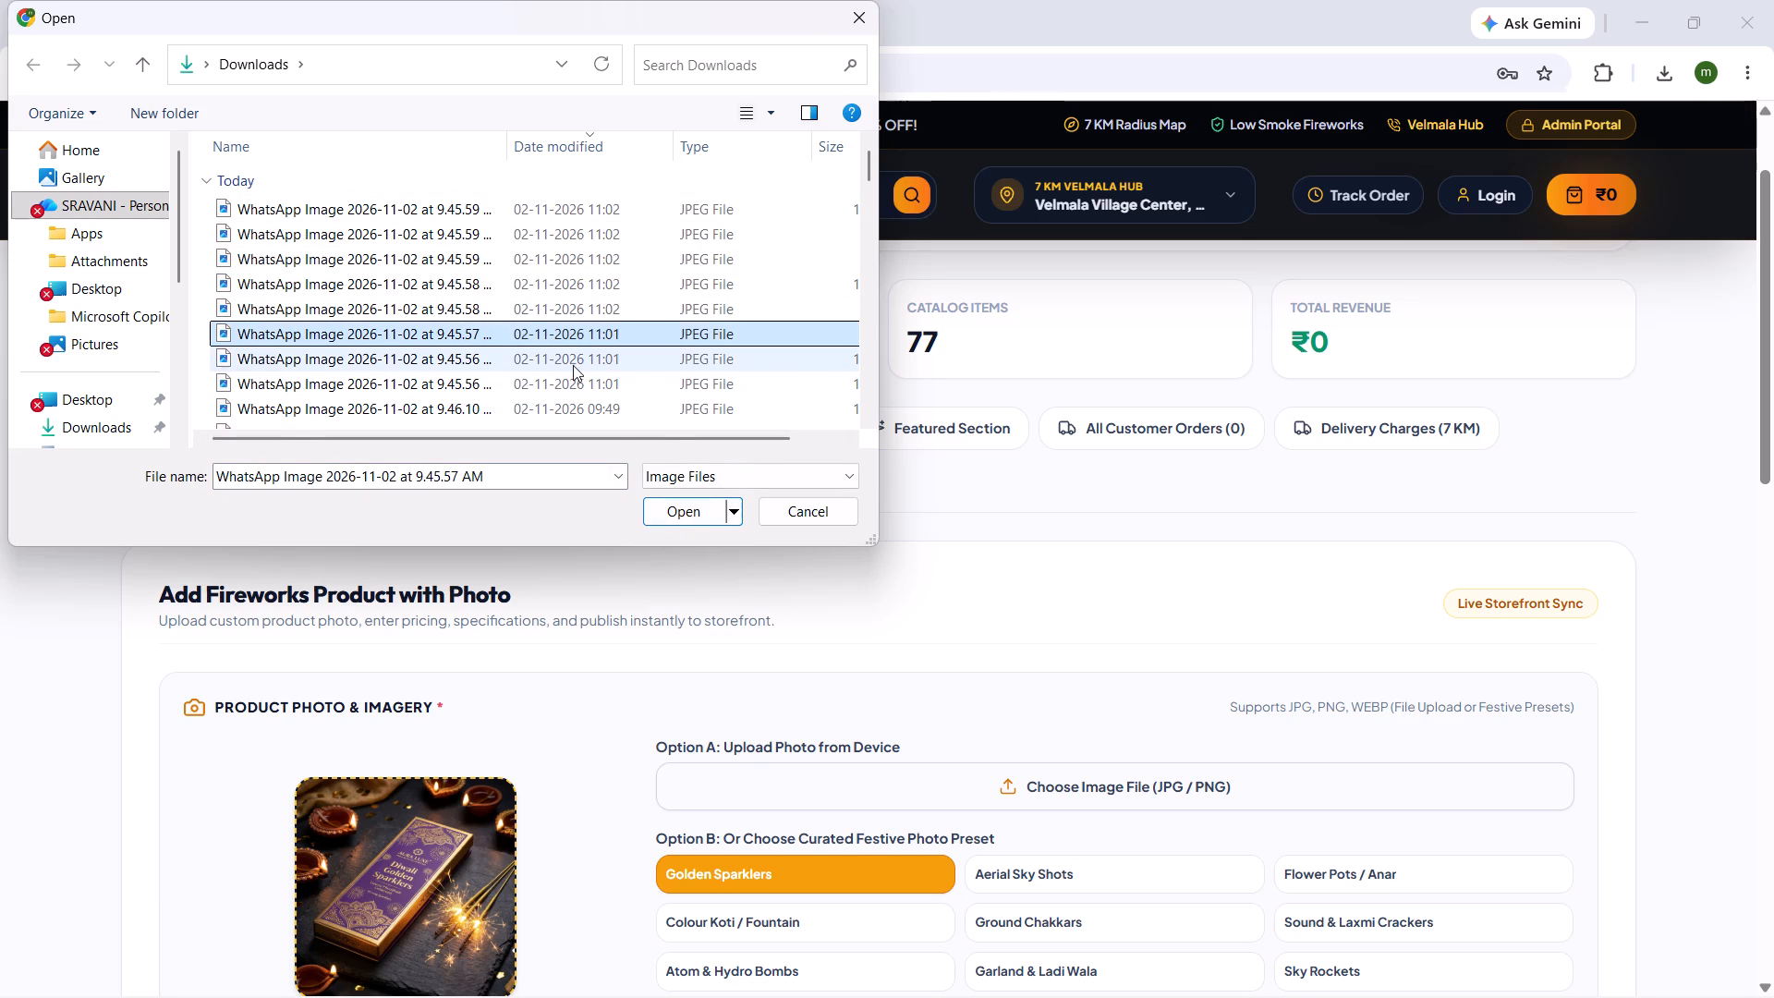
left_click(682, 518)
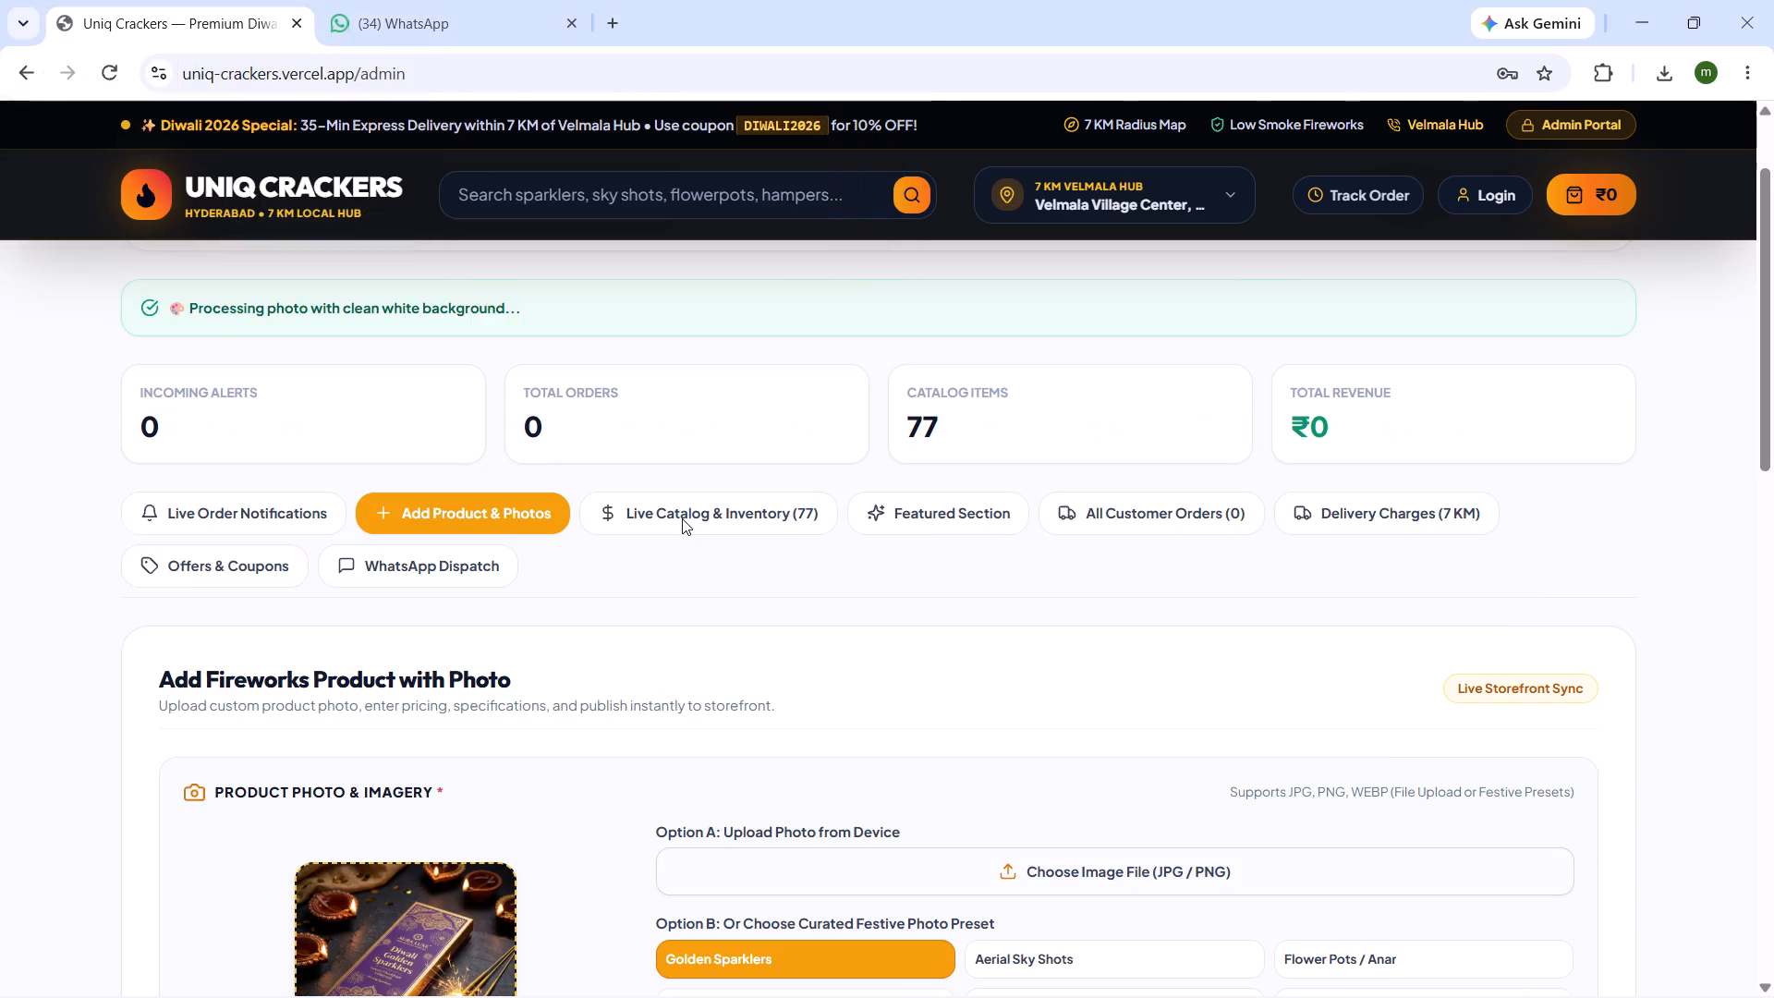
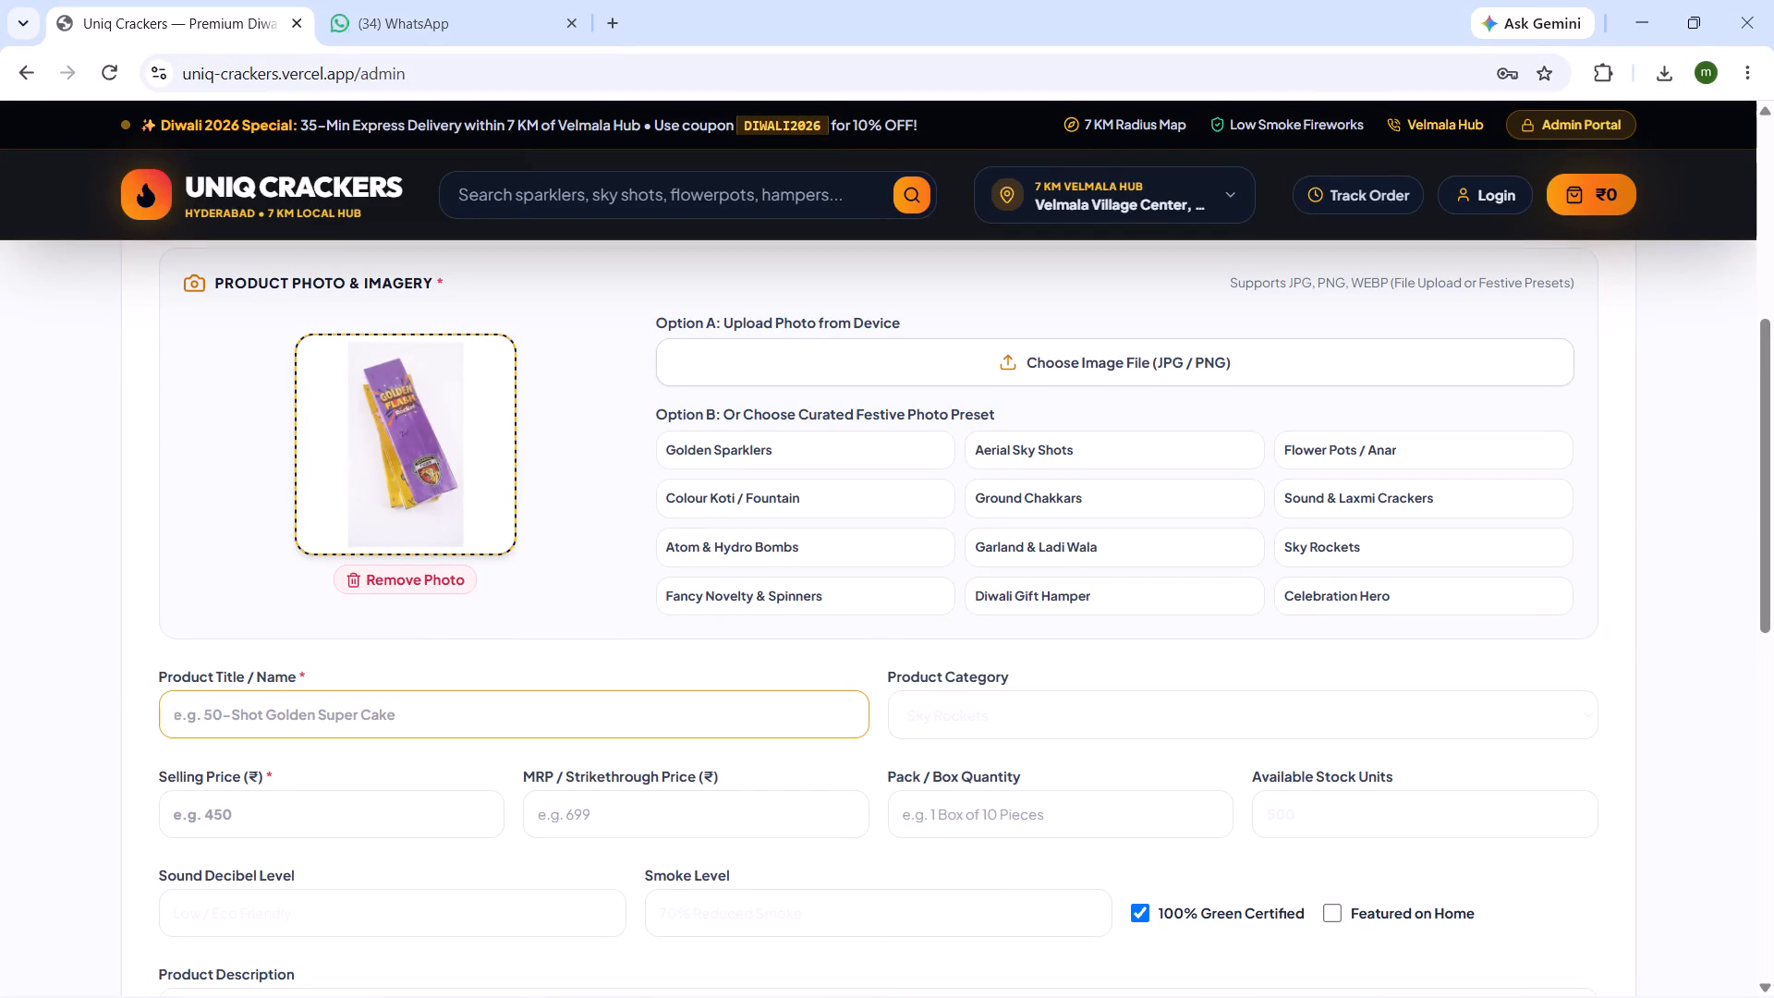
Enter GOLDEN FLASH ROCKETS as the title of the new product with the purple and gold packet photo.
type("GOLDEN")
key("space")
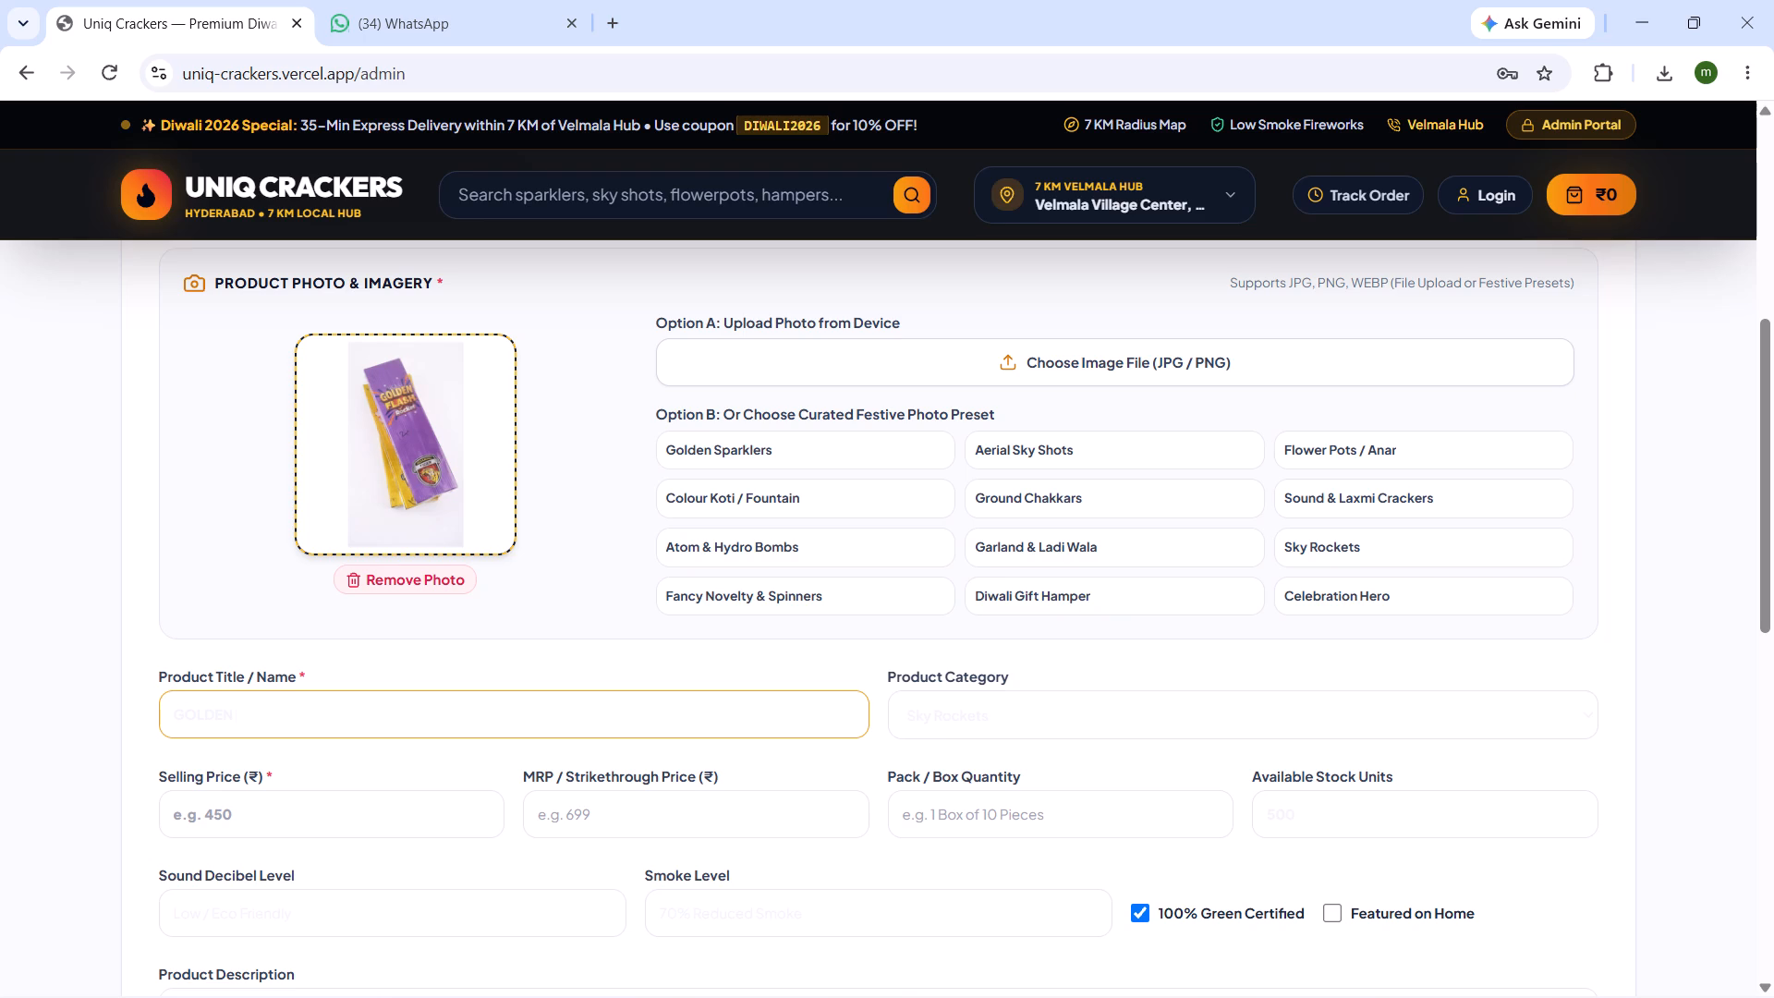
type("FLASH")
key("space")
type("RE")
key("BackSpace")
type("OCKETS")
Set the selling price of the GOLDEN FLASH ROCKETS product to ₹199 and publish it to the live catalogue.
left_click(309, 800)
key("2")
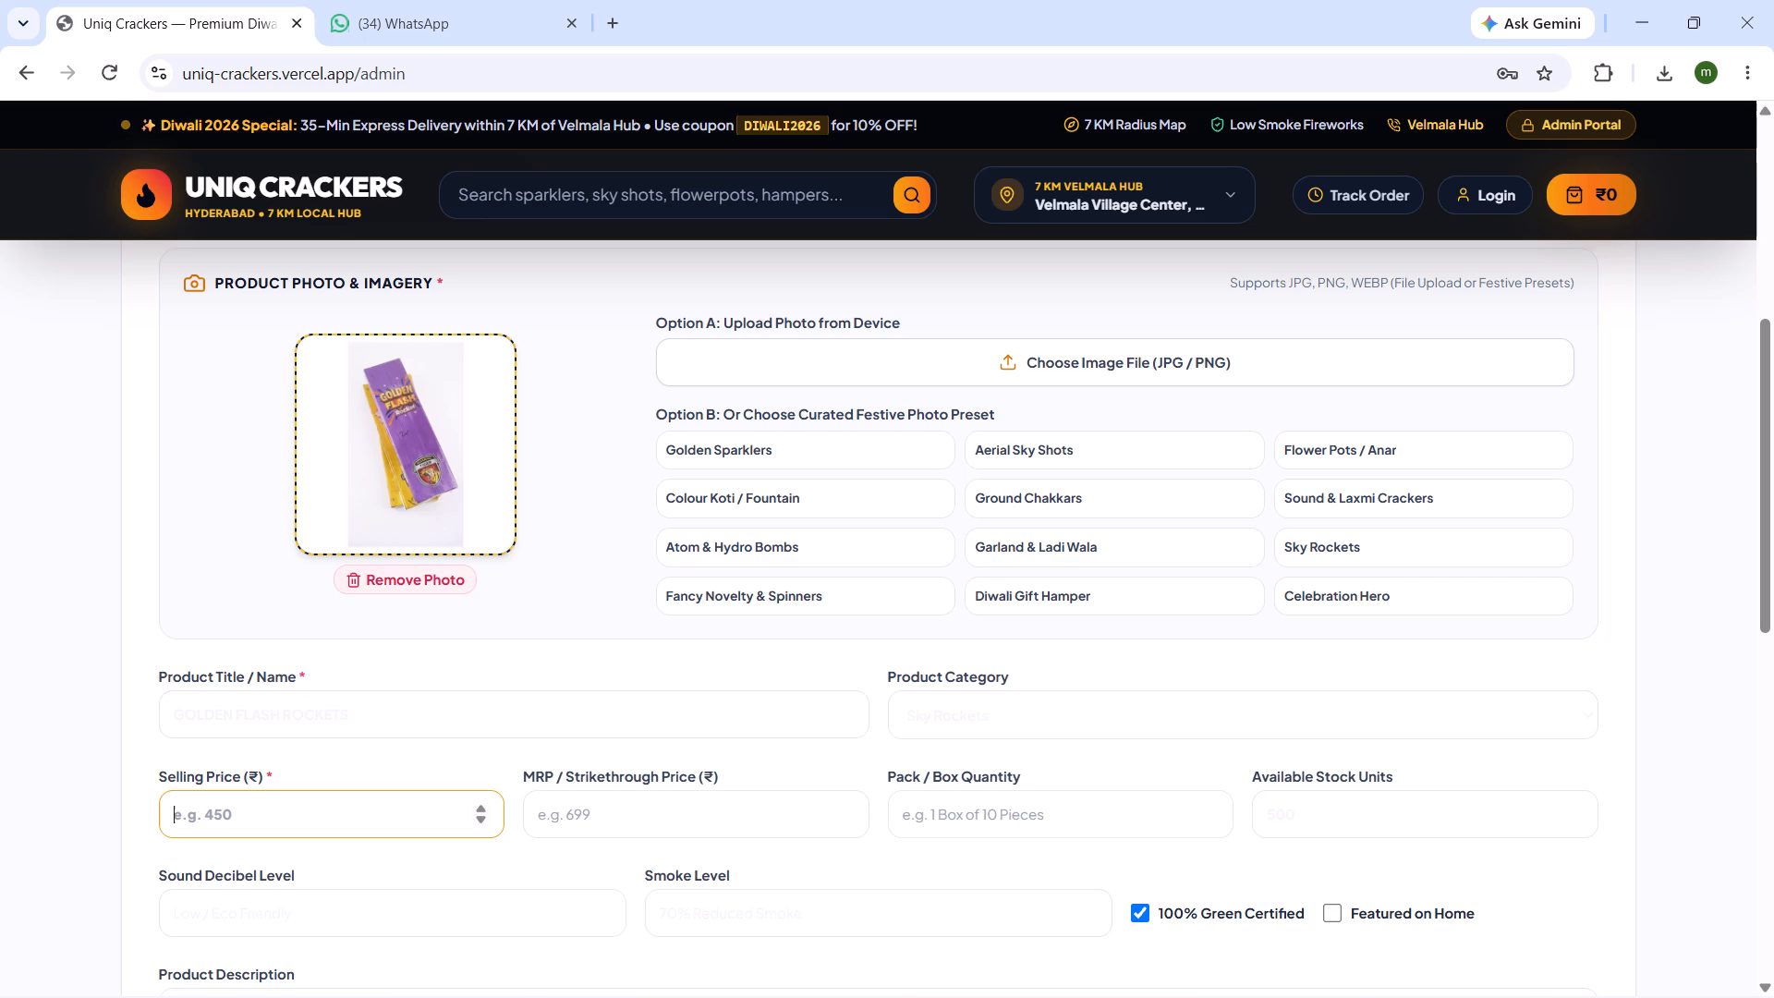
key("BackSpace")
type("199")
key("Return")
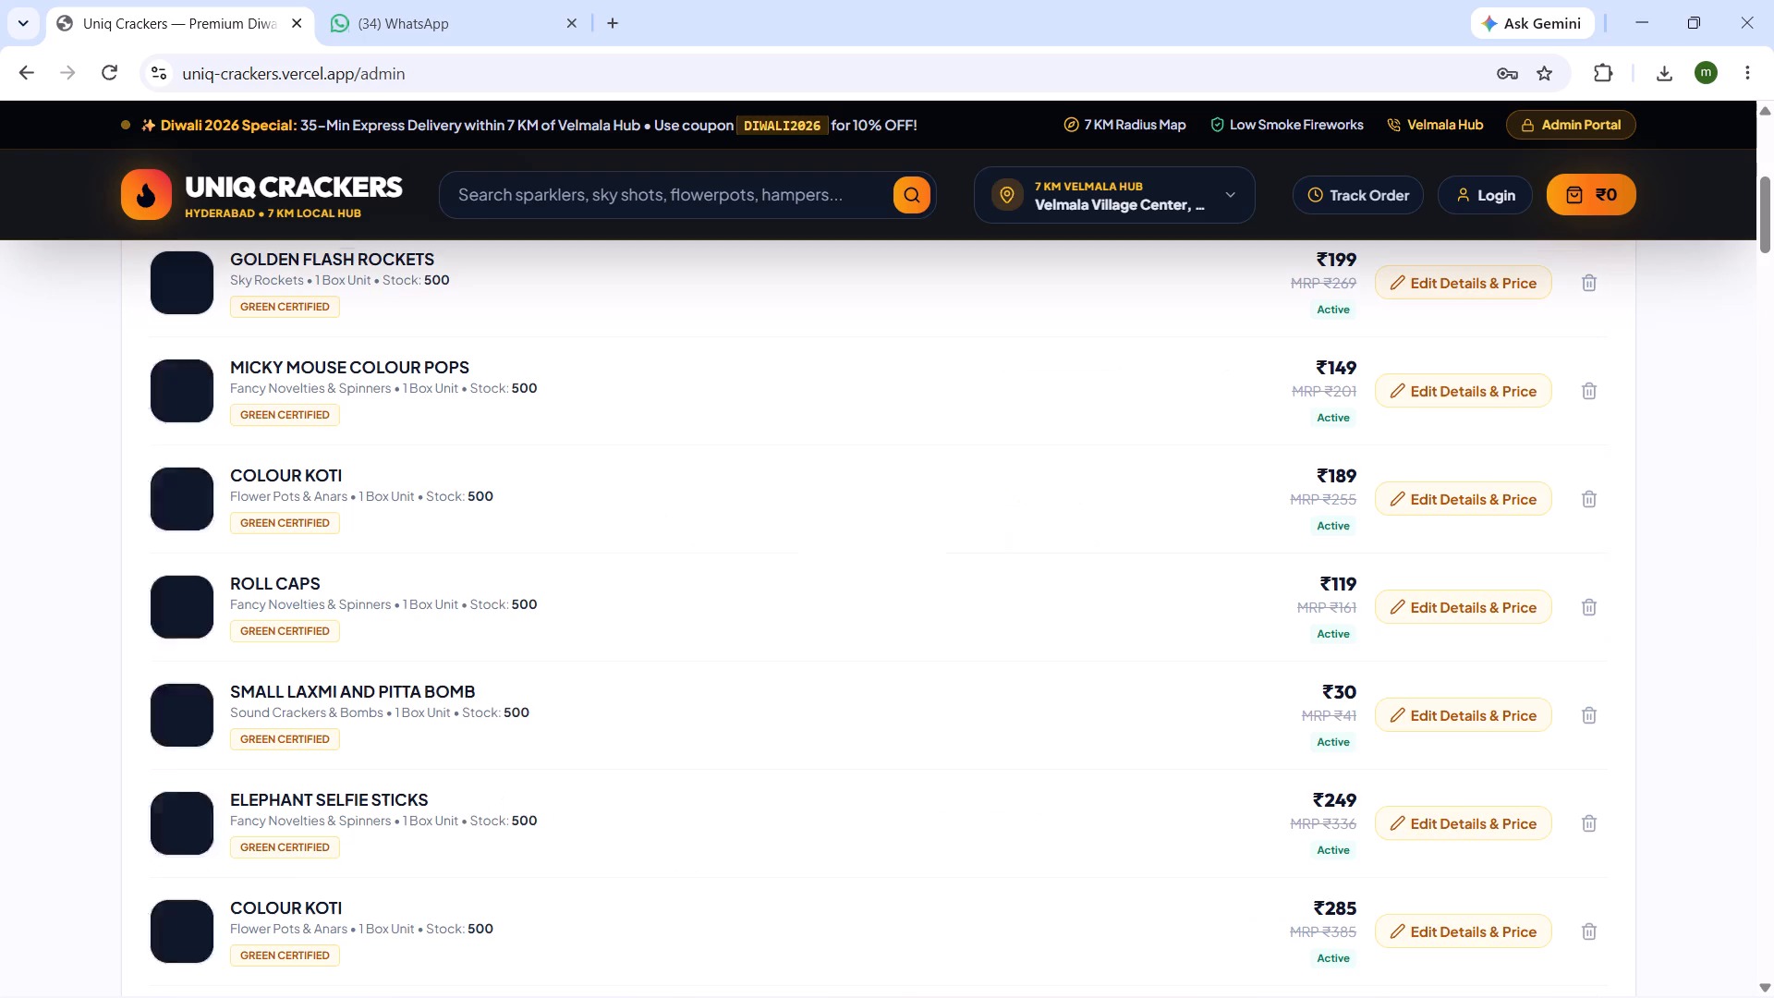
scroll(309, 800, "up", 4)
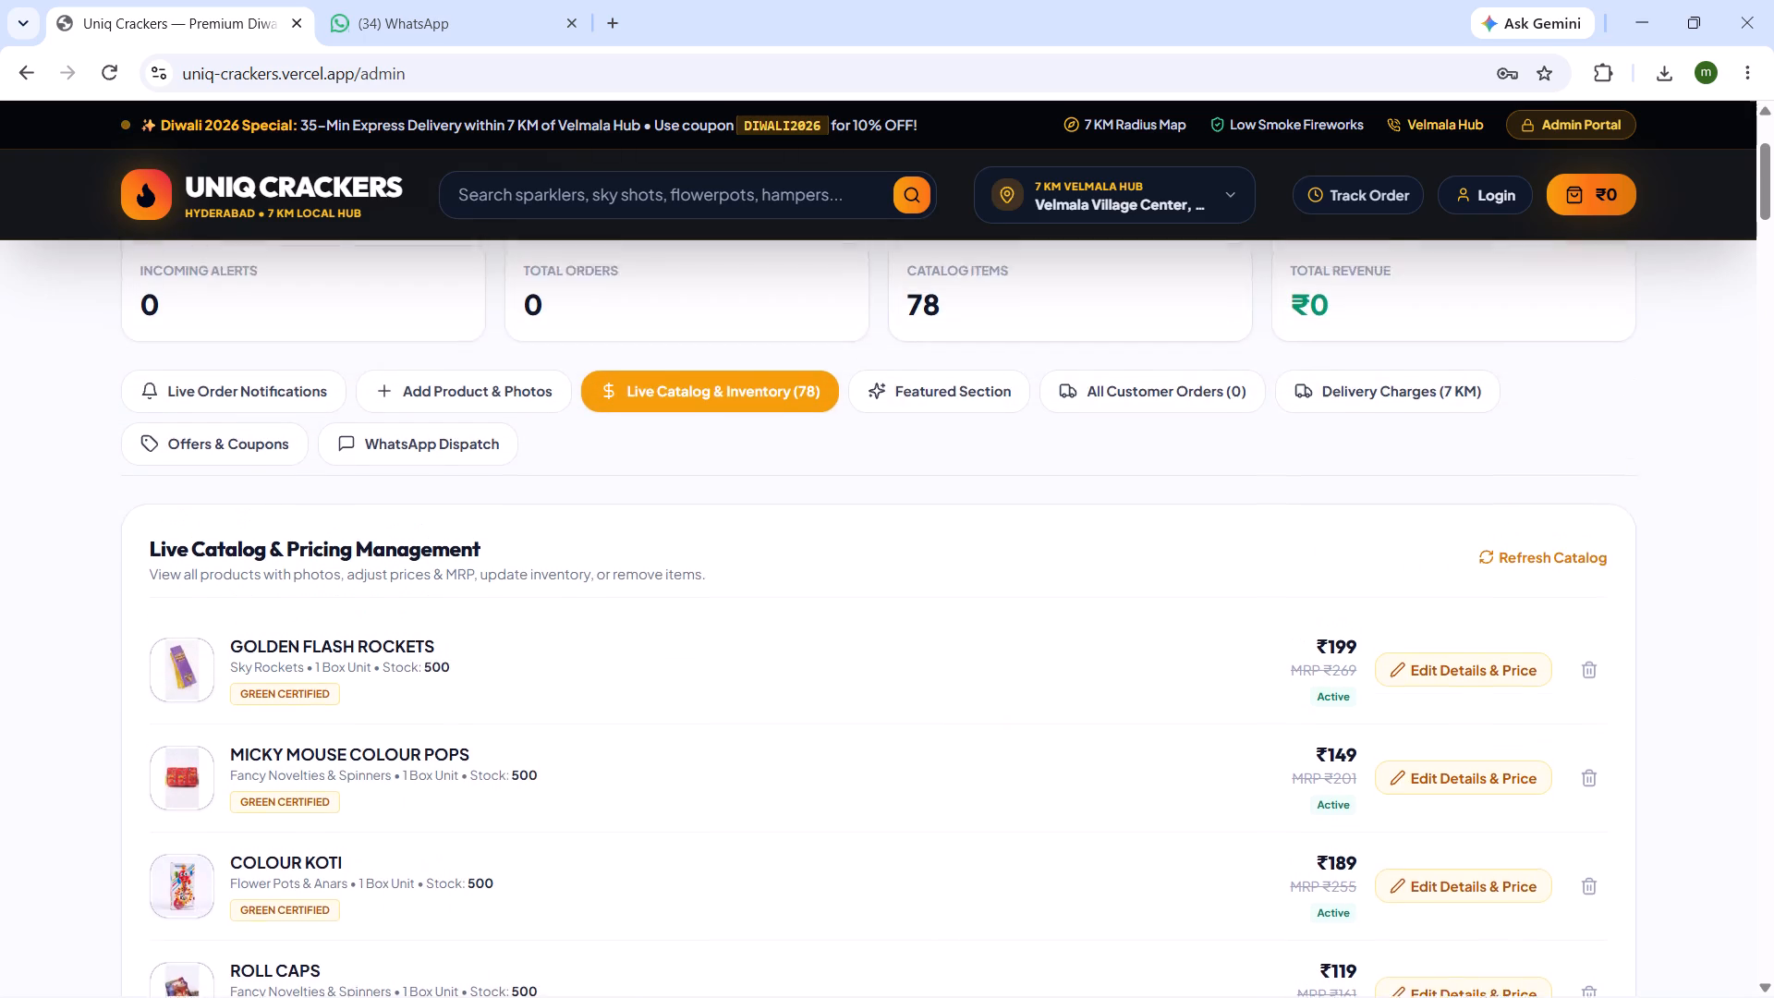
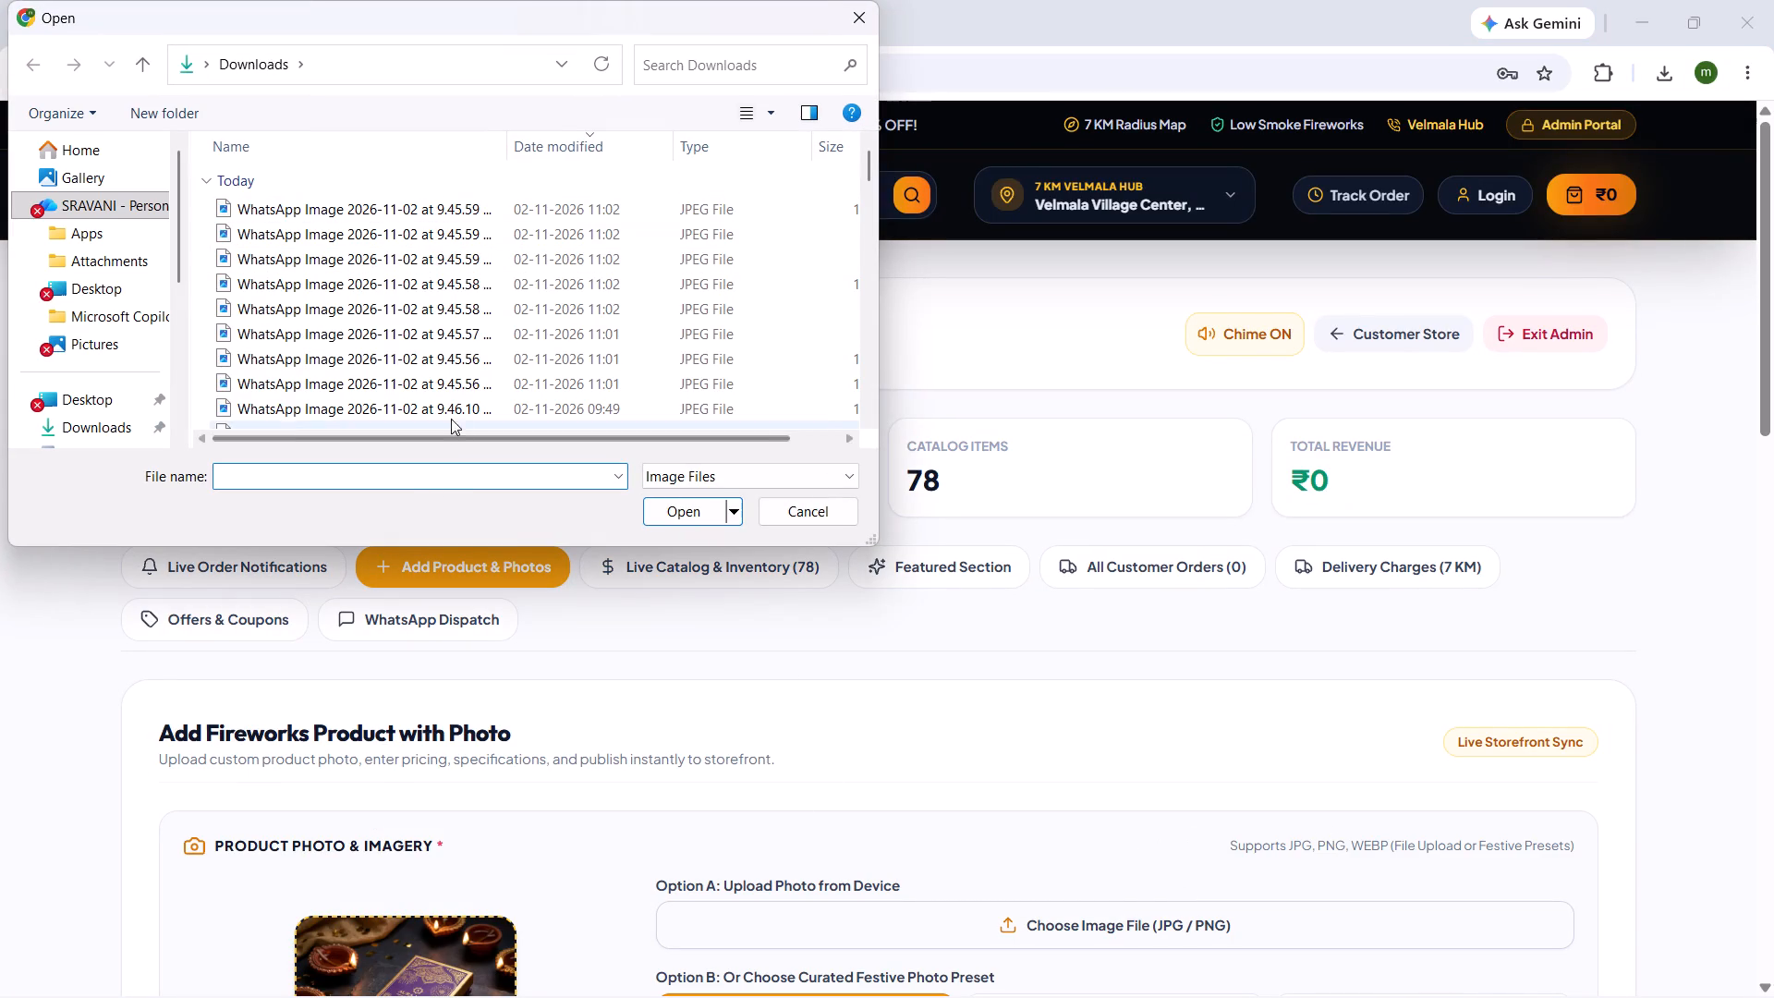
Upload the image WhatsApp Image 2026-11-02 at 9.45.56 AM from Downloads as the new product's photo.
left_click(468, 390)
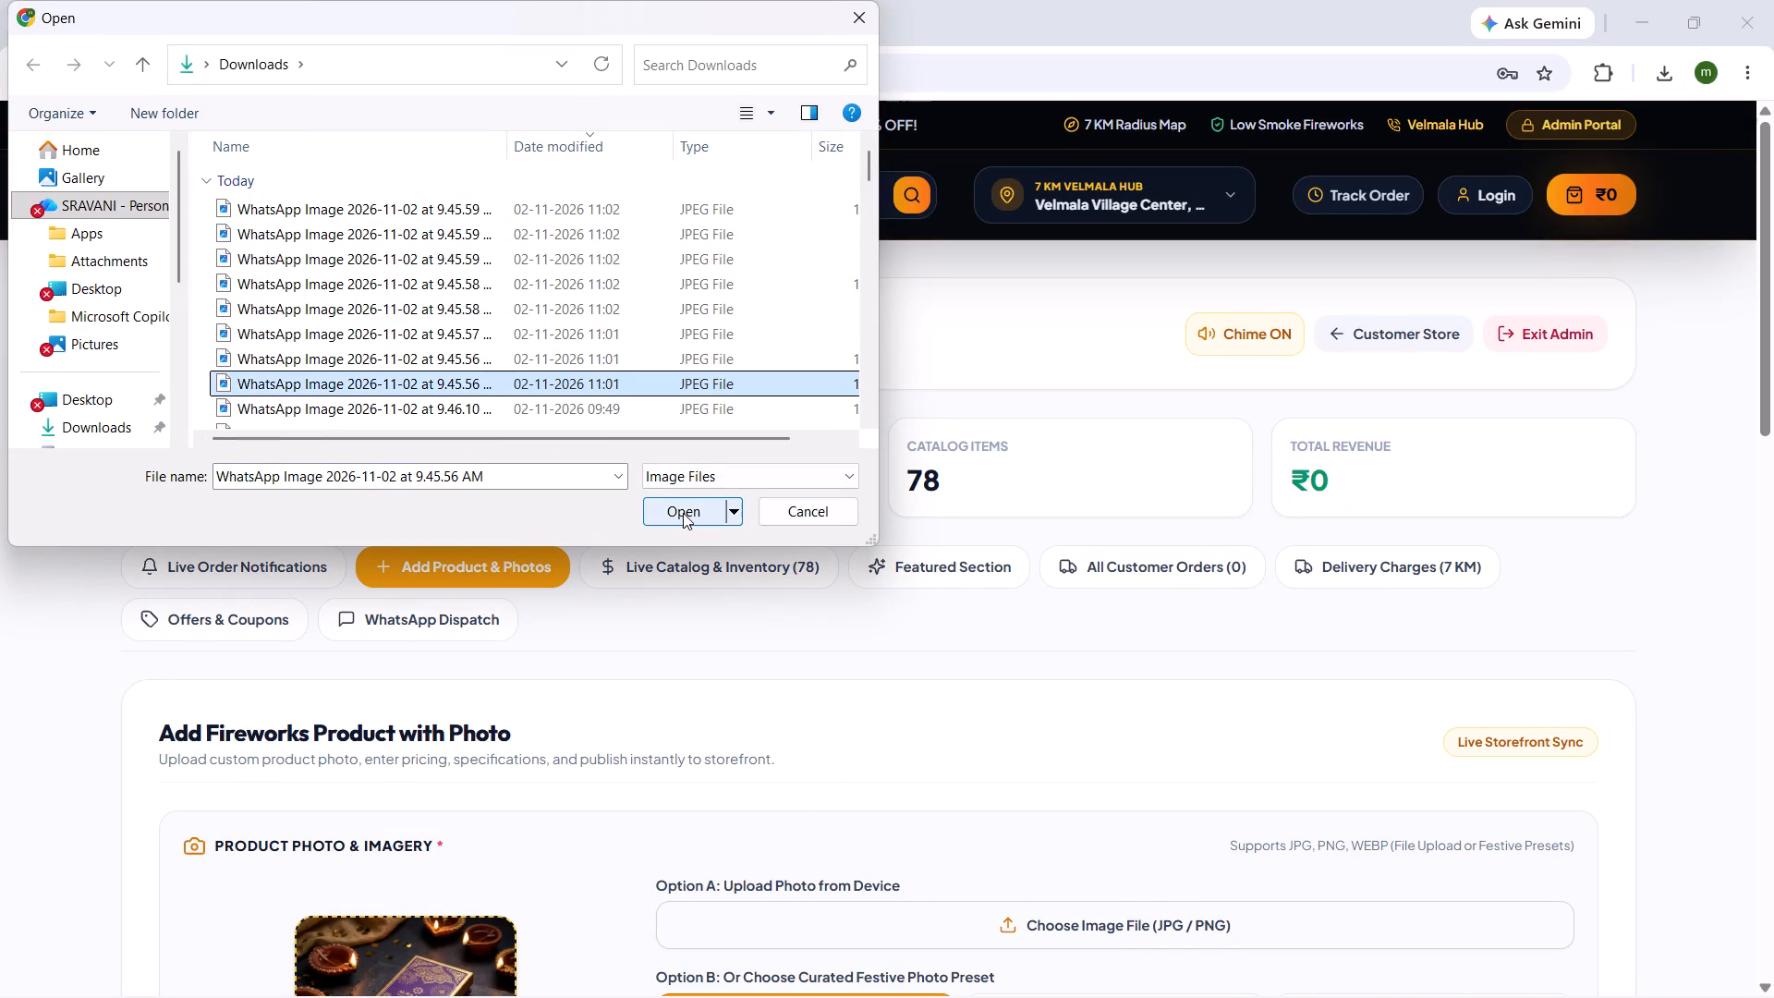
left_click(683, 513)
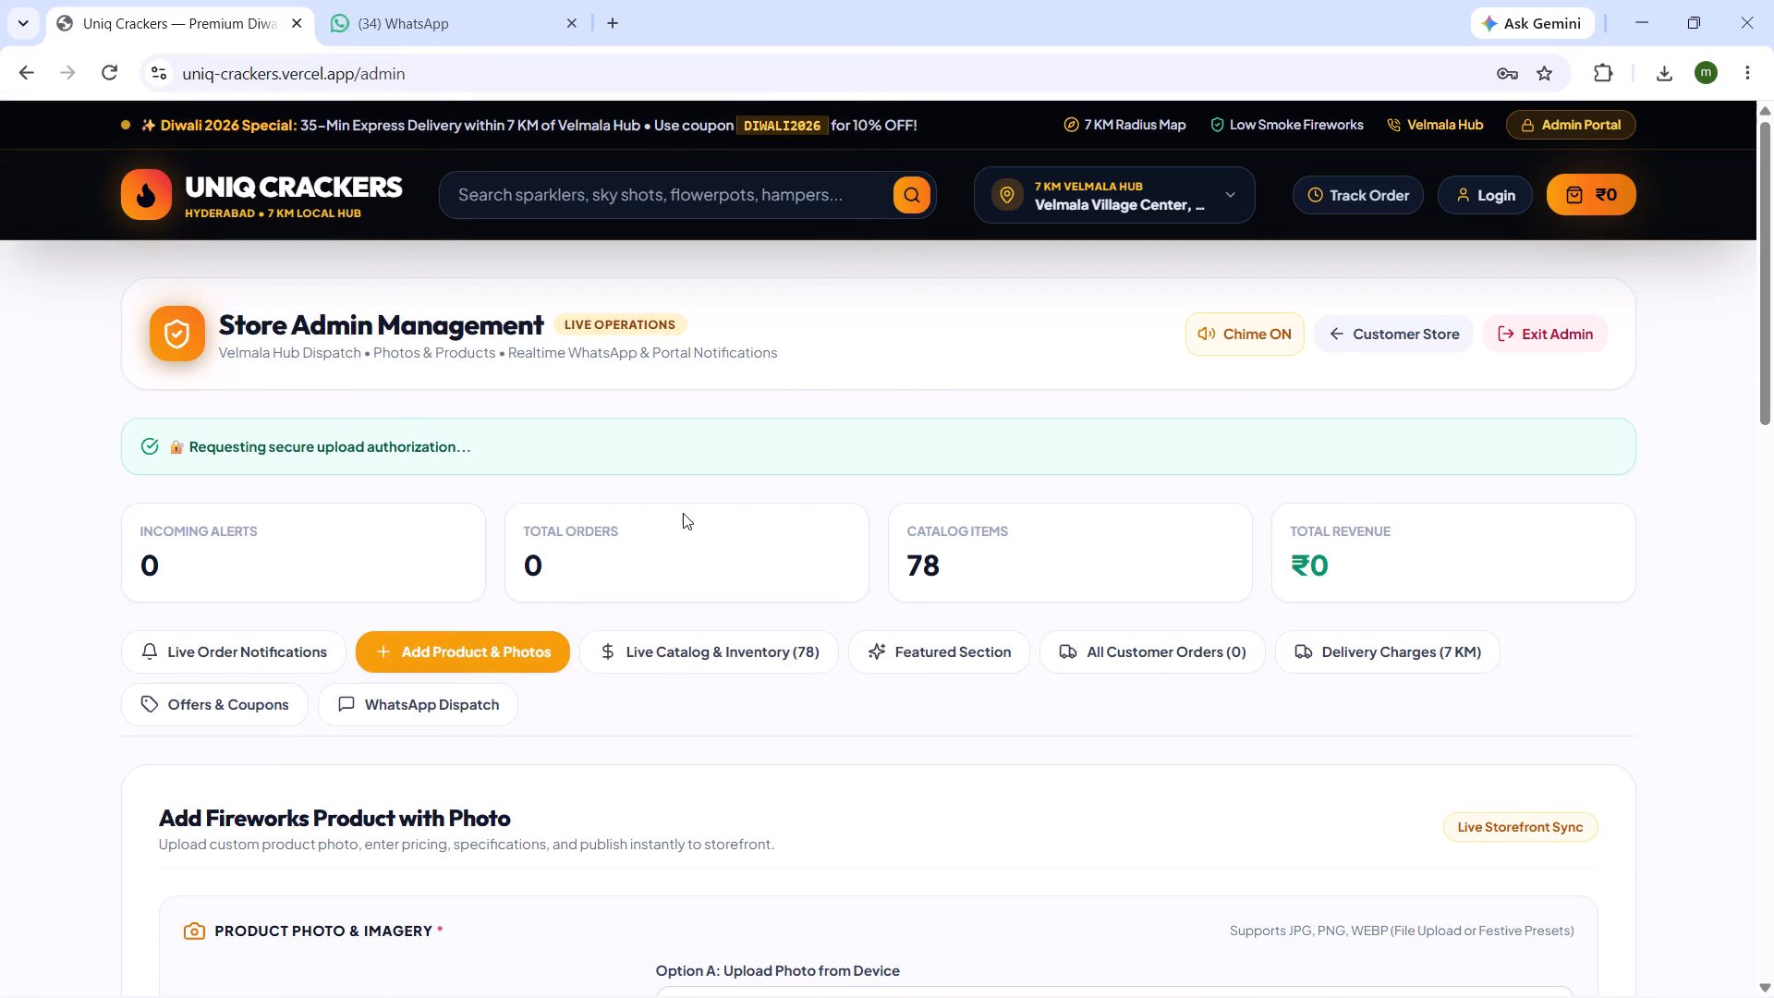
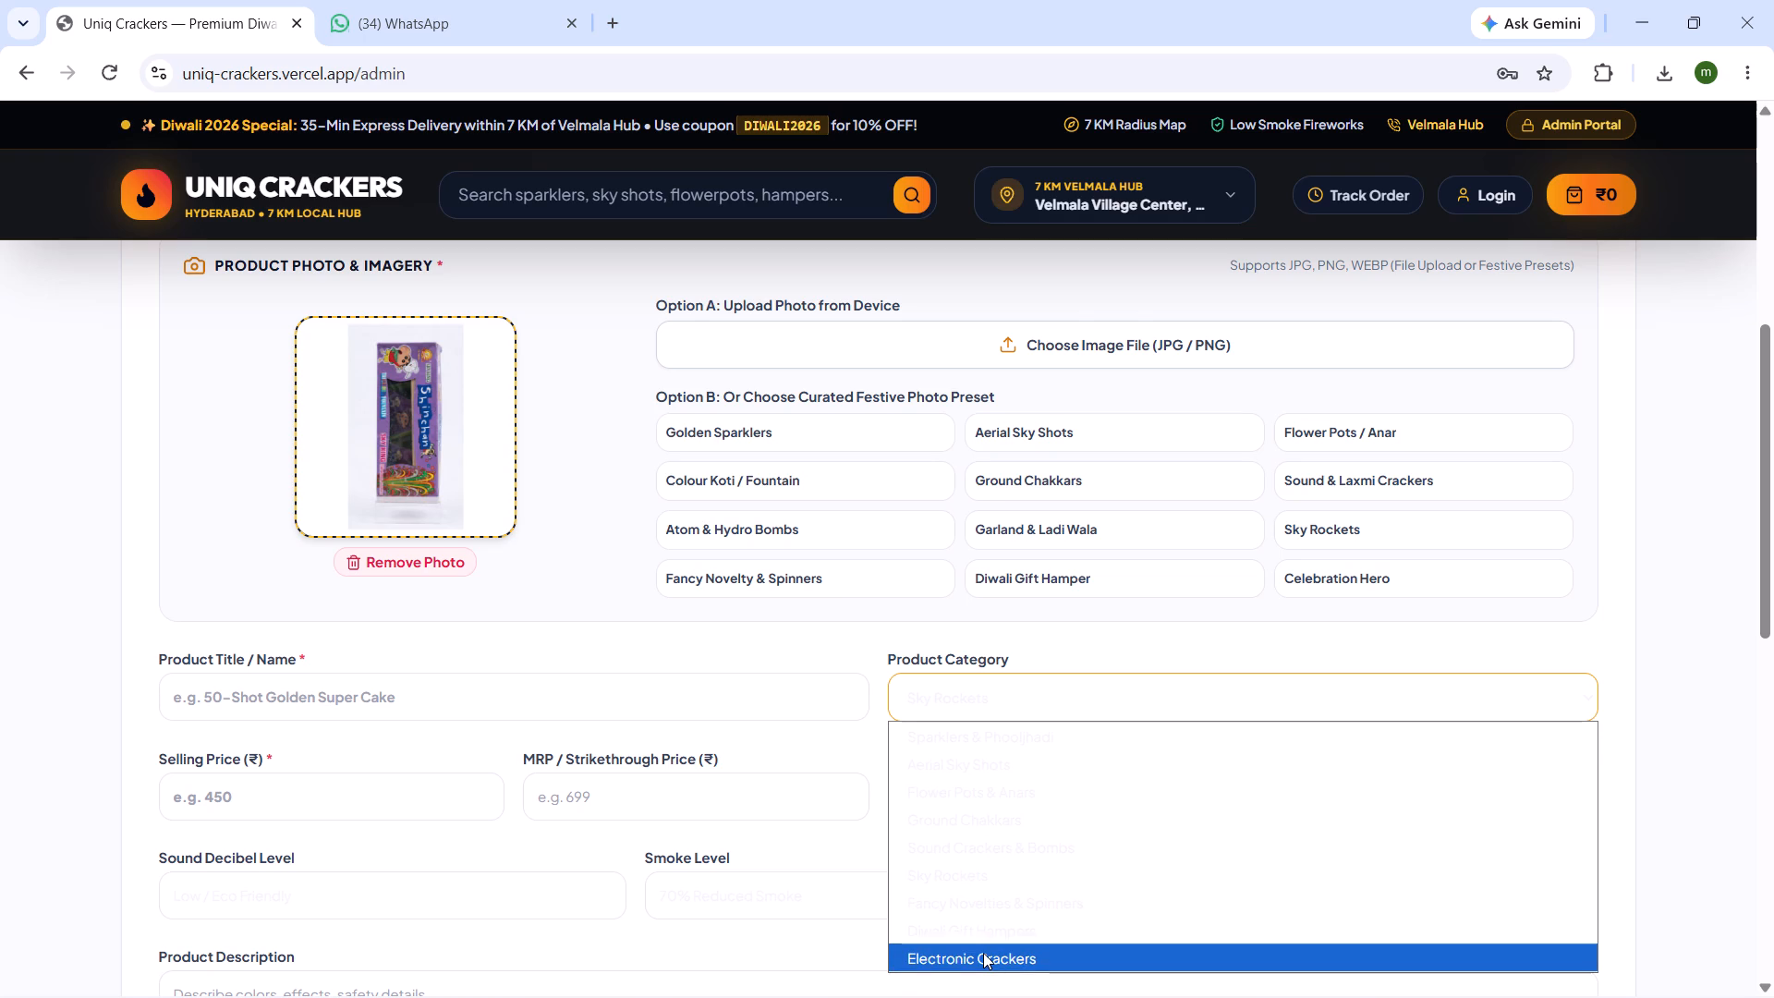
Set the category of the new product with the purple box photo to Fancy Novelties & Spinners.
left_click(960, 700, "ctrl")
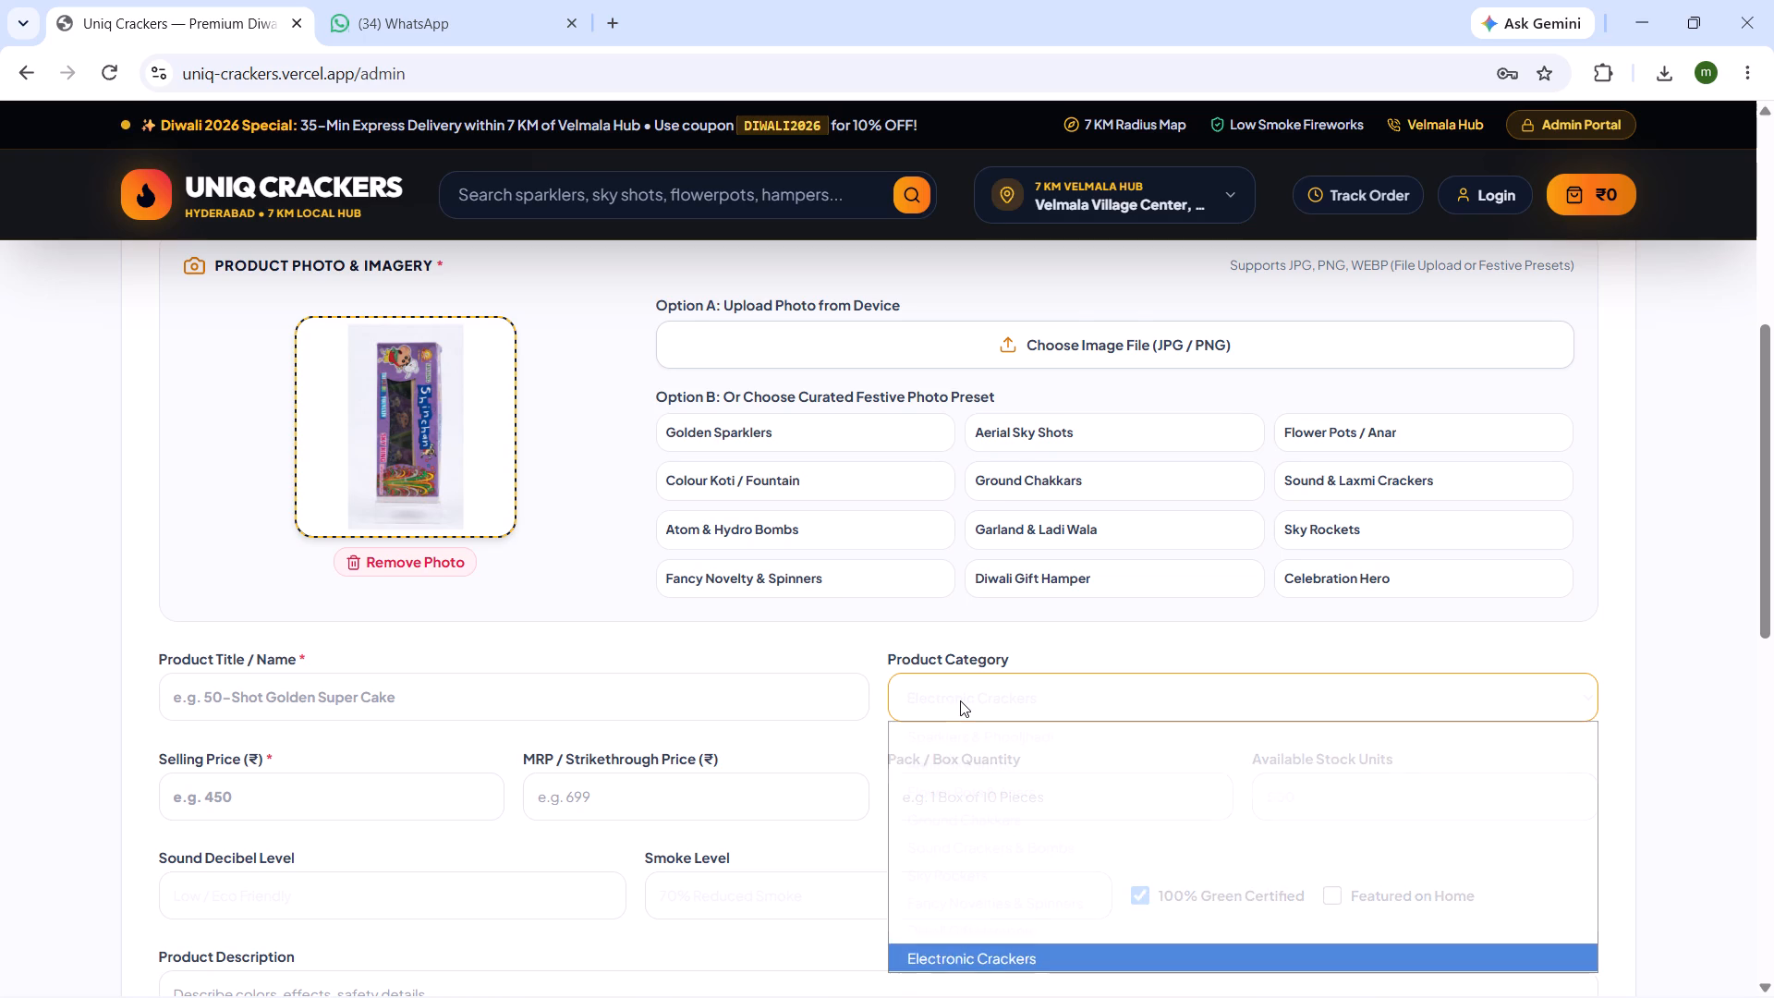
left_click(973, 901, "ctrl")
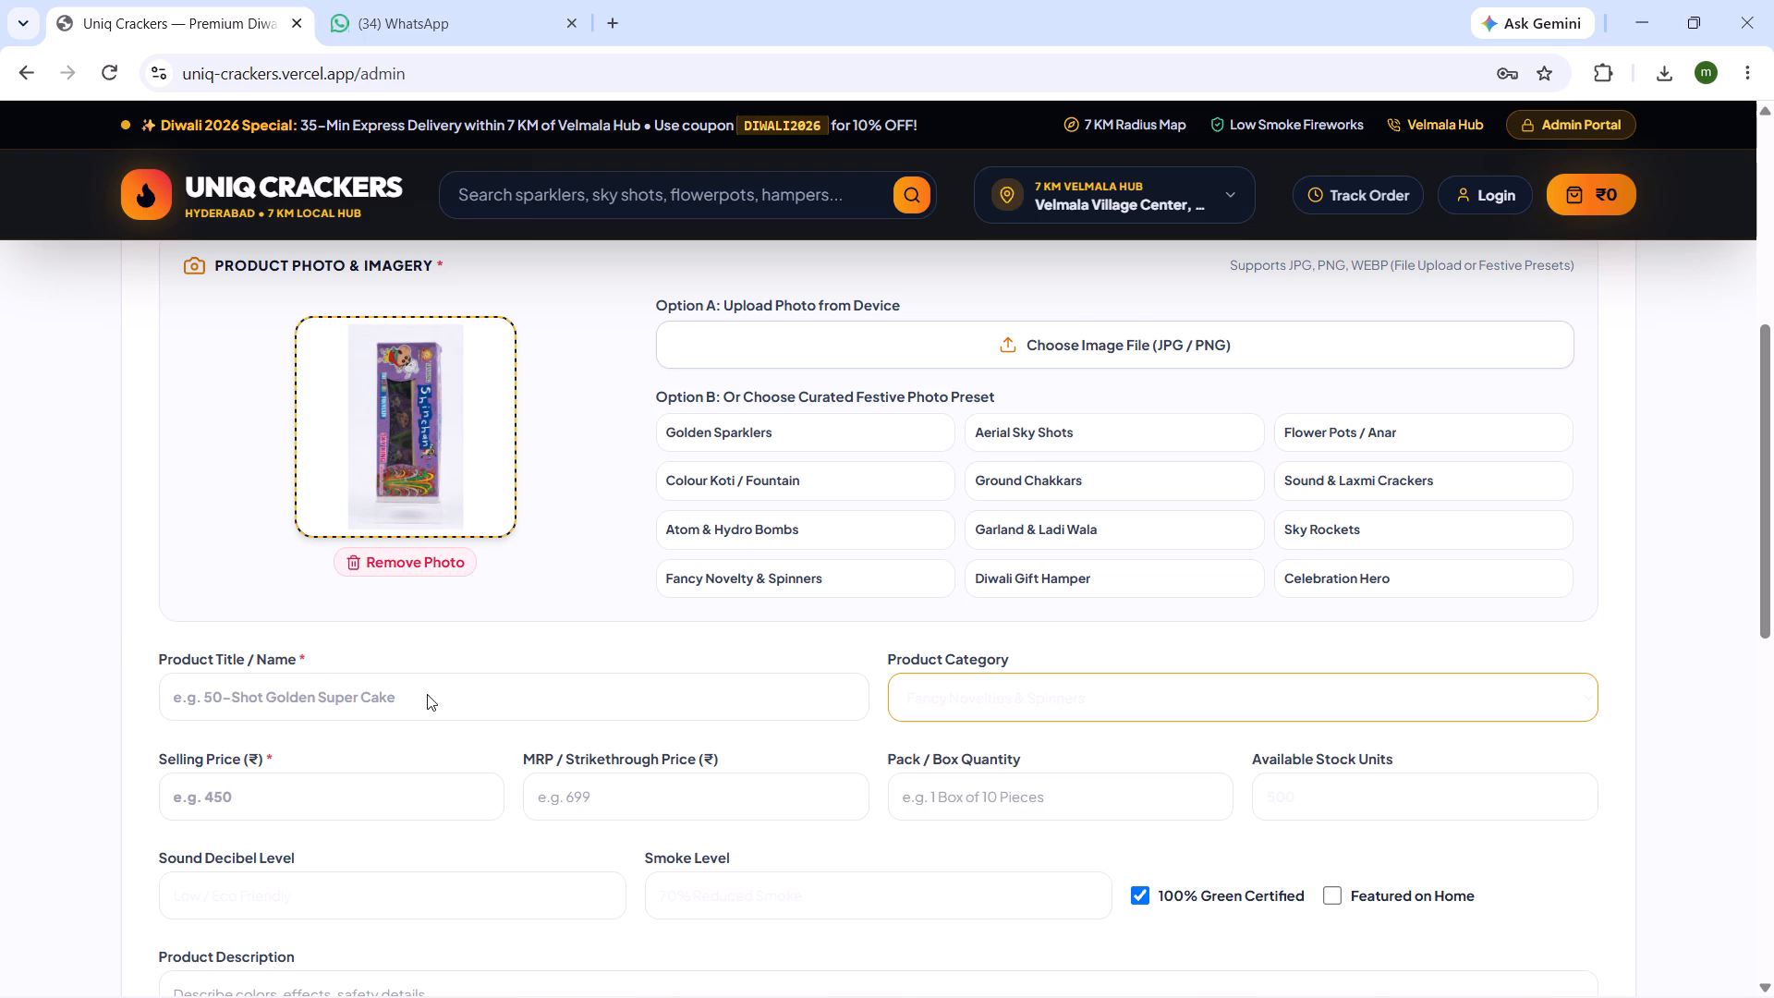
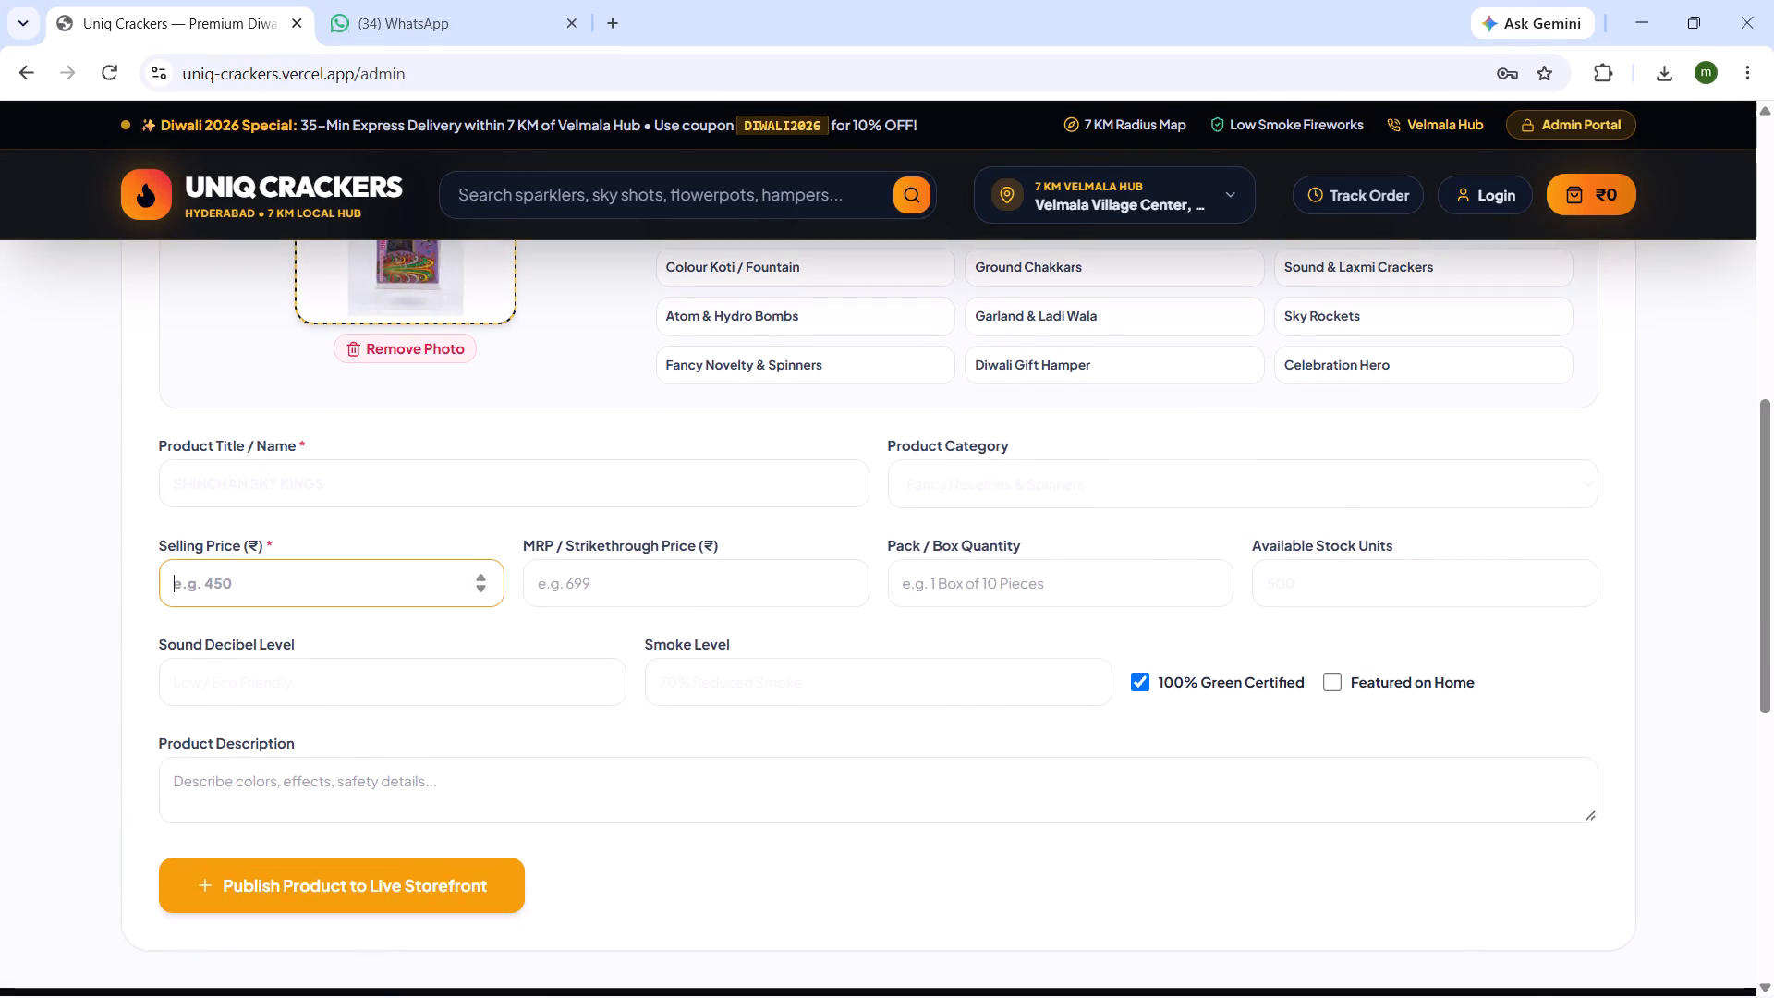
Set the selling price of the new product with the uploaded packet photo to ₹139 and publish it to the live storefront.
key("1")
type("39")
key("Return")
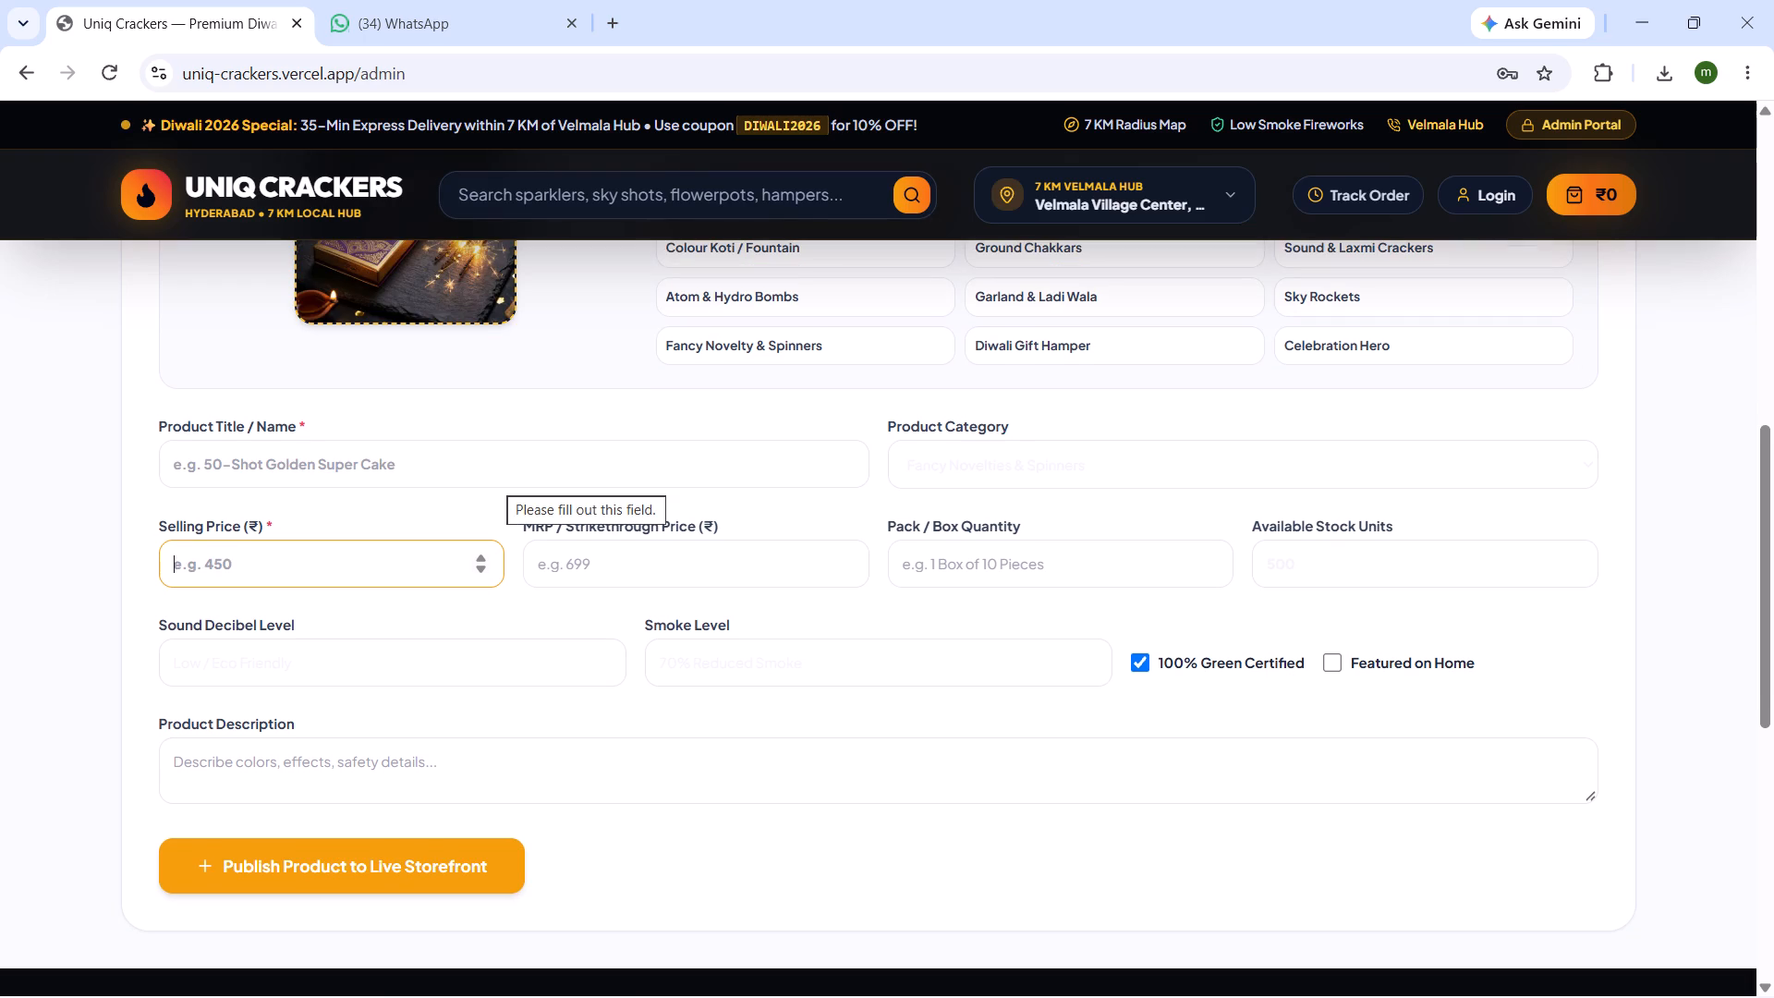
Review the product entries in the Live Catalog & Pricing Management list, checking their photos, categories and prices.
scroll(611, 442, "up", 4)
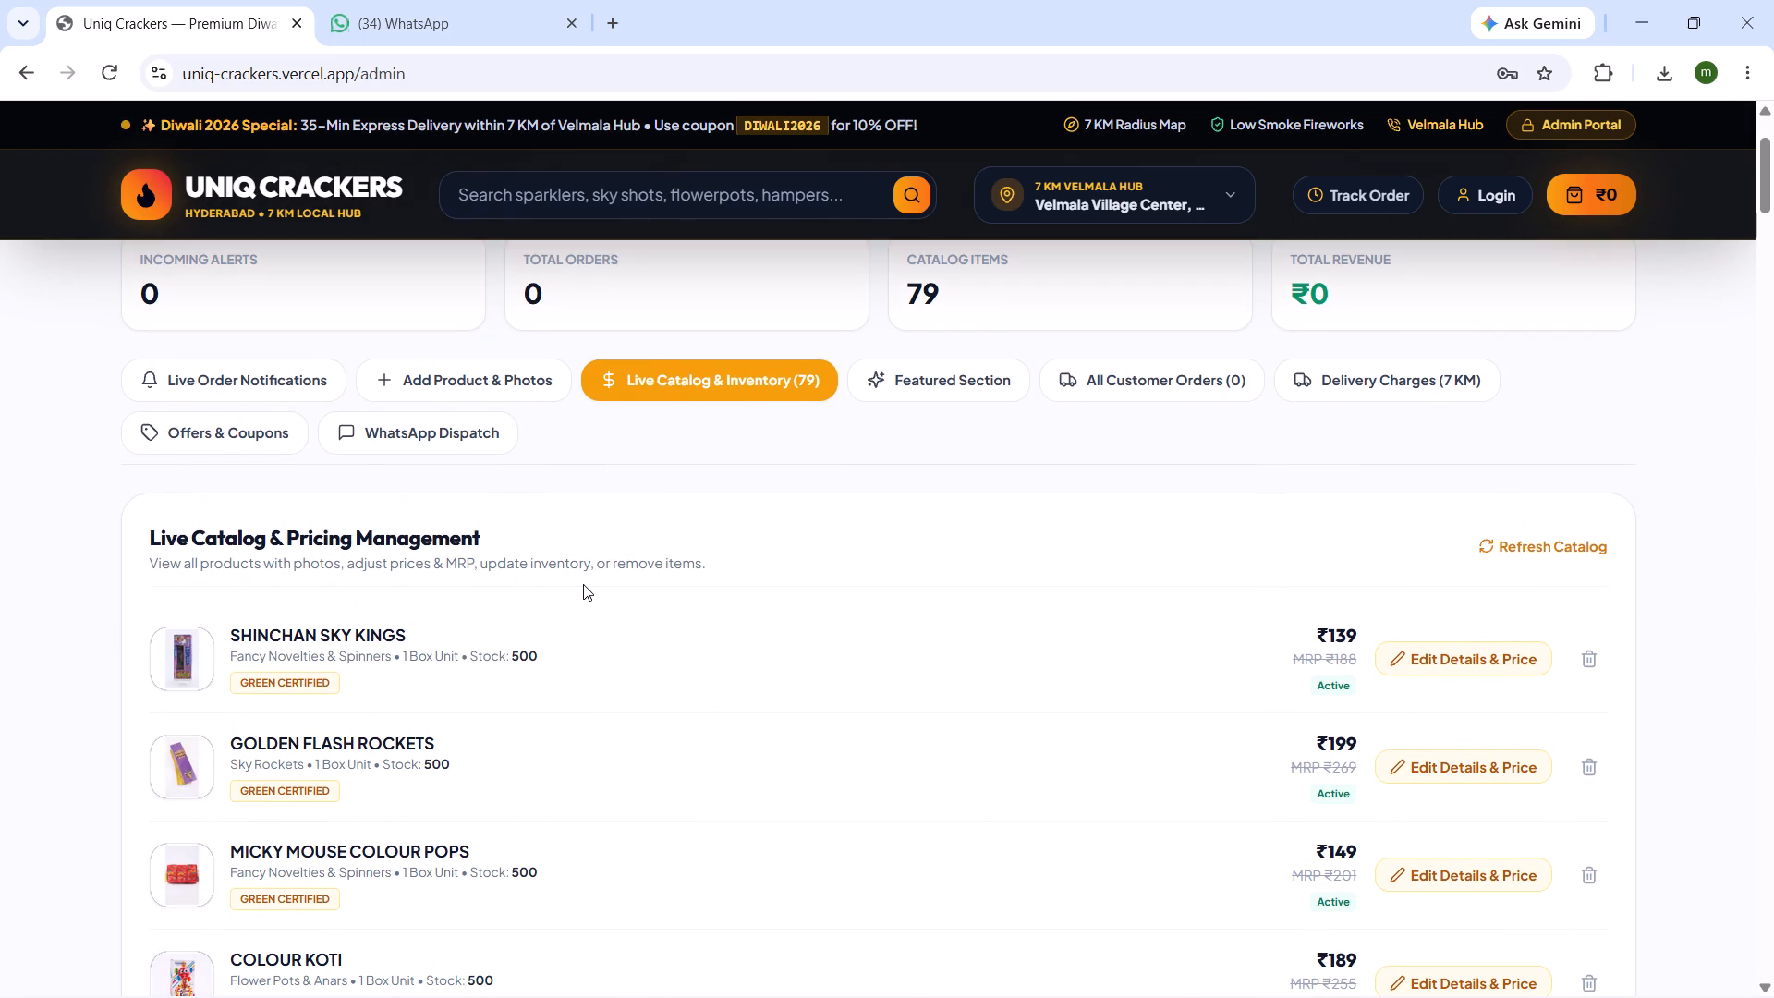
scroll(542, 602, "down", 3)
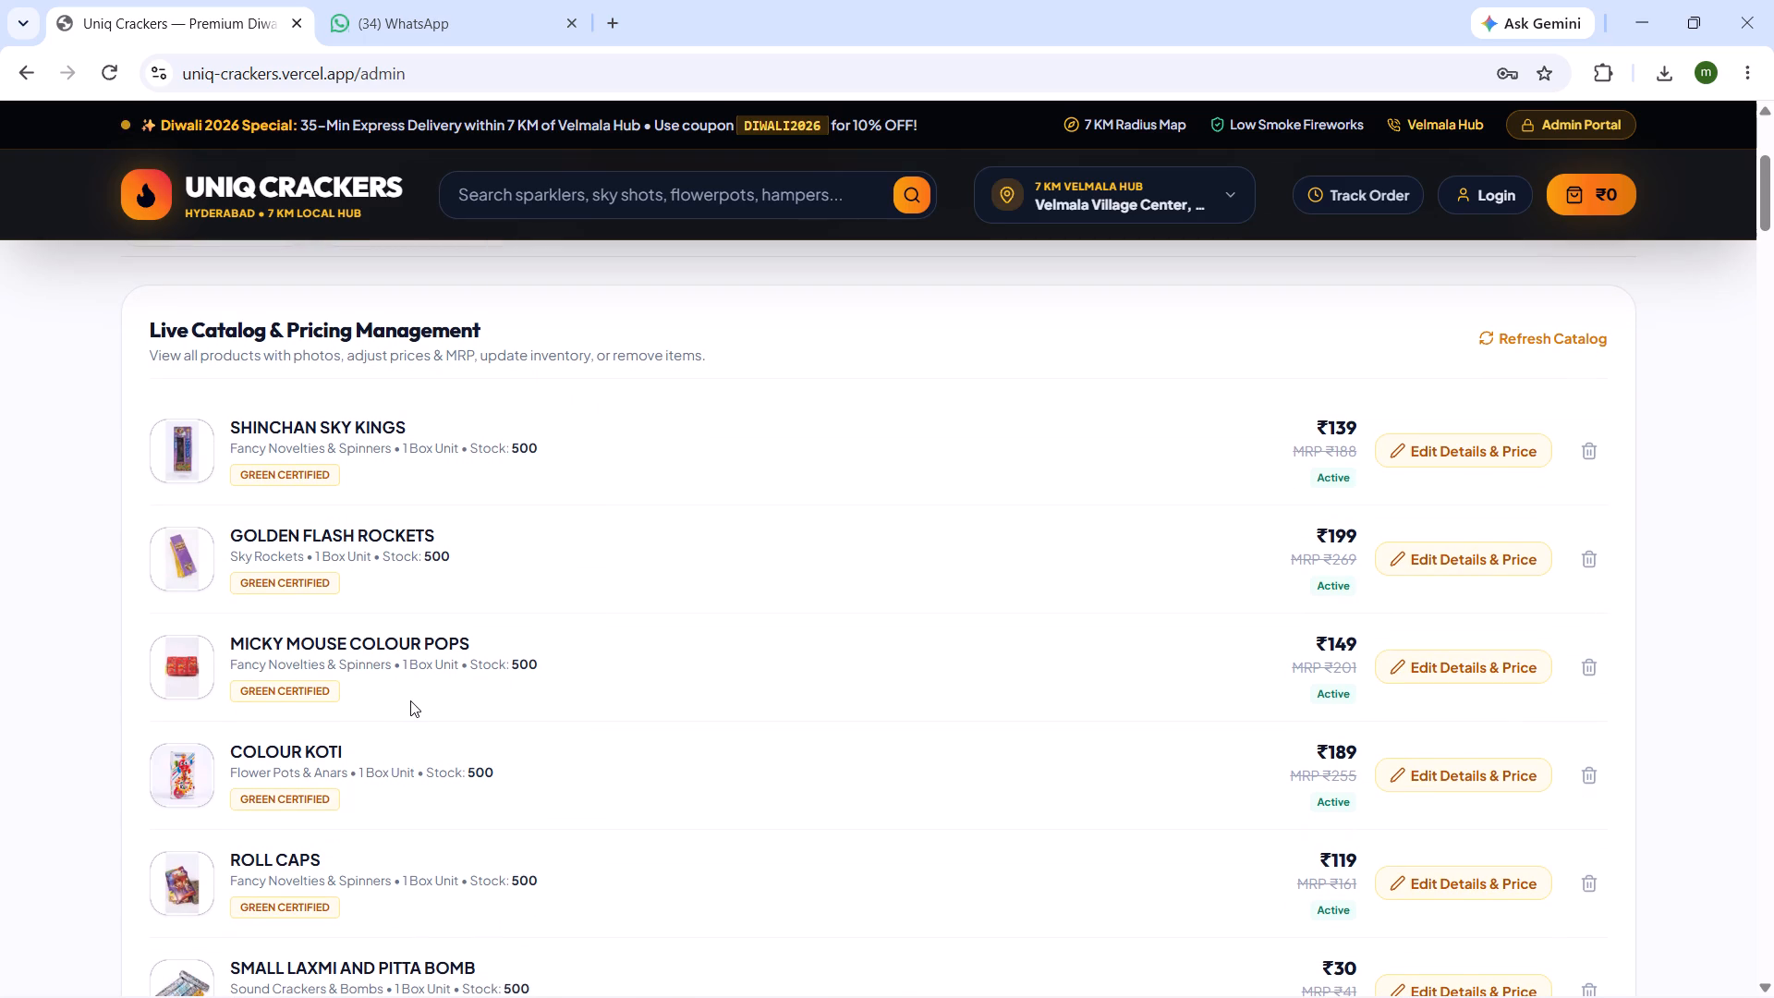
scroll(410, 700, "down", 4)
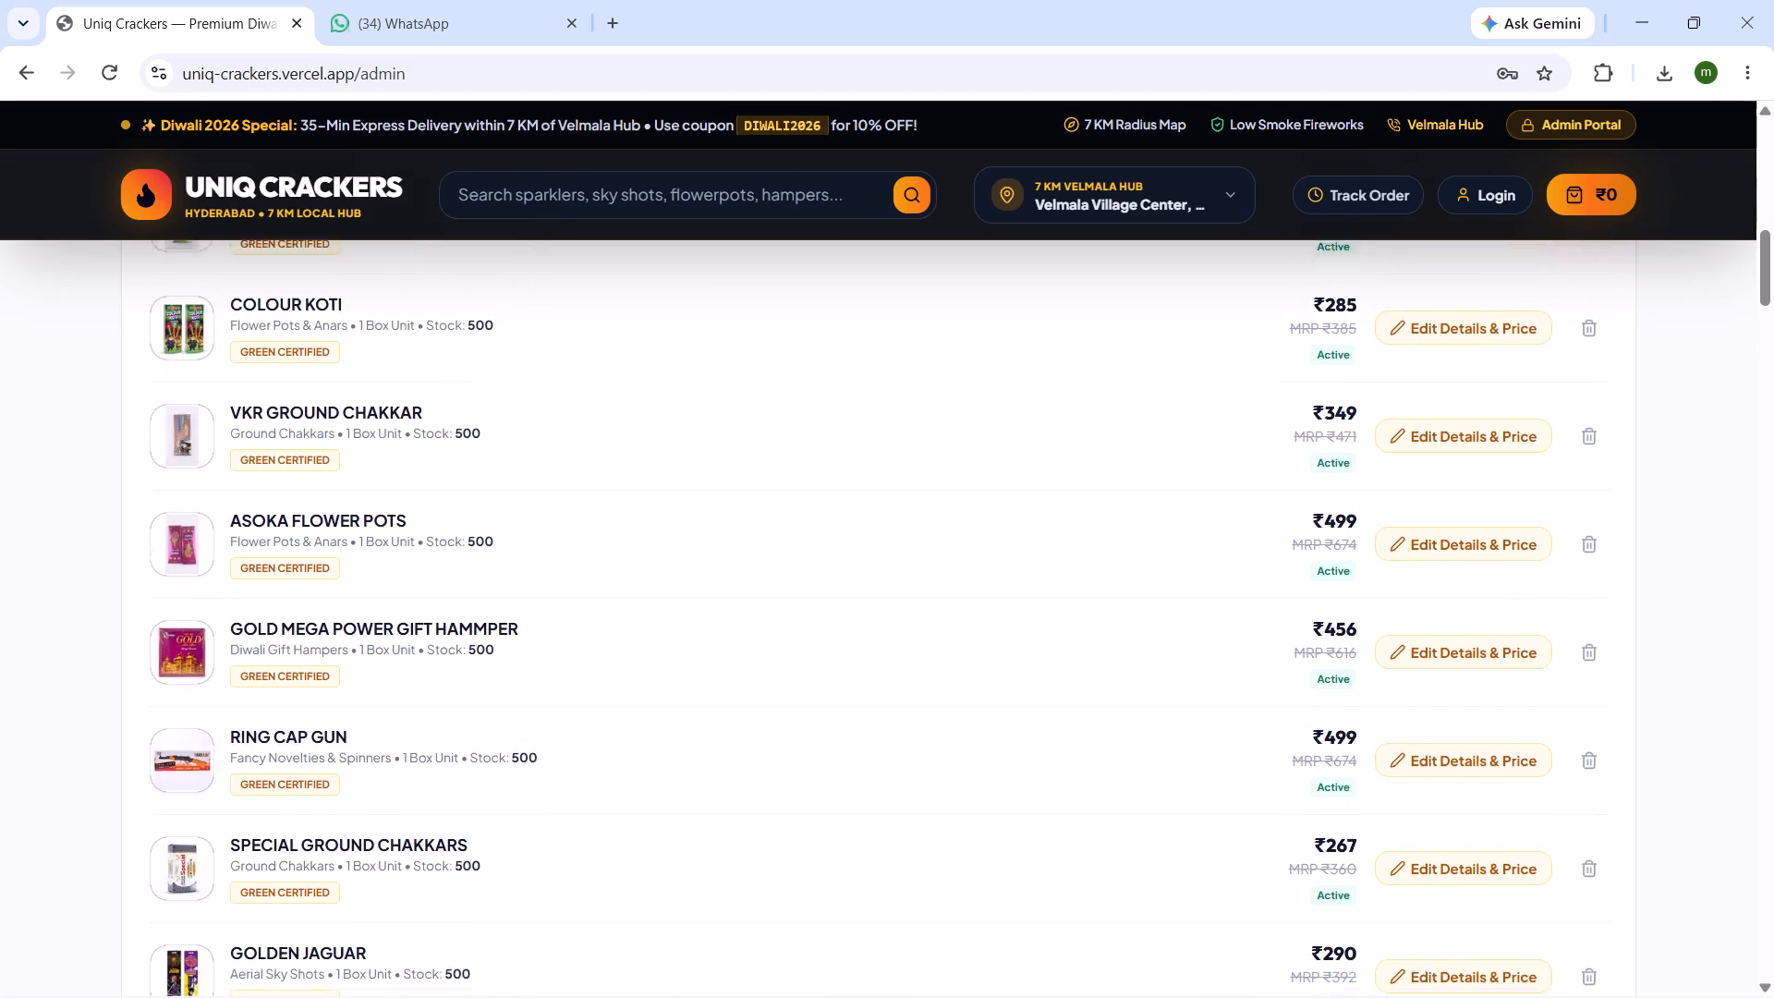
scroll(410, 700, "up", 12)
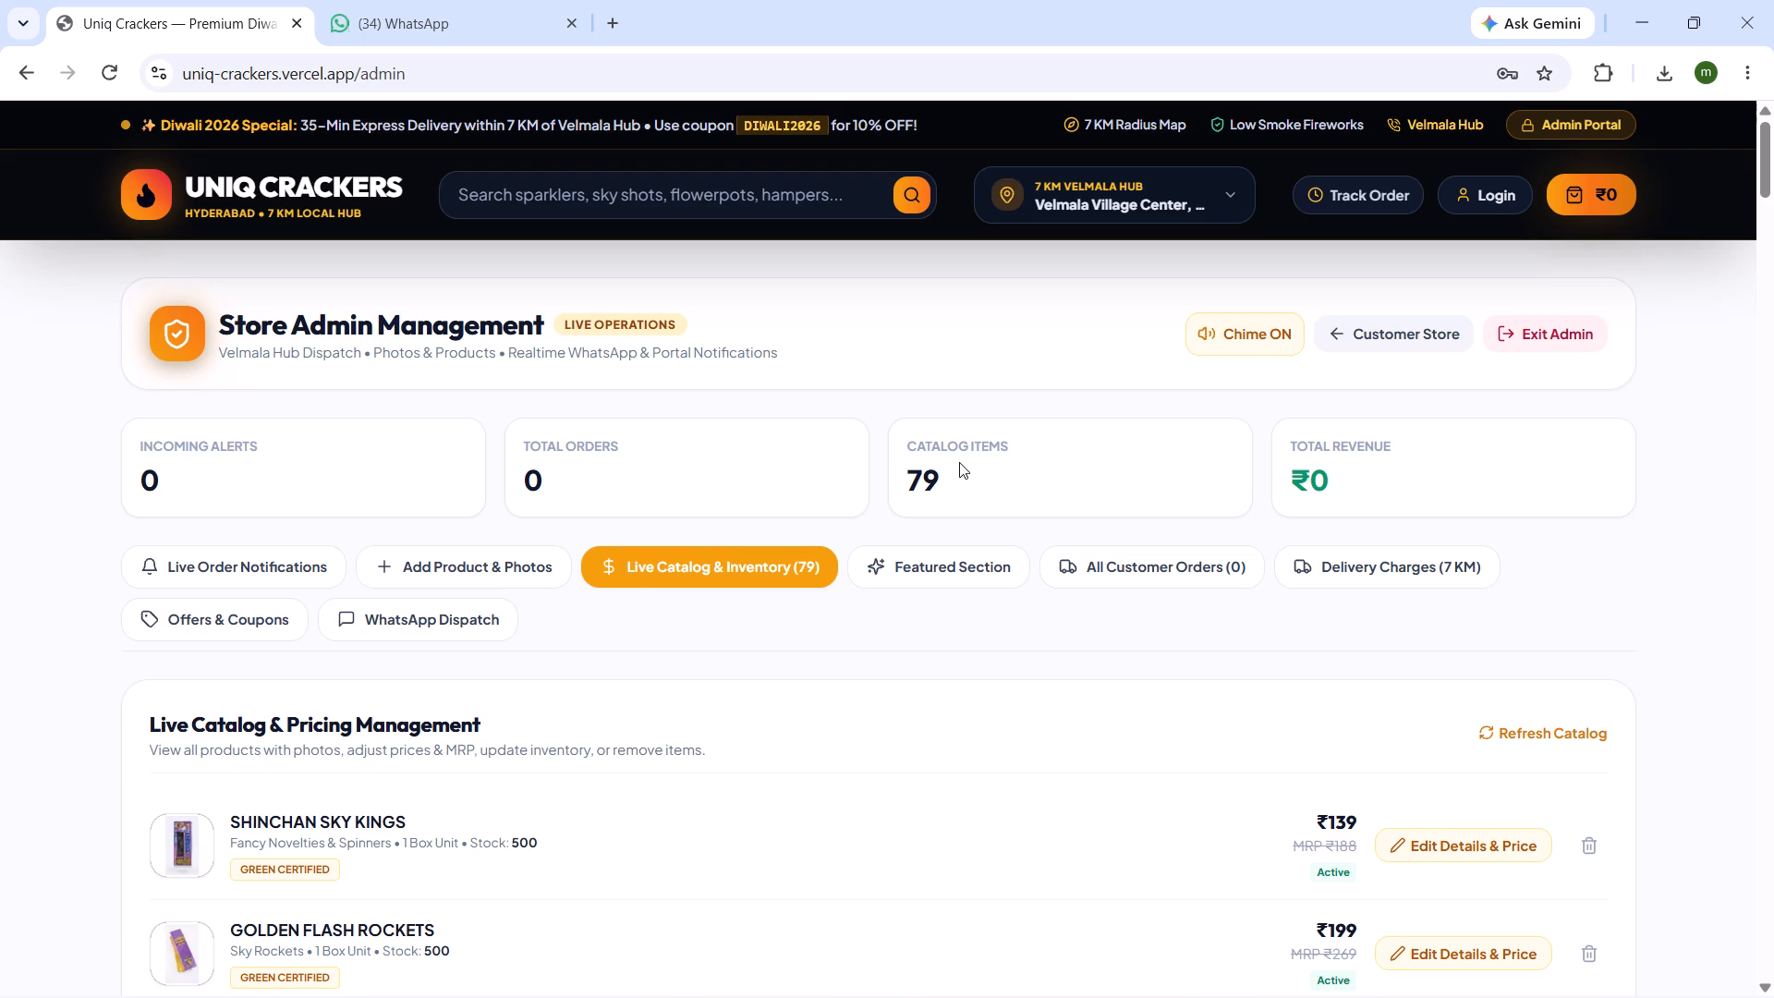
Exit the store admin area and open the Uniq Crackers customer storefront.
left_click(1537, 334)
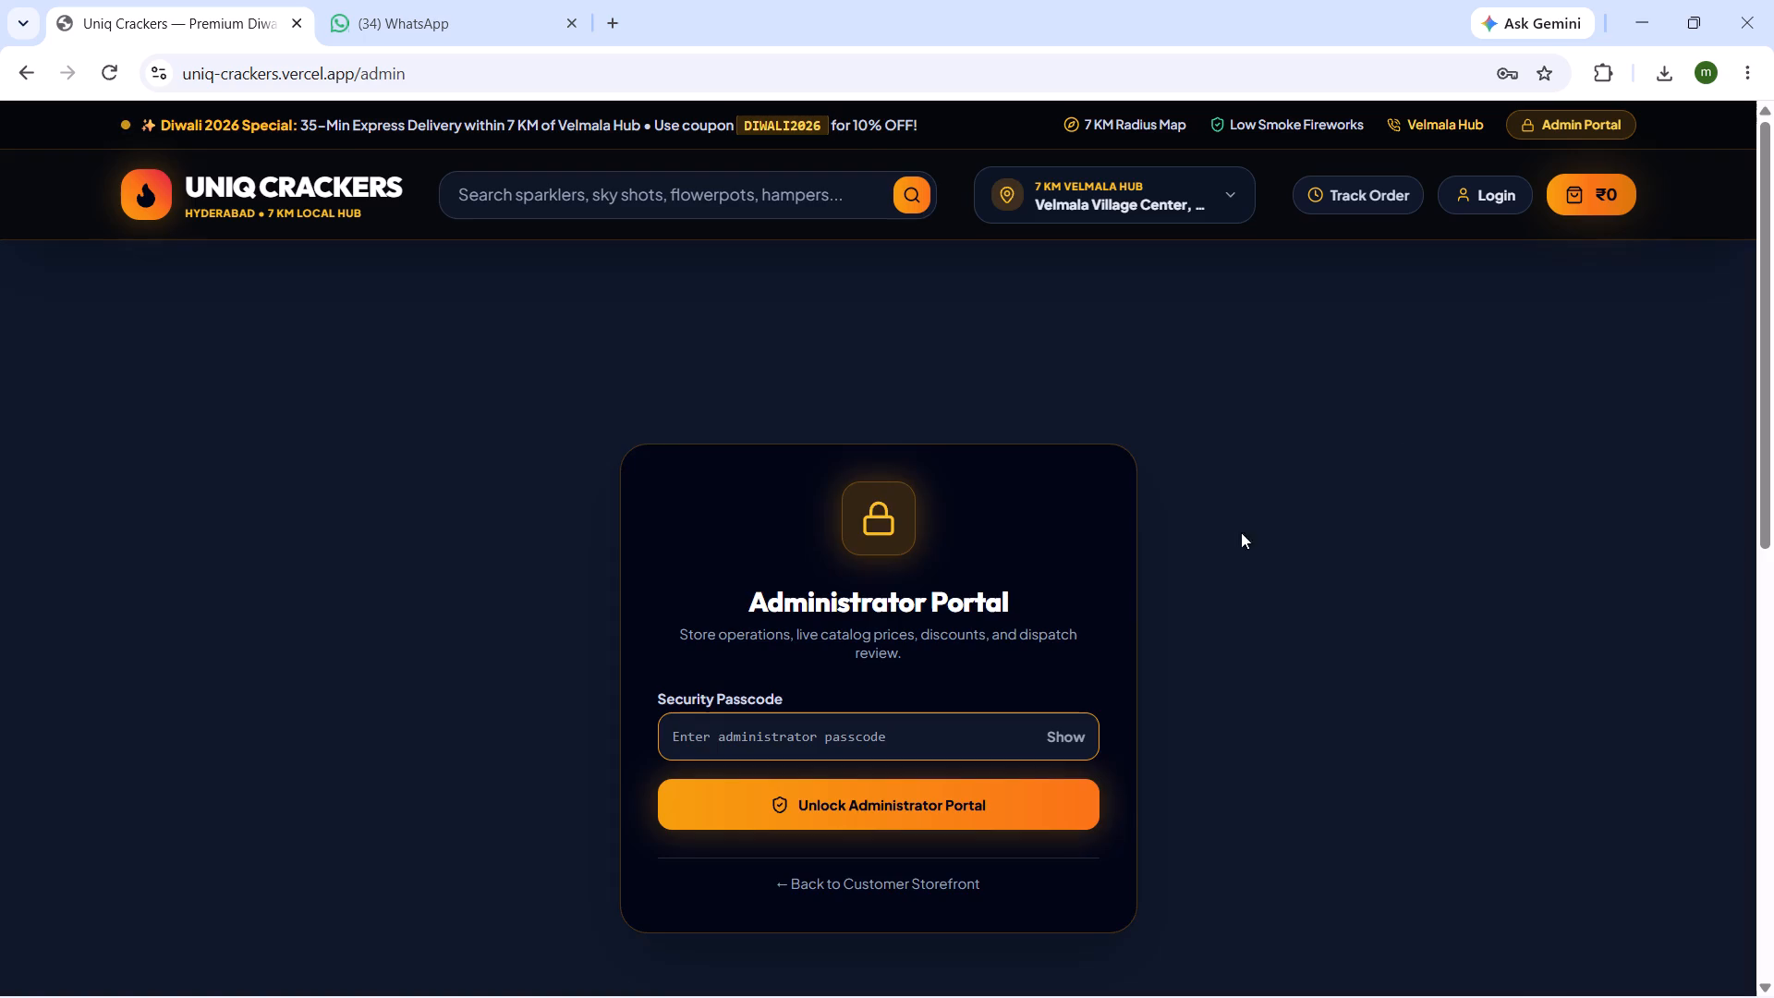
left_click(135, 189)
Look through the Featured Fireworks Collection on the storefront, examining the product photos and prices.
scroll(1268, 751, "down", 5)
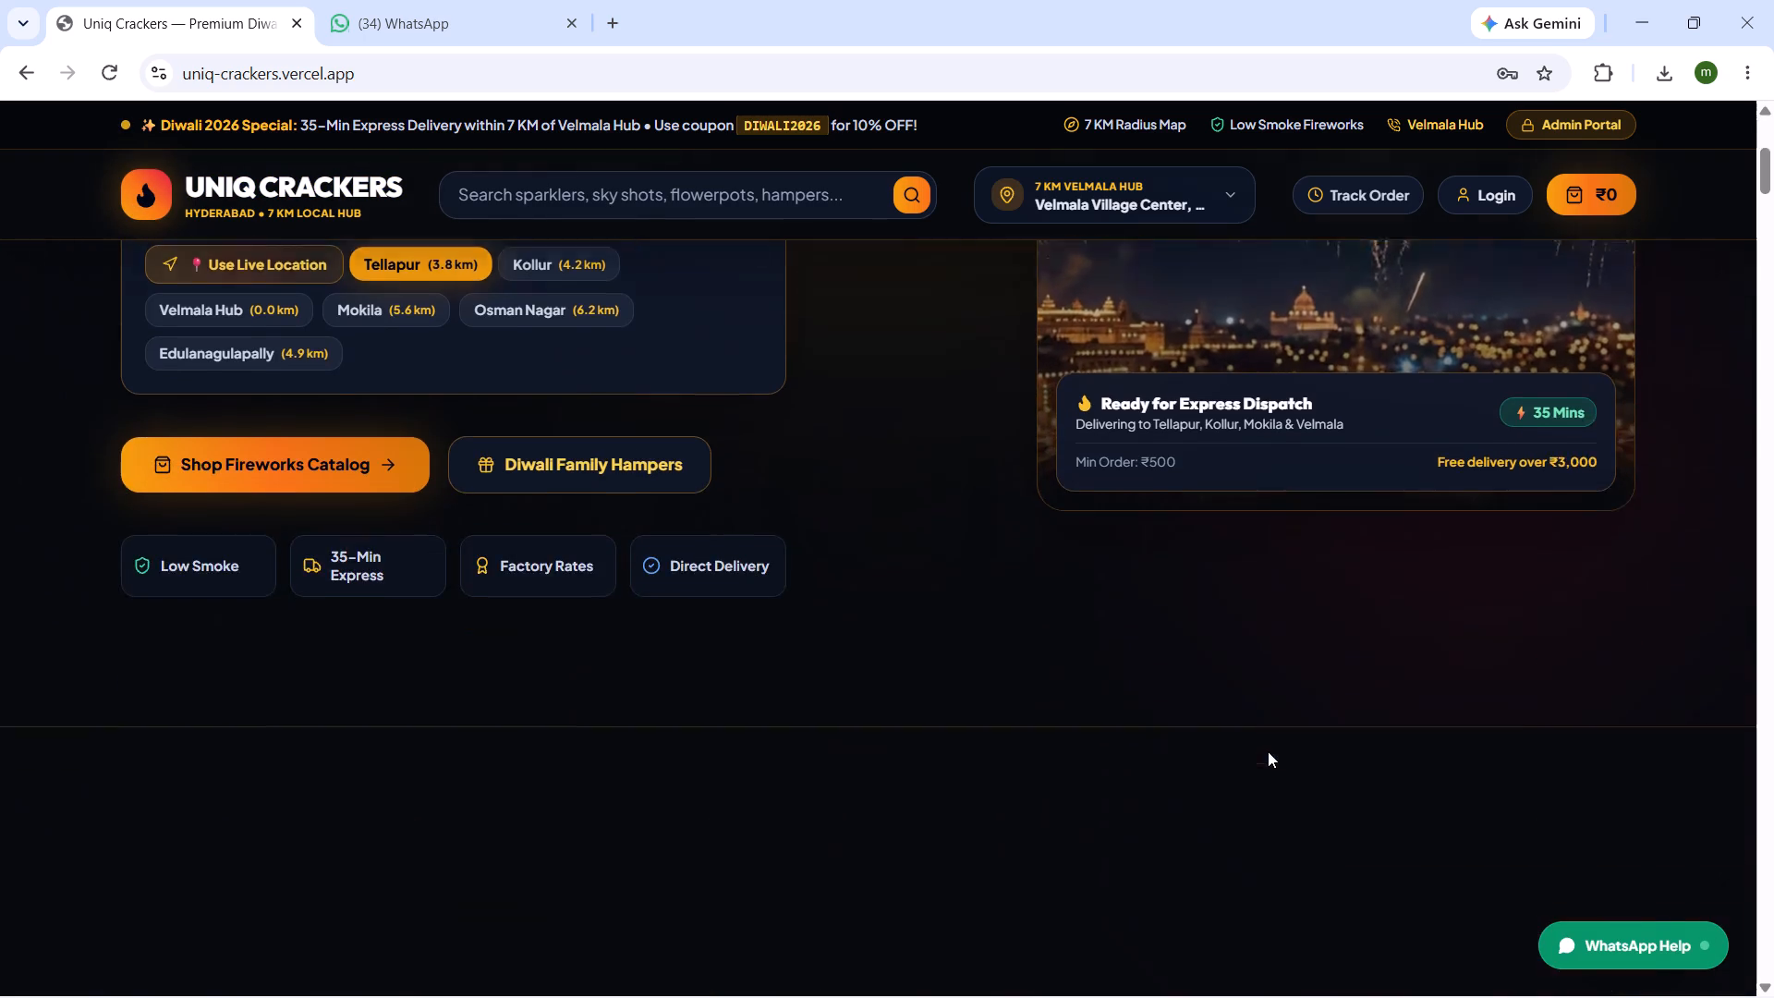
scroll(1268, 751, "down", 2)
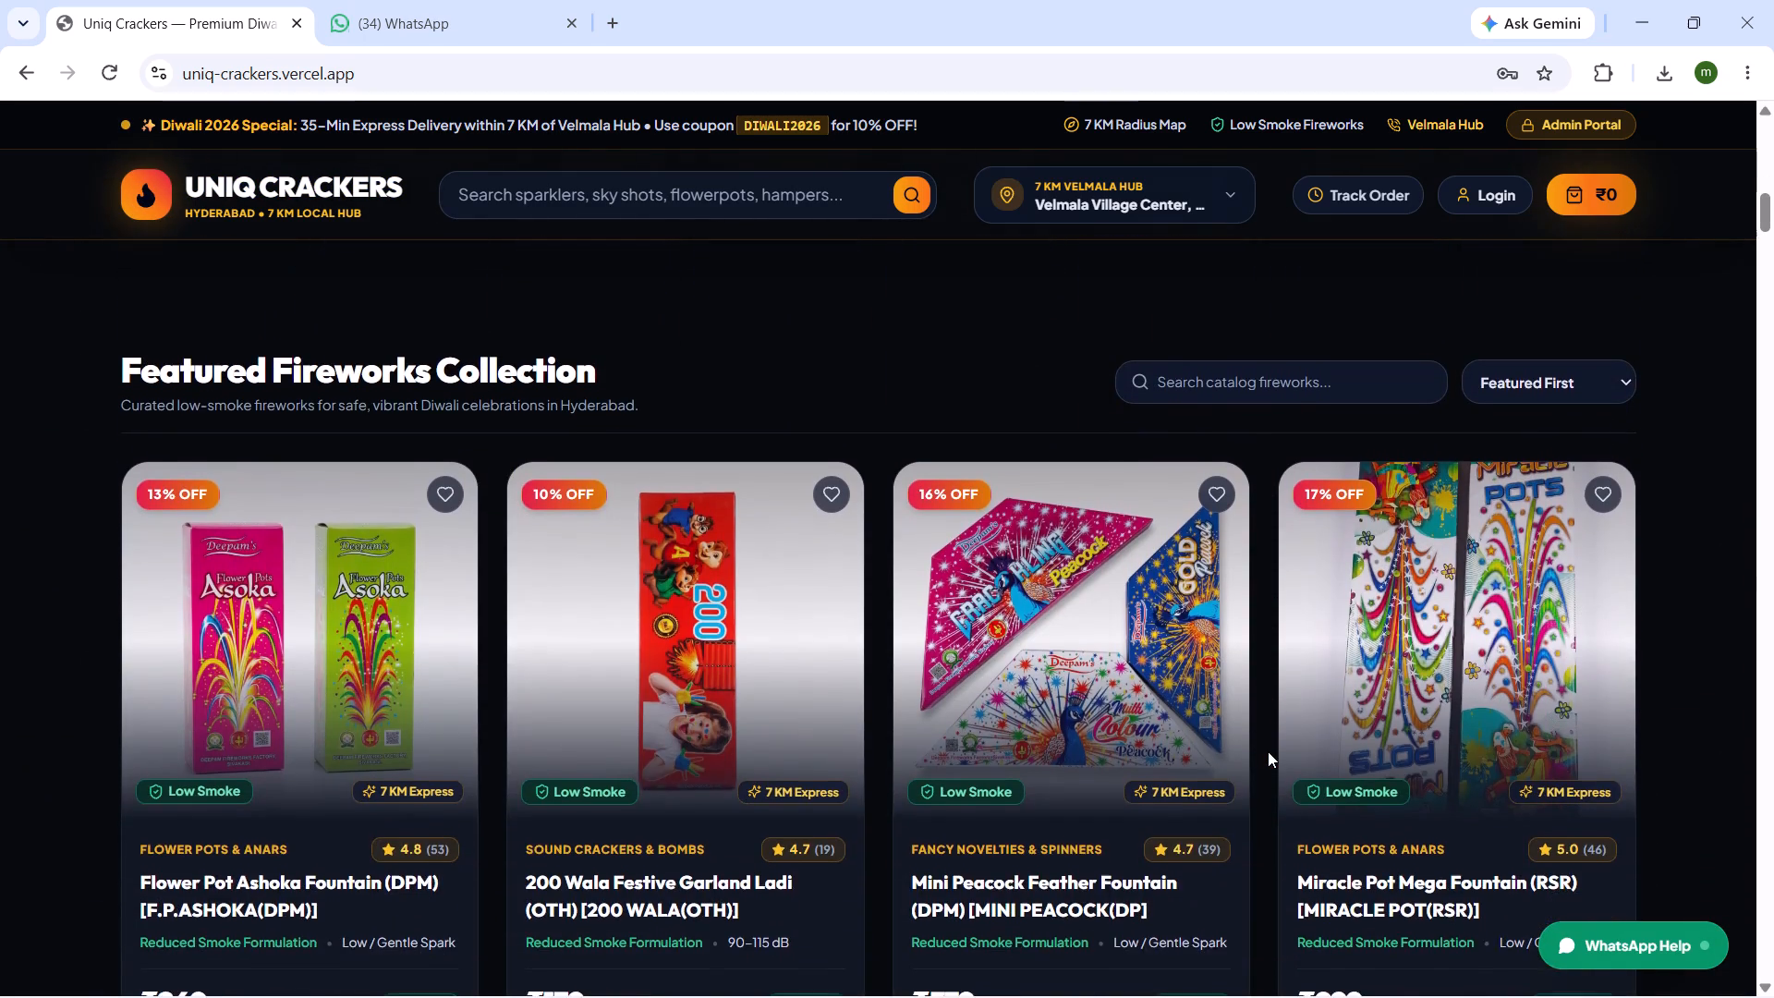
scroll(1268, 751, "down", 7)
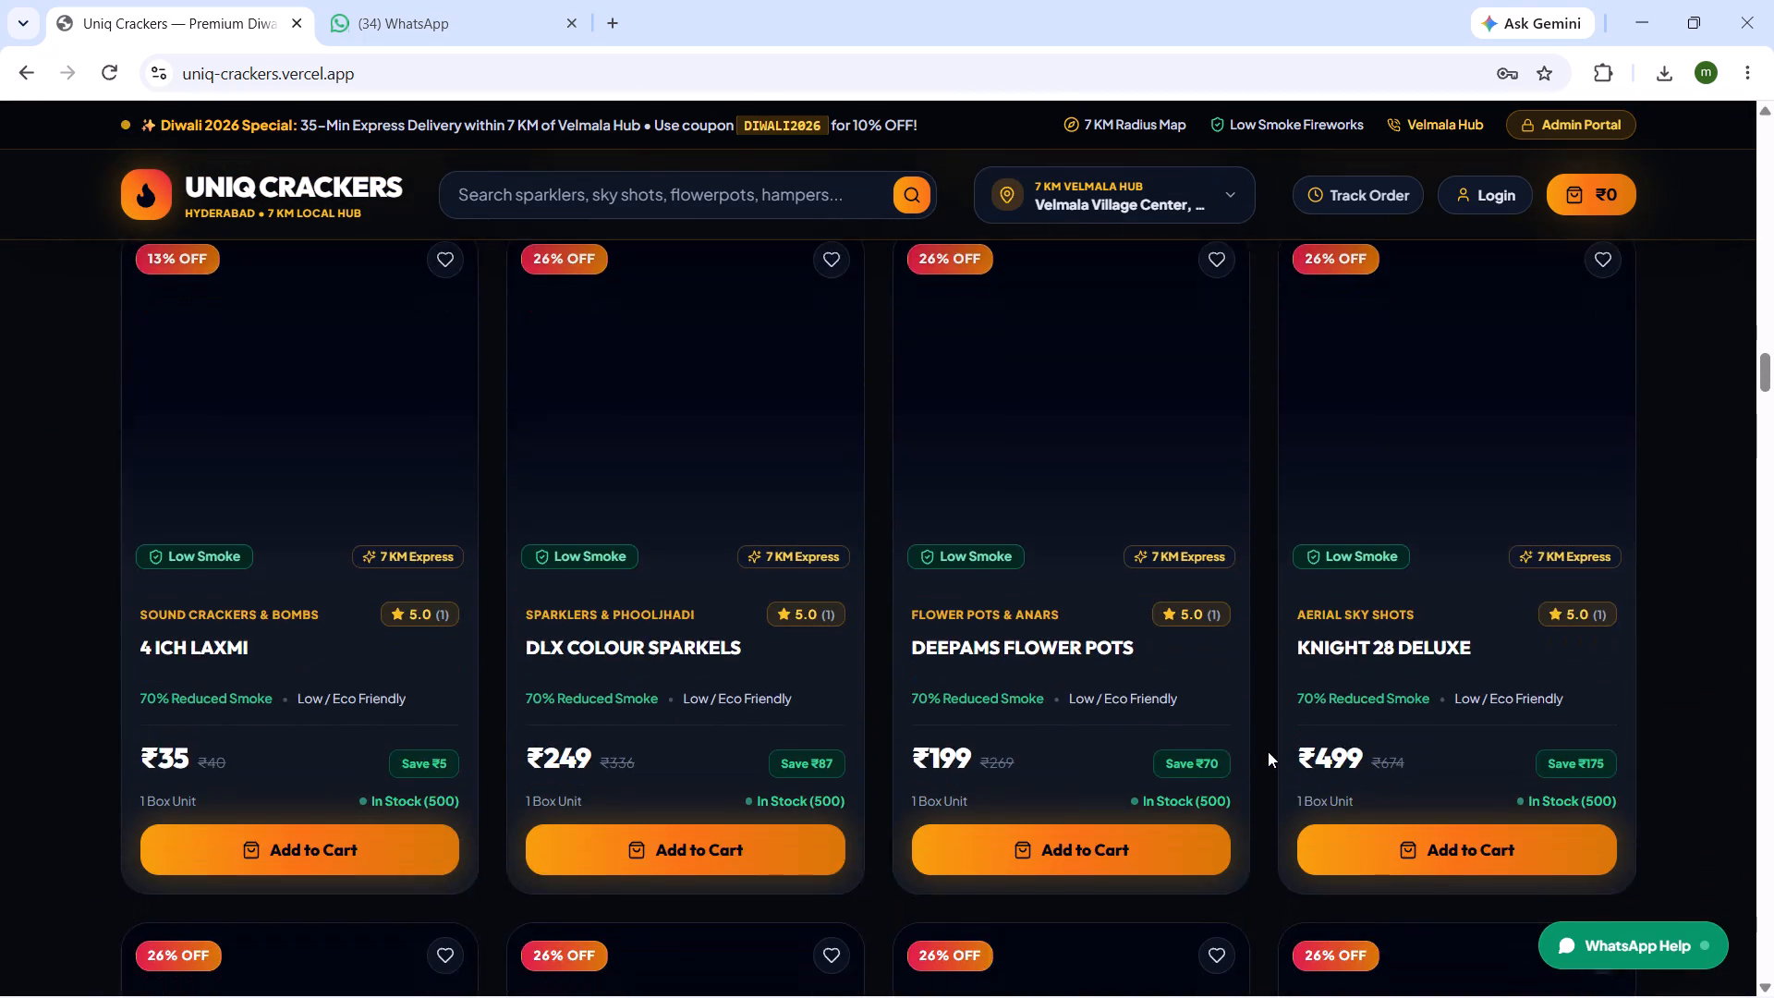
scroll(1268, 751, "down", 4)
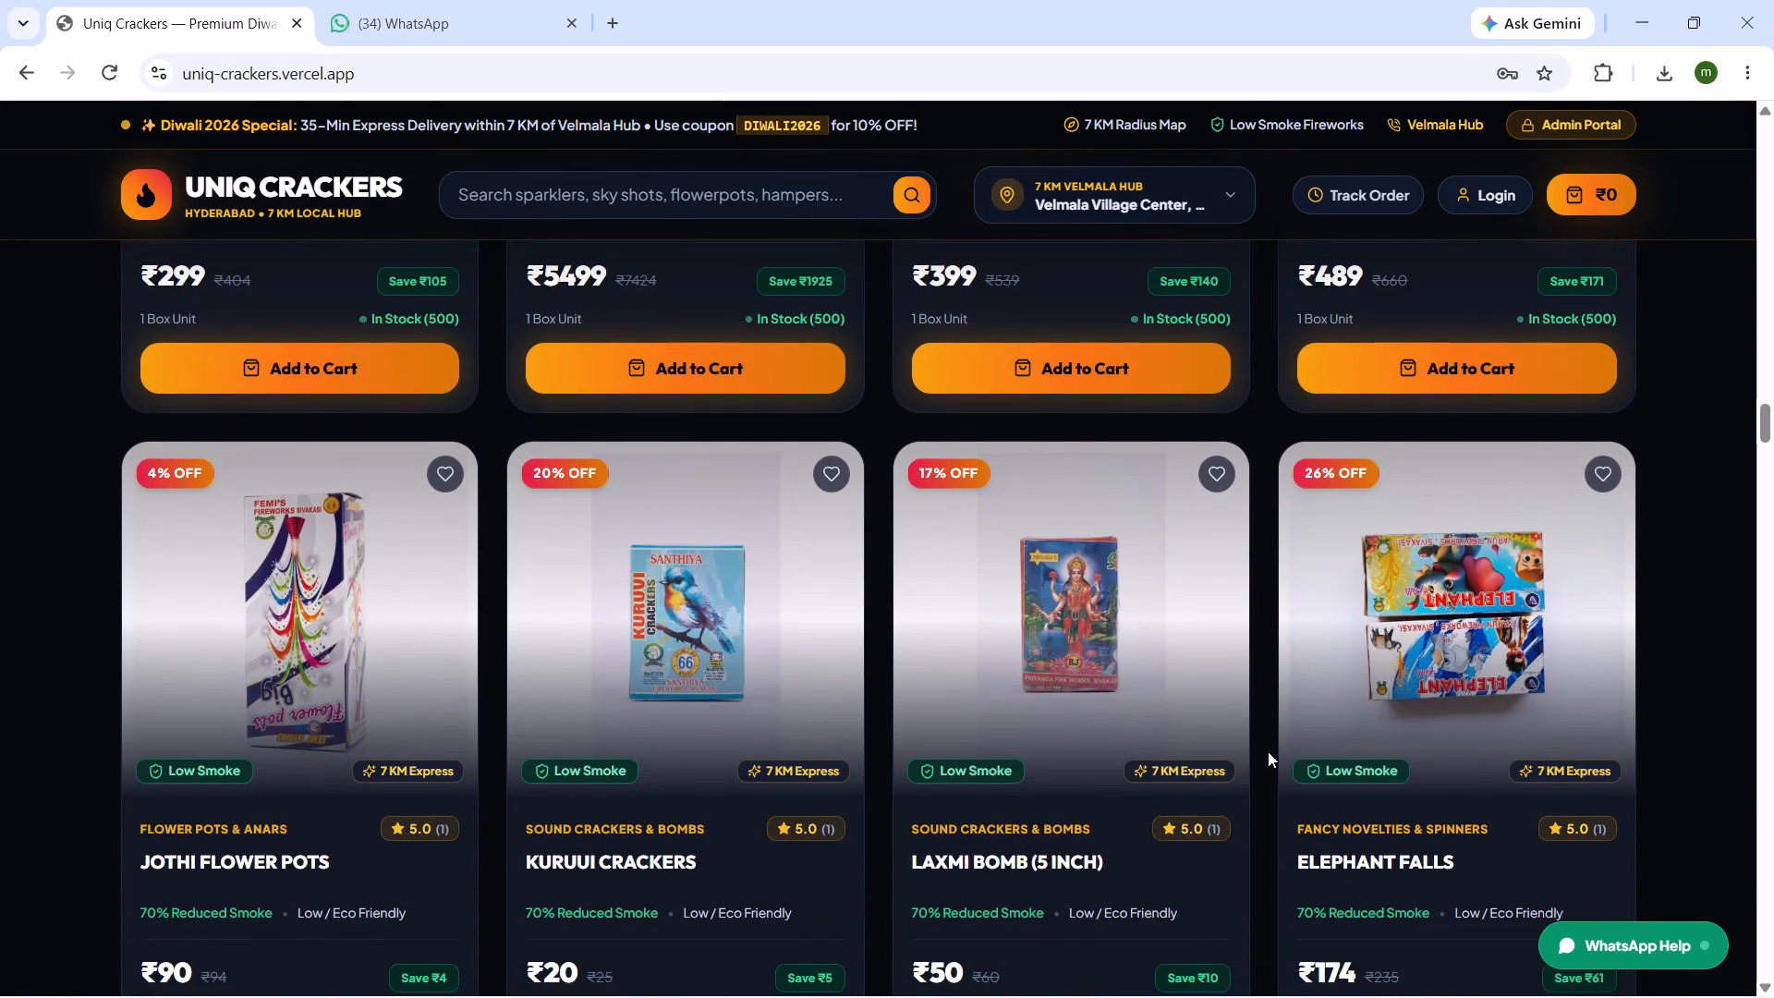
scroll(1268, 751, "down", 13)
scroll(1268, 751, "down", 15)
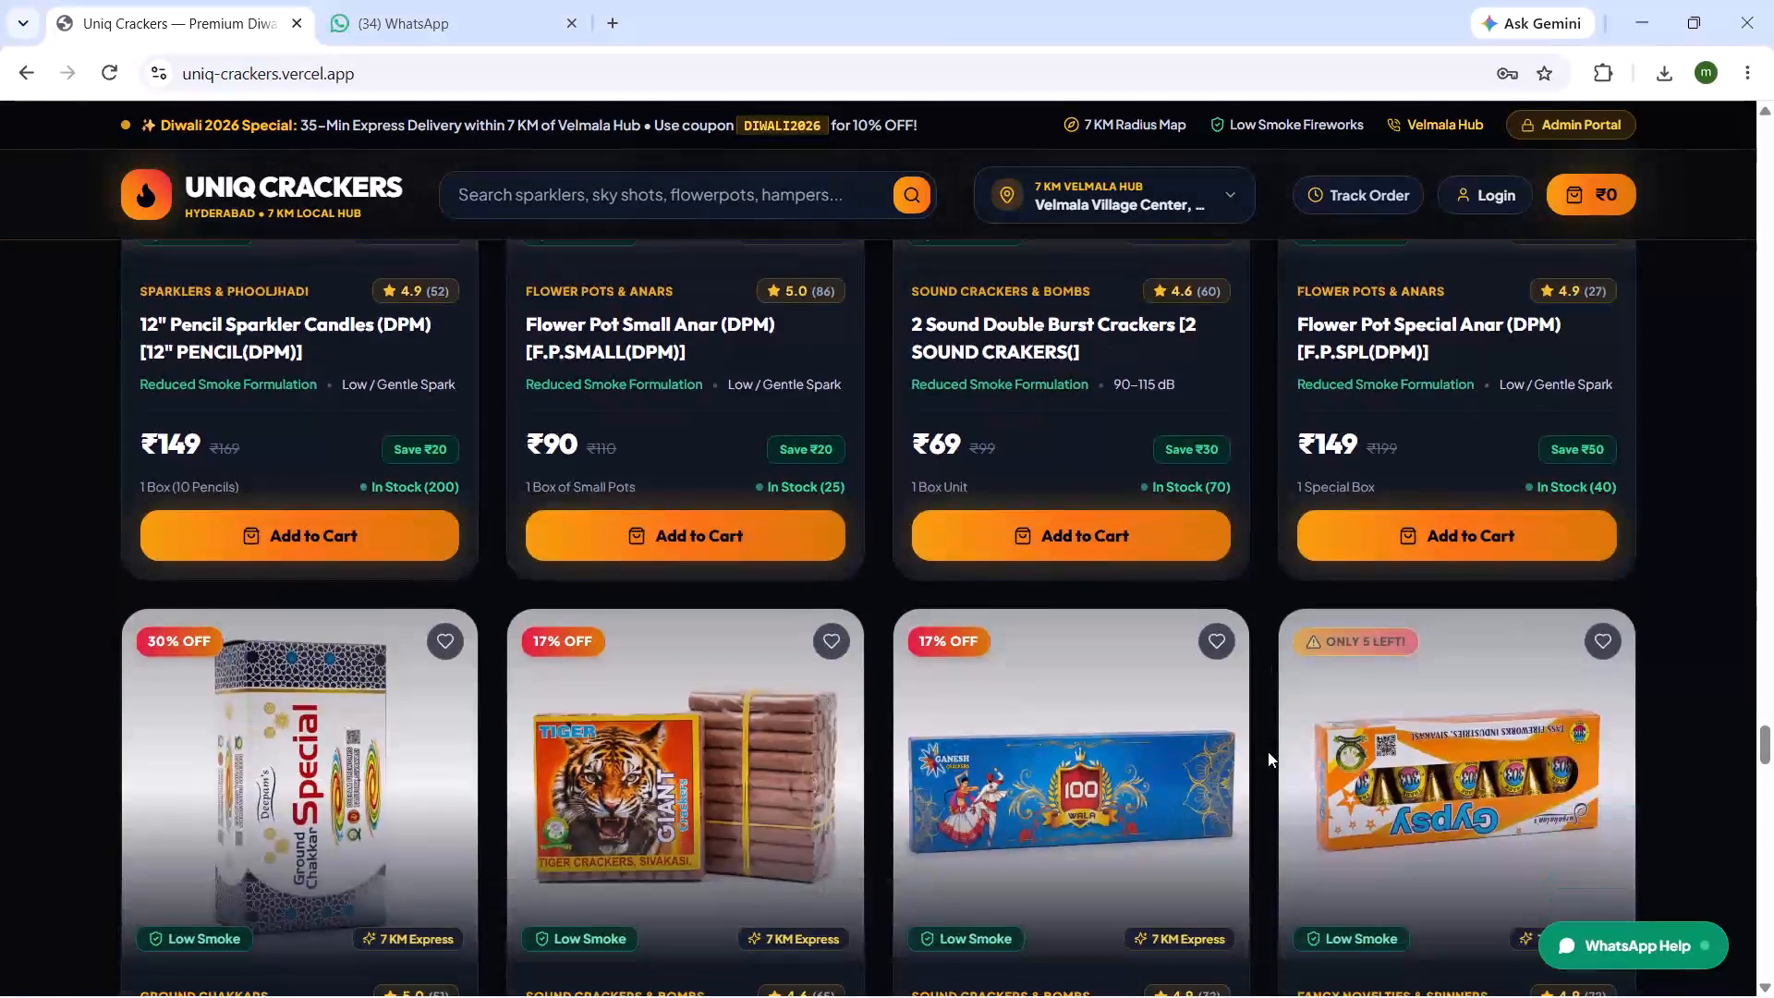
scroll(1268, 751, "down", 10)
scroll(1268, 751, "up", 10)
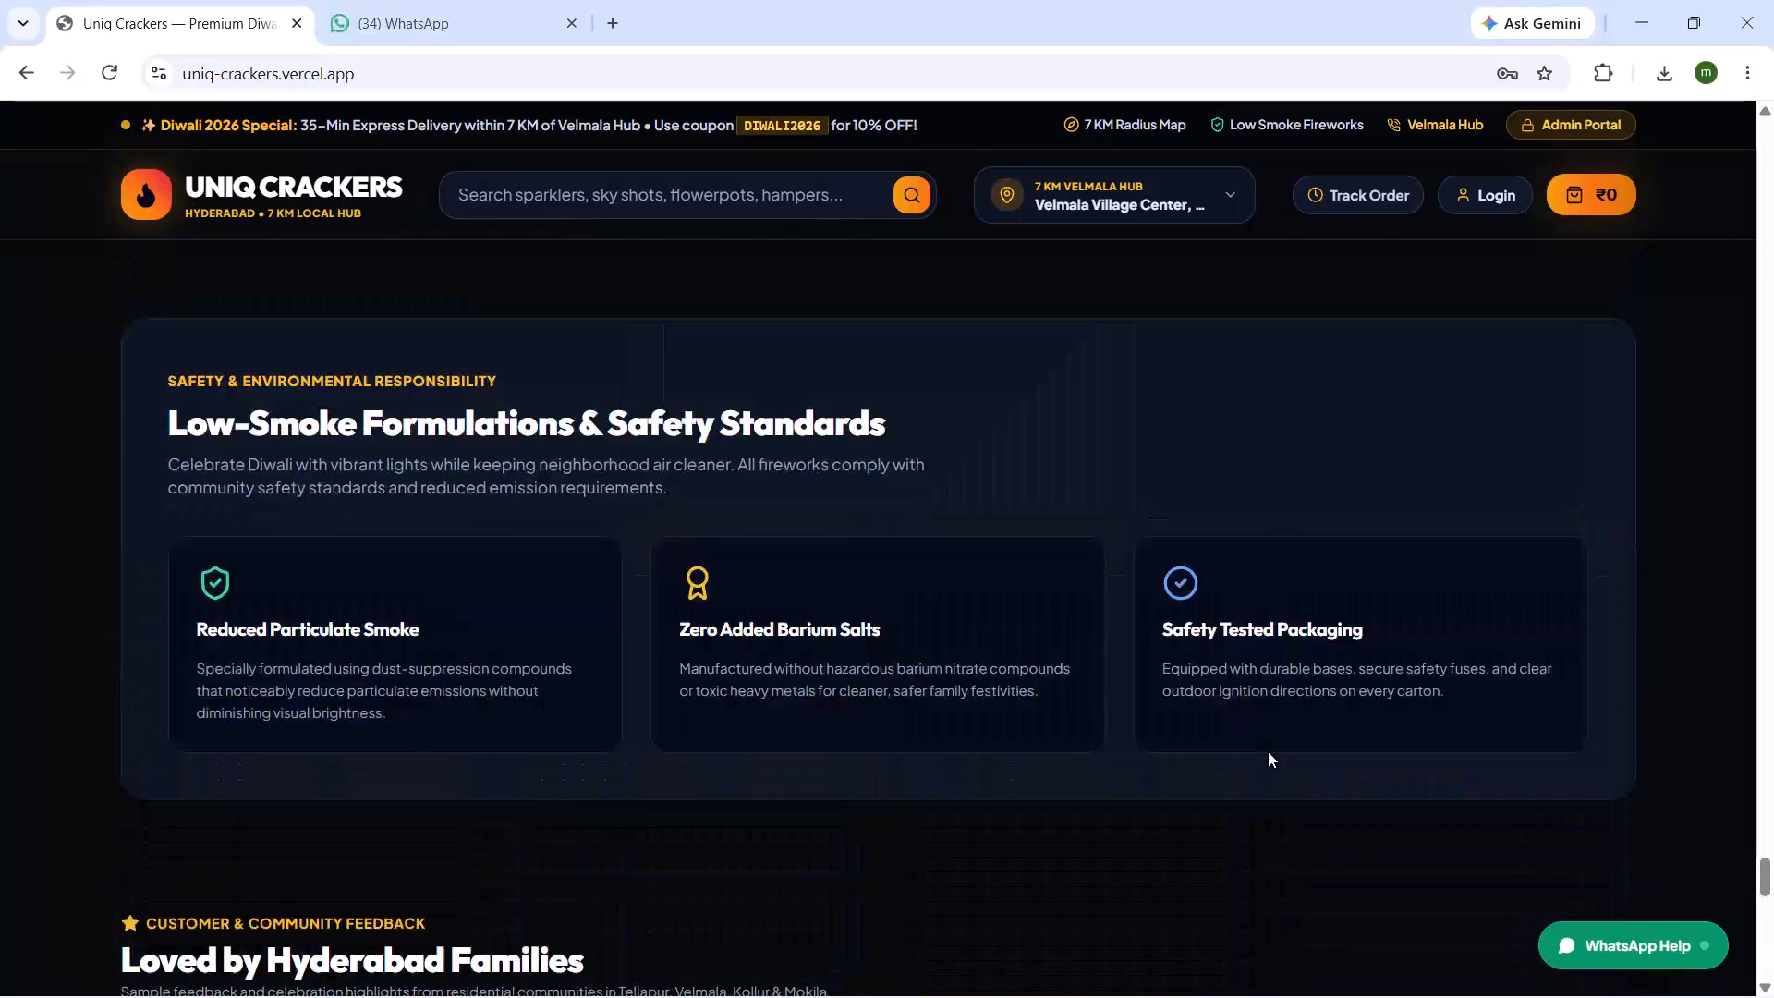
scroll(1268, 751, "up", 20)
scroll(1268, 751, "up", 12)
scroll(1268, 751, "up", 19)
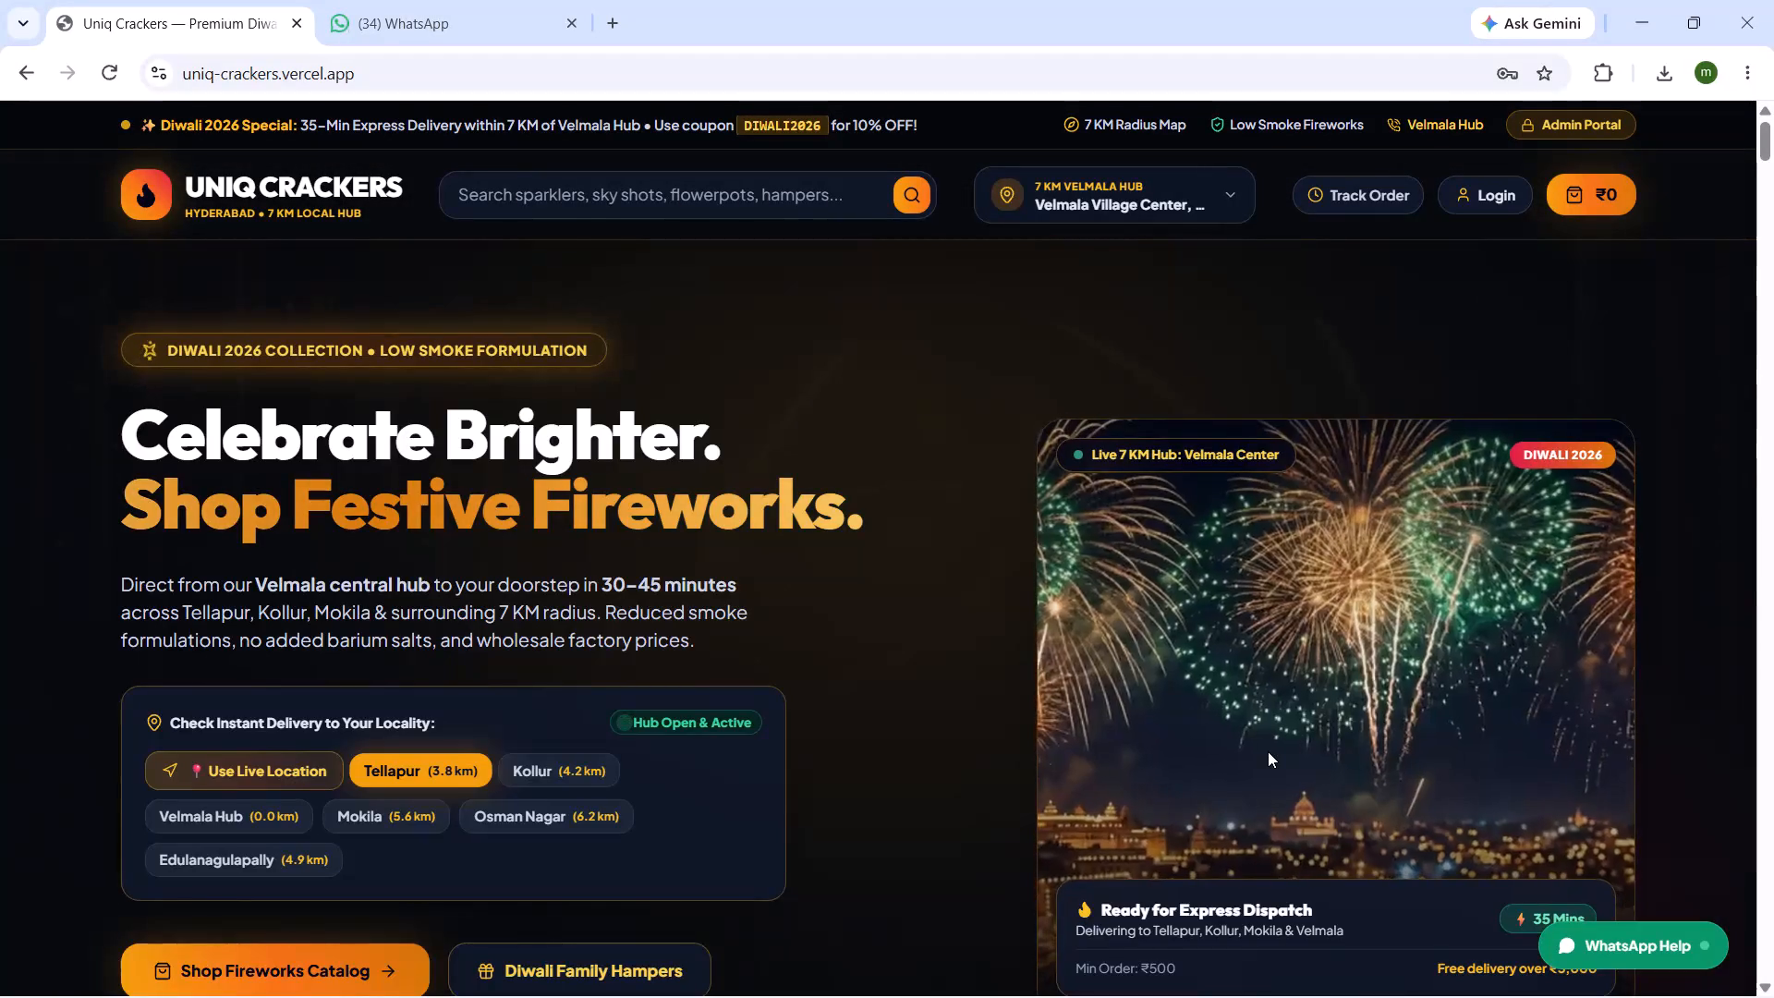
Filter the storefront to the Sparklers & Phooljhadi category and examine its products.
scroll(925, 552, "down", 3)
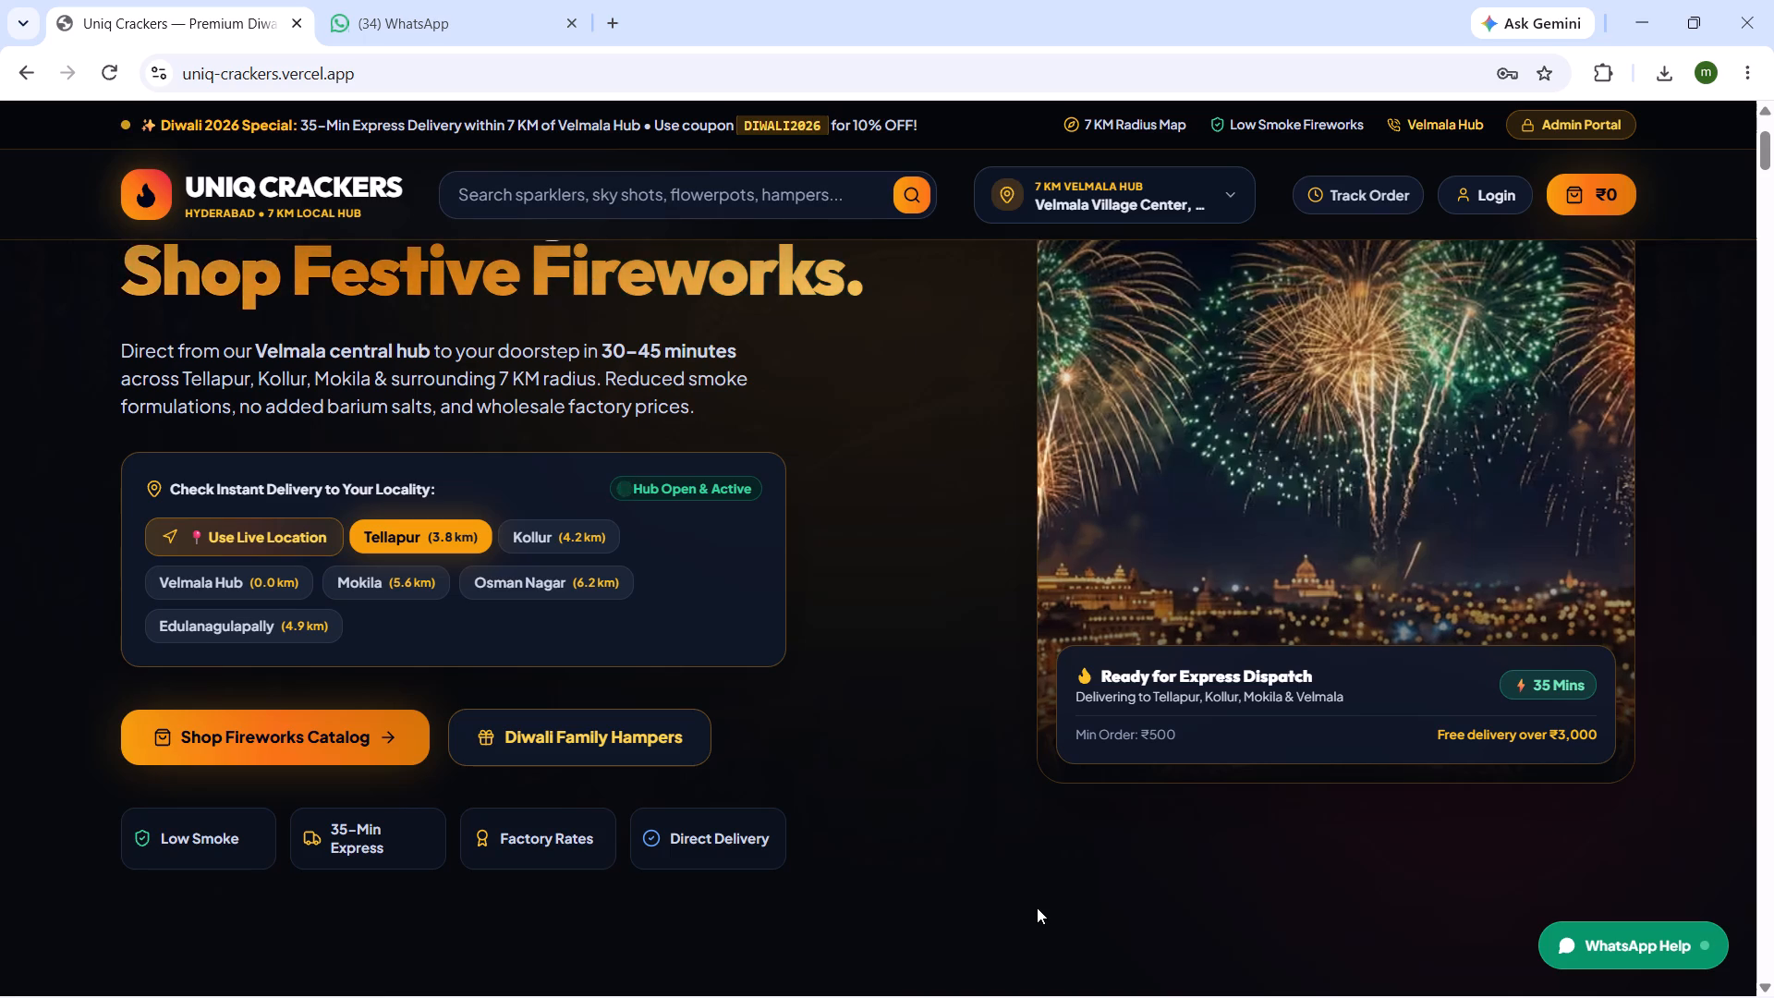
scroll(1037, 907, "down", 5)
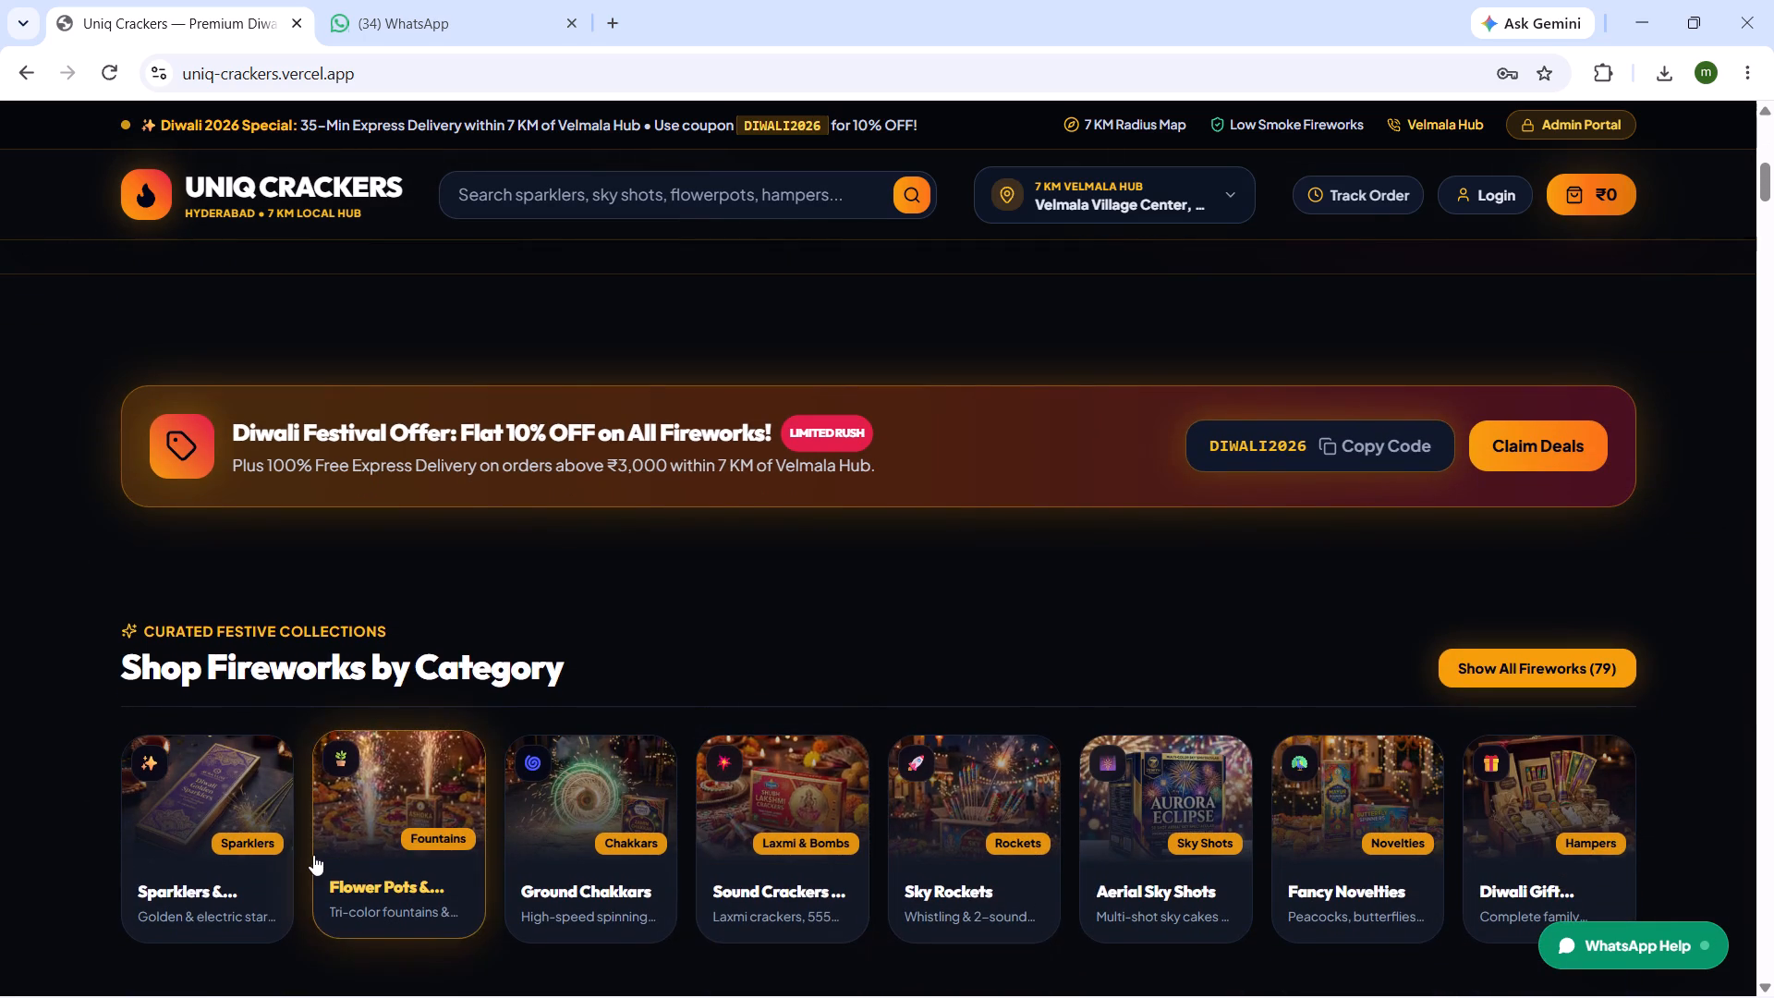
left_click_drag(298, 847, 214, 827)
left_click(214, 827)
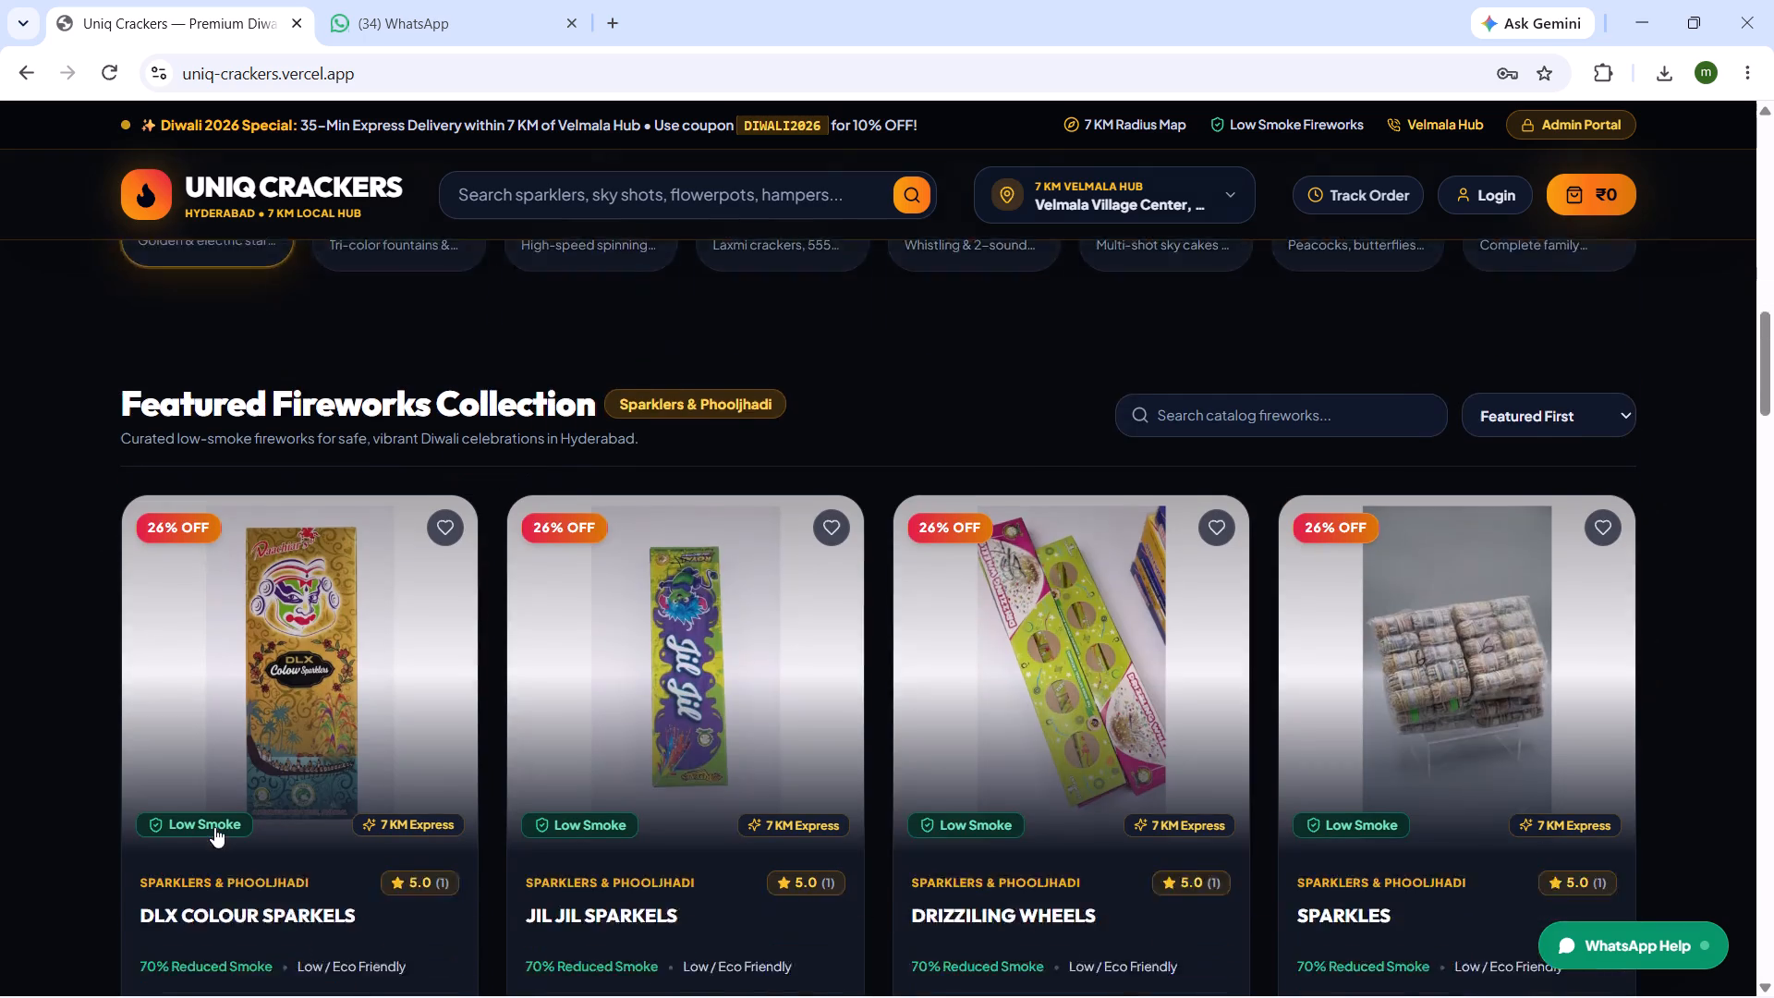
scroll(1054, 592, "down", 1)
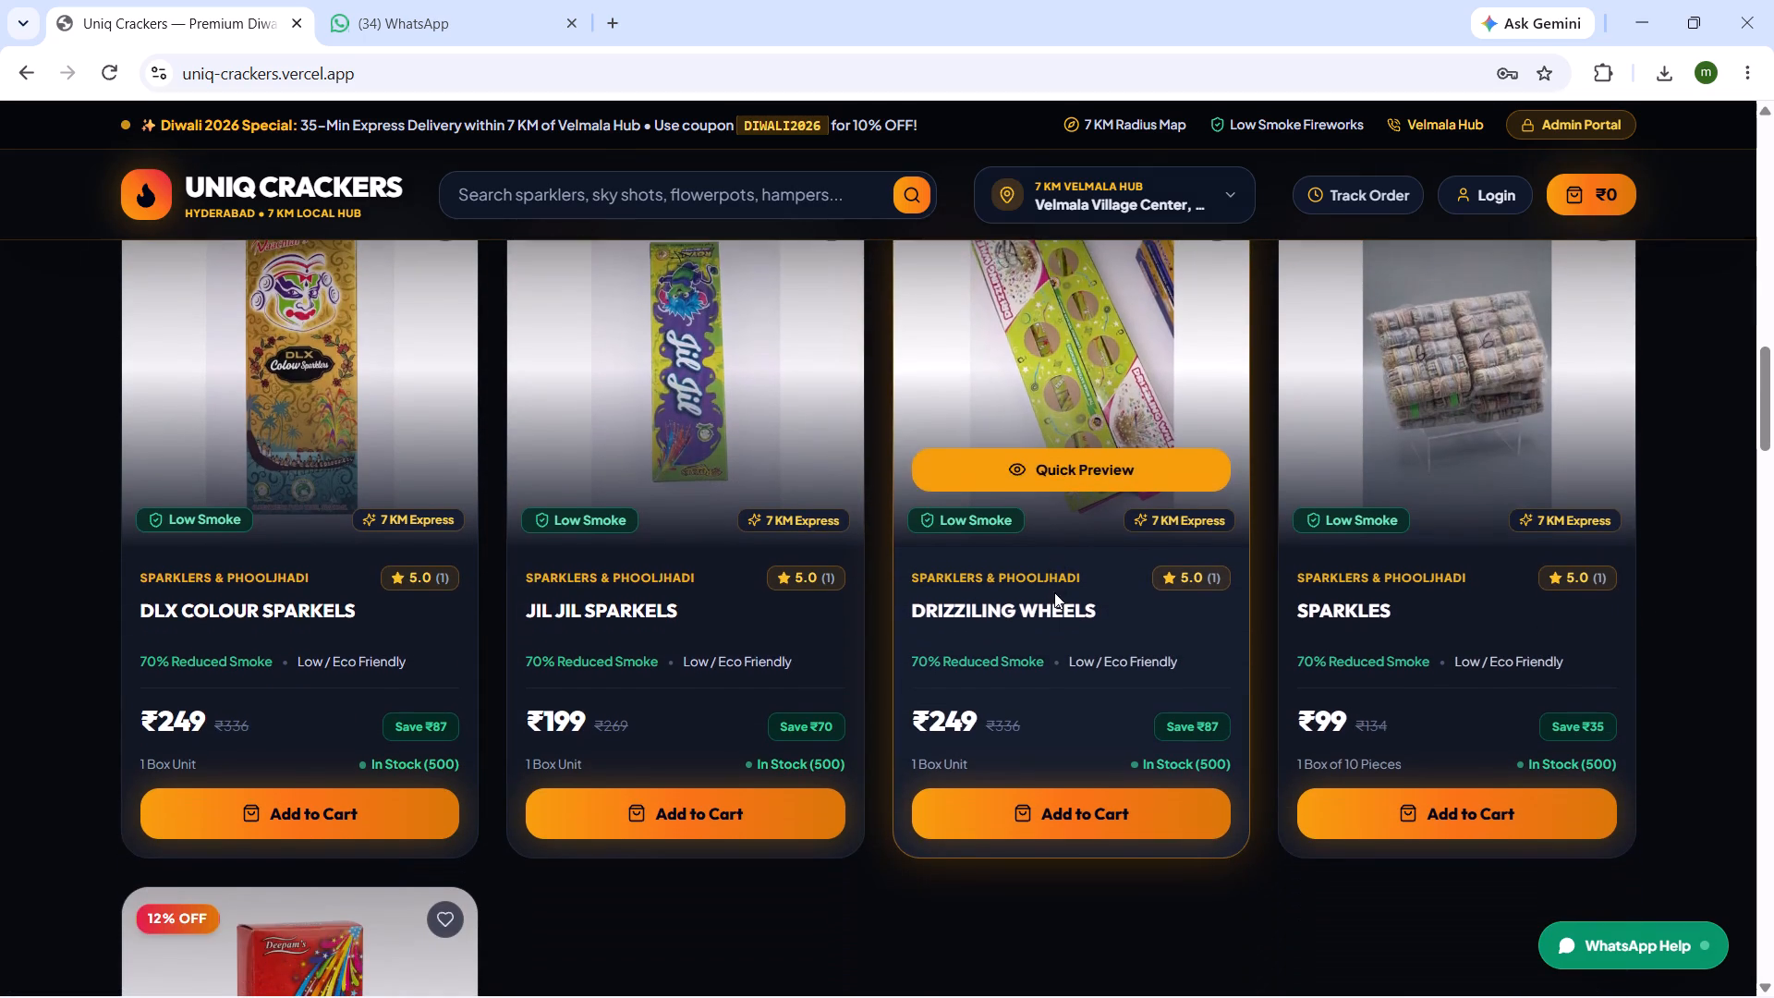
scroll(1028, 644, "up", 2)
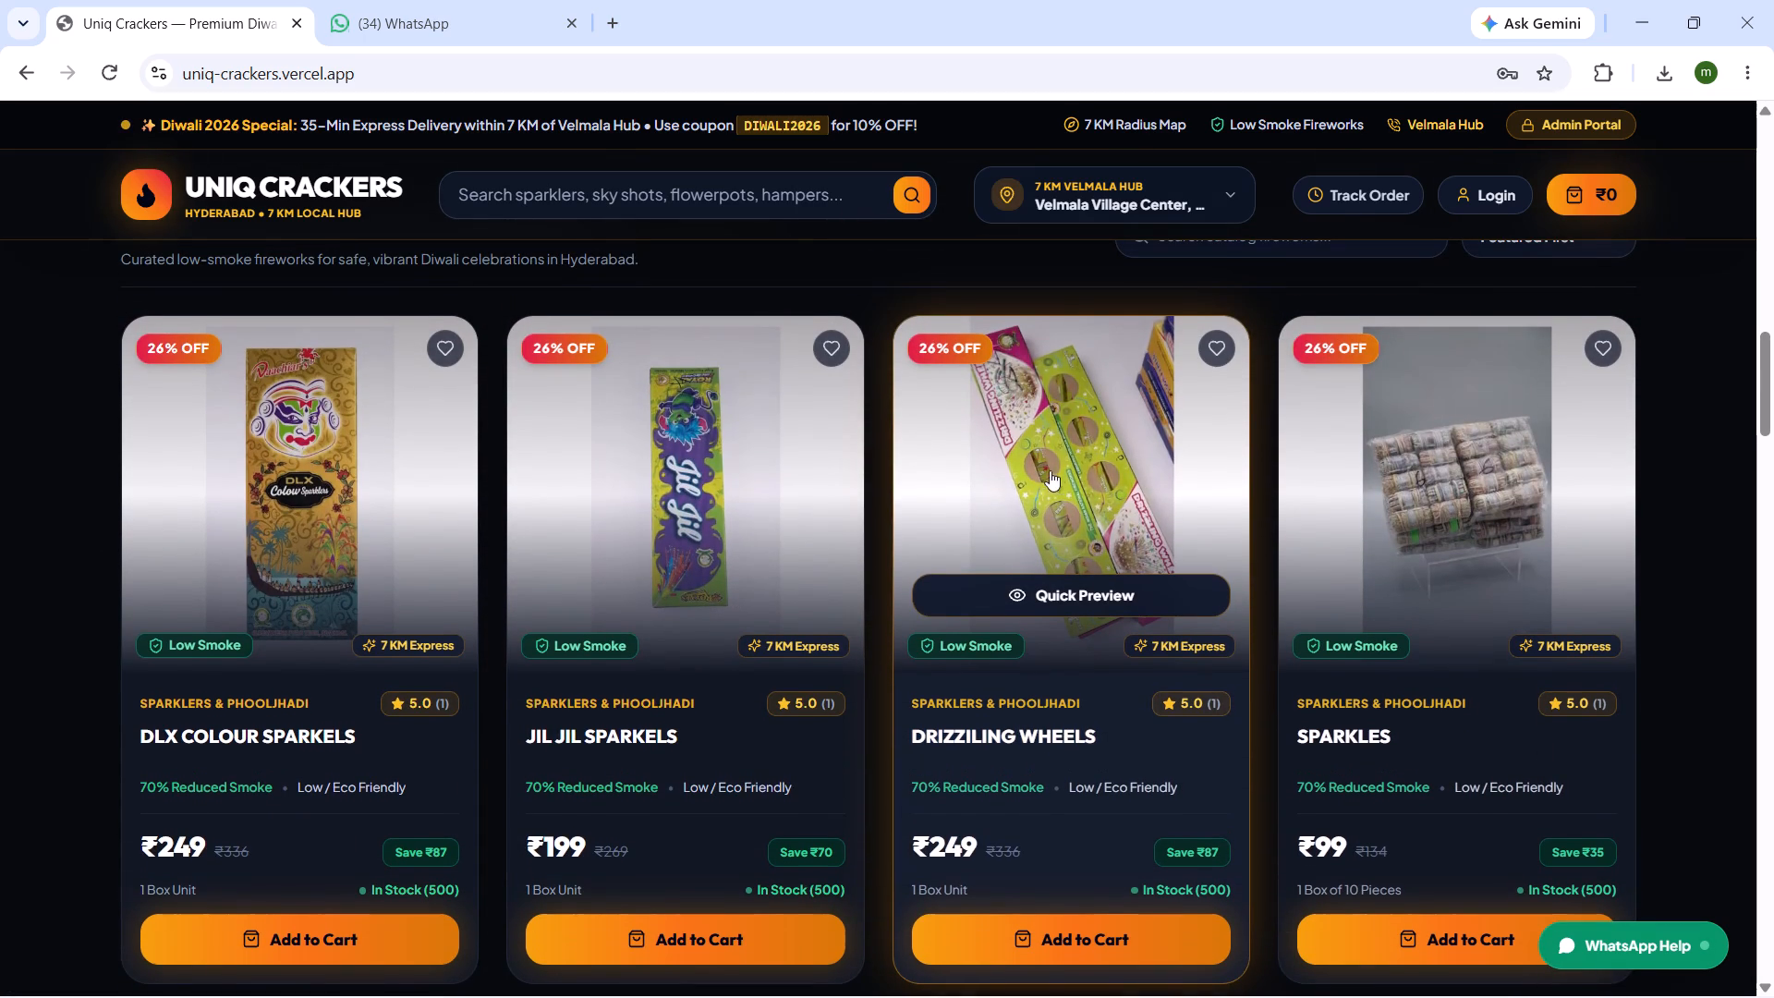
Preview the DRIZZILING WHEELS product's photo and details, and close the preview.
left_click(1082, 525)
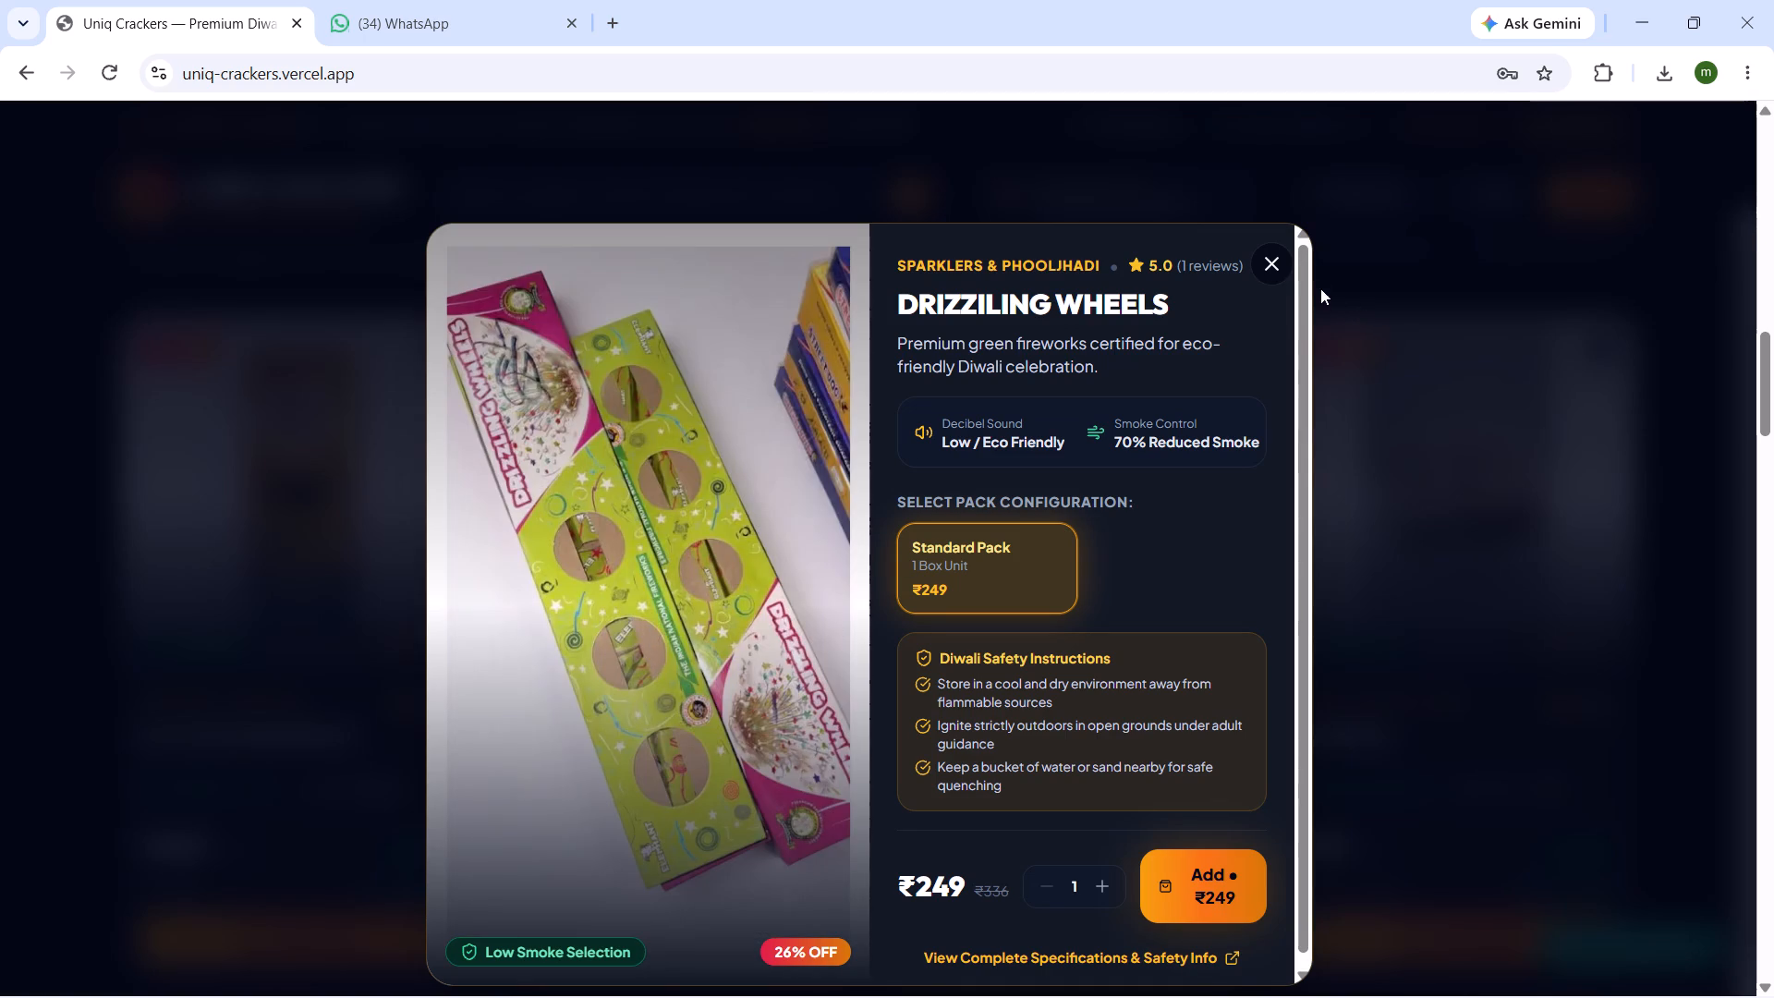
left_click(1269, 264)
Filter the storefront to the Flower Pots & Anars category and look through all its product photos and prices.
scroll(1120, 485, "down", 1)
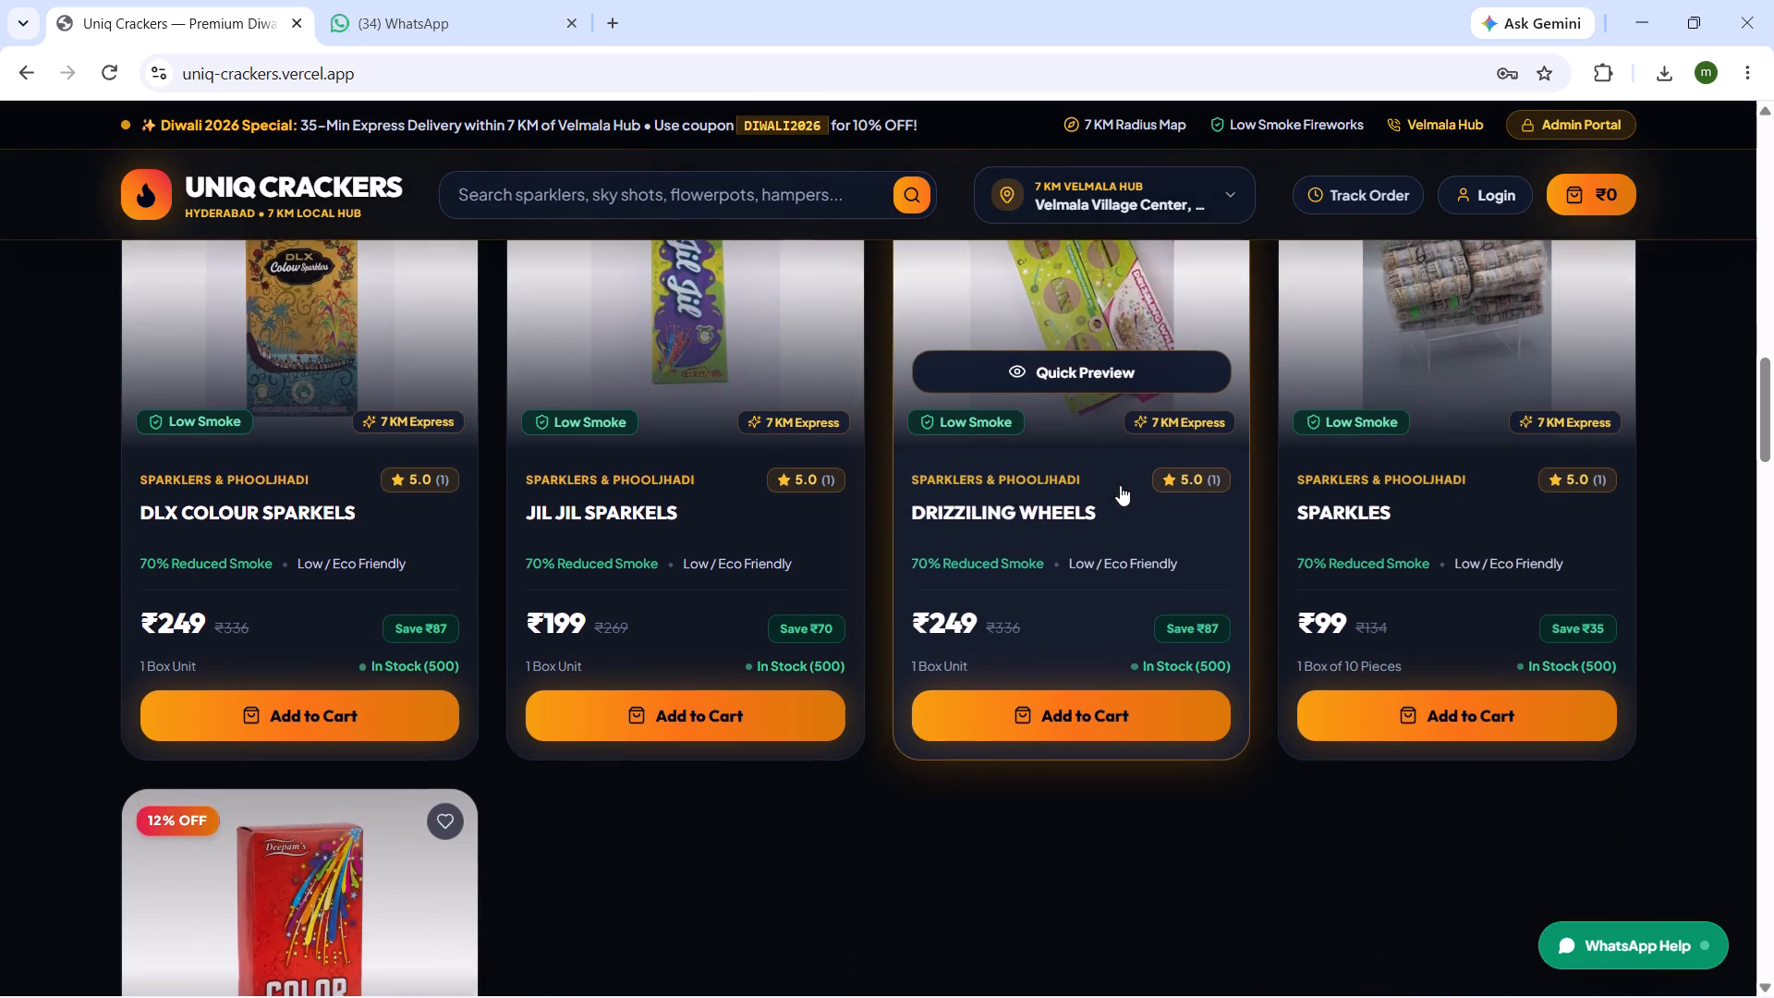
scroll(1120, 485, "down", 1)
scroll(1000, 529, "up", 7)
scroll(682, 527, "down", 1)
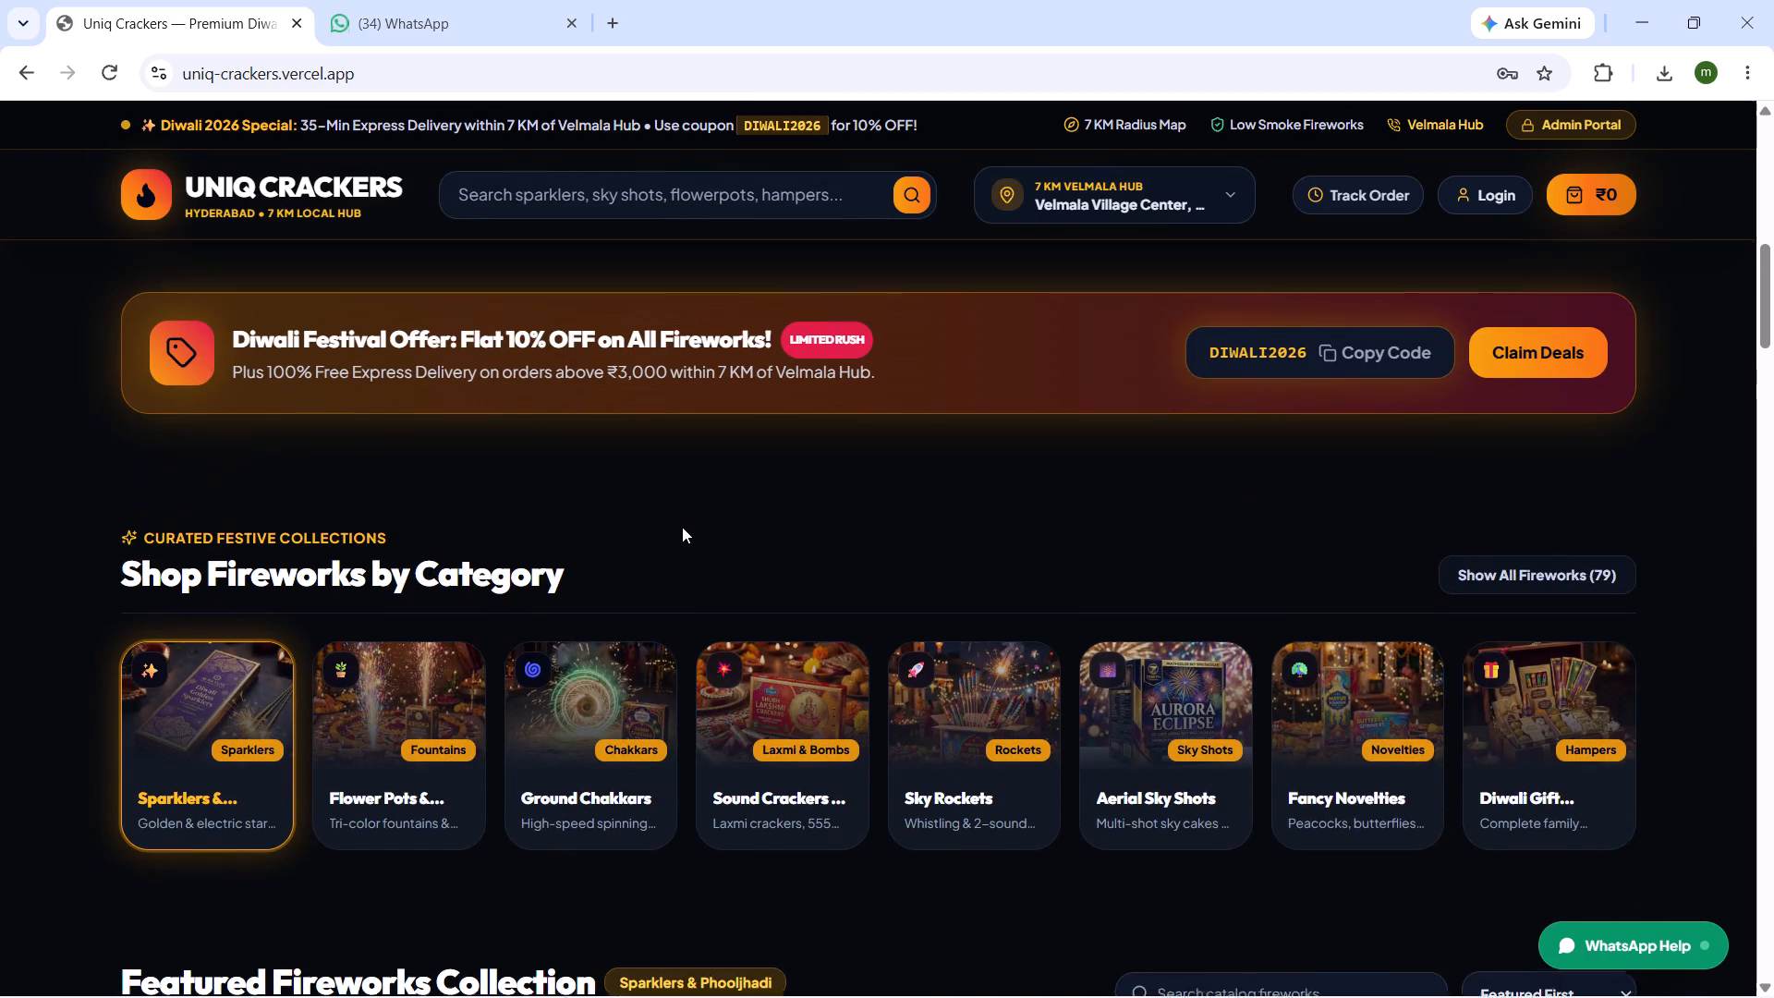
left_click(364, 714)
scroll(690, 707, "down", 1)
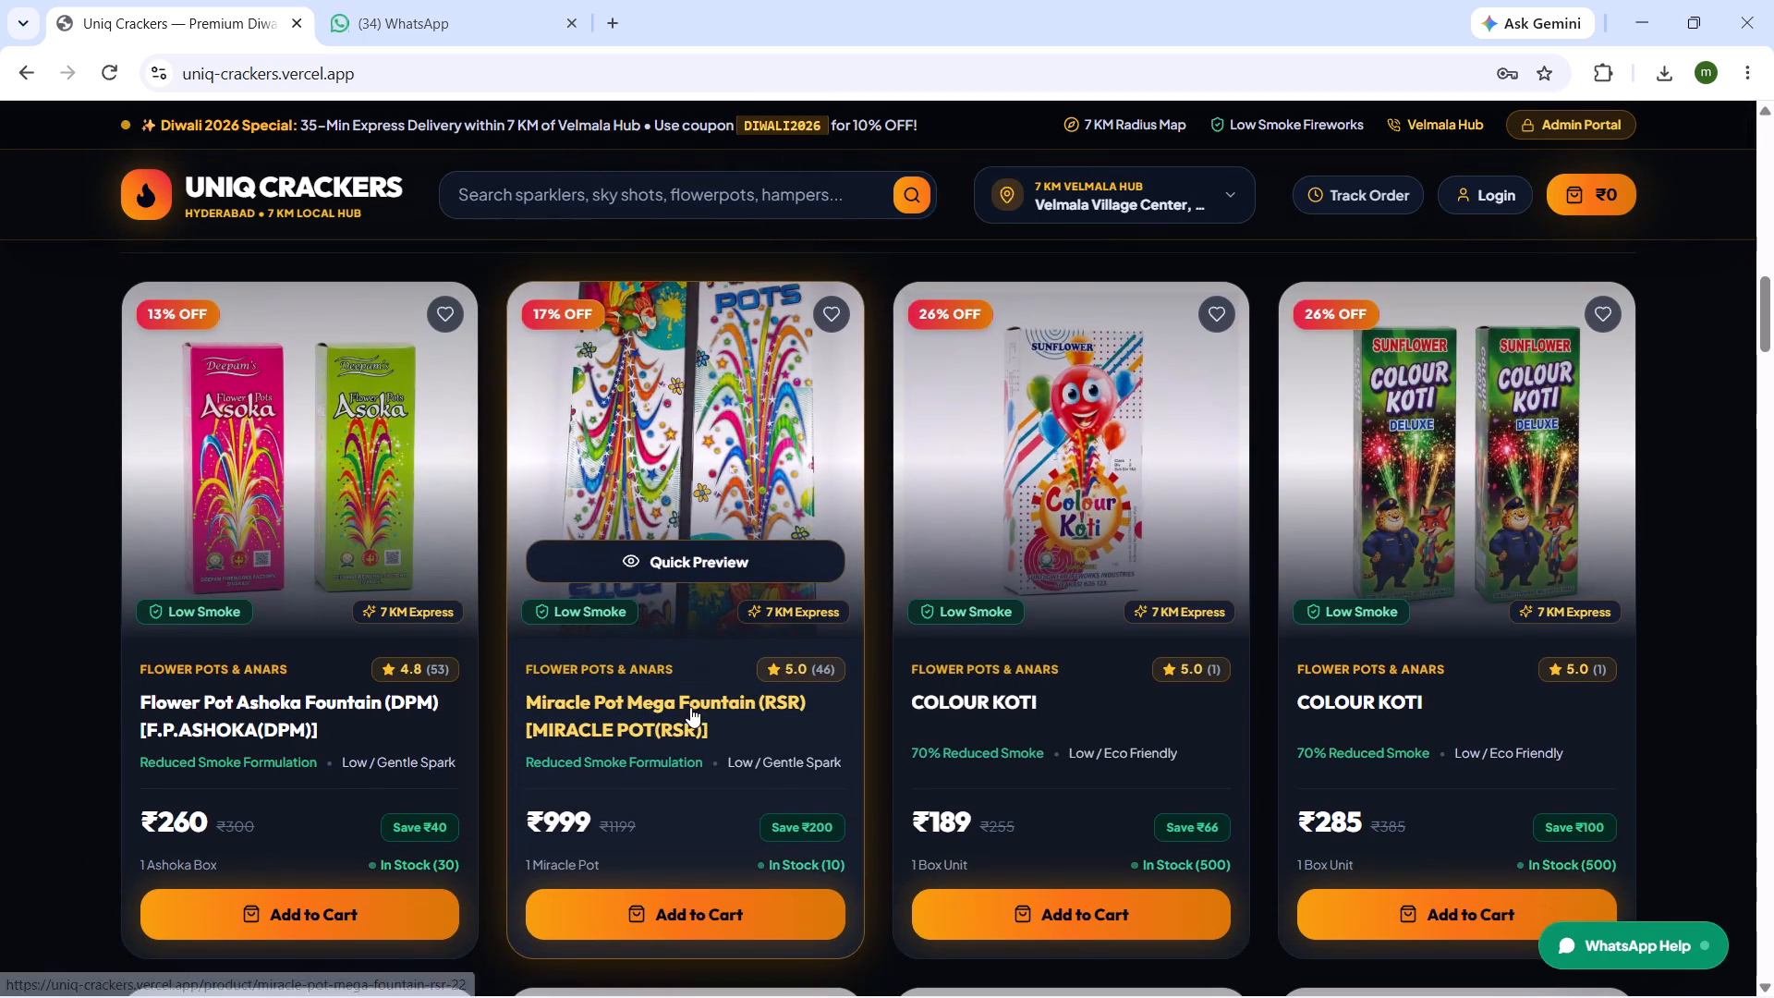
scroll(1200, 600, "down", 2)
scroll(1029, 677, "down", 5)
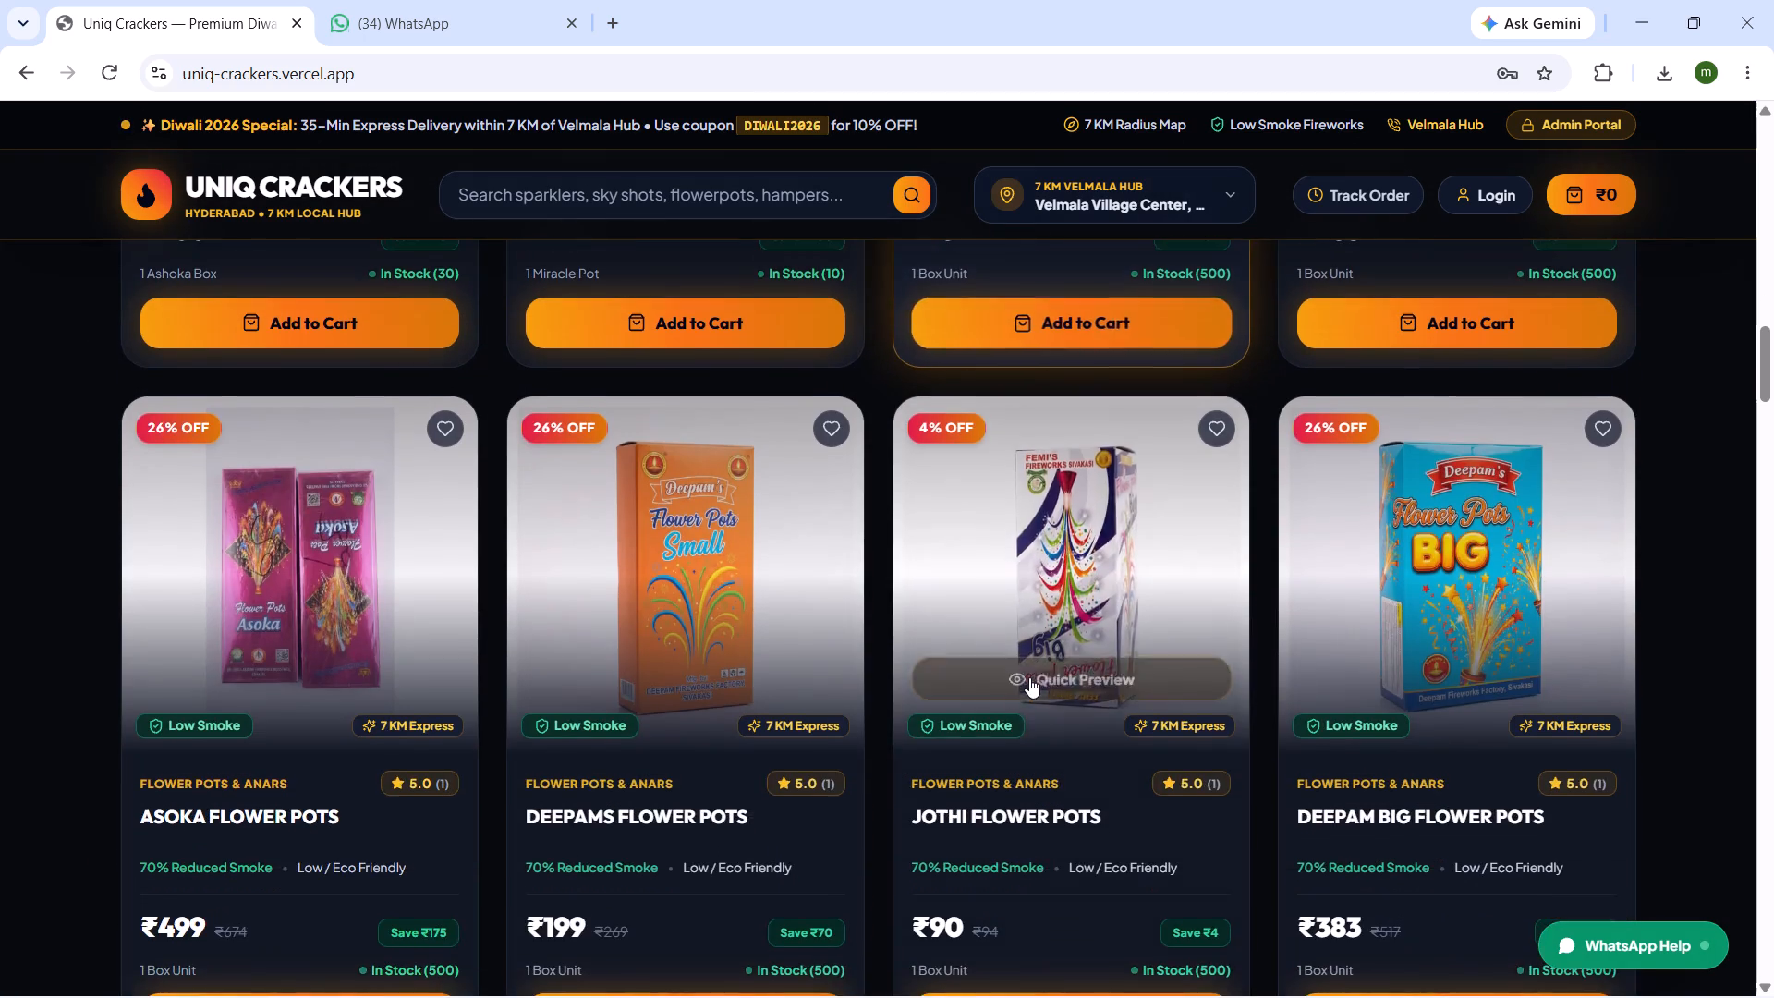
scroll(1029, 677, "down", 6)
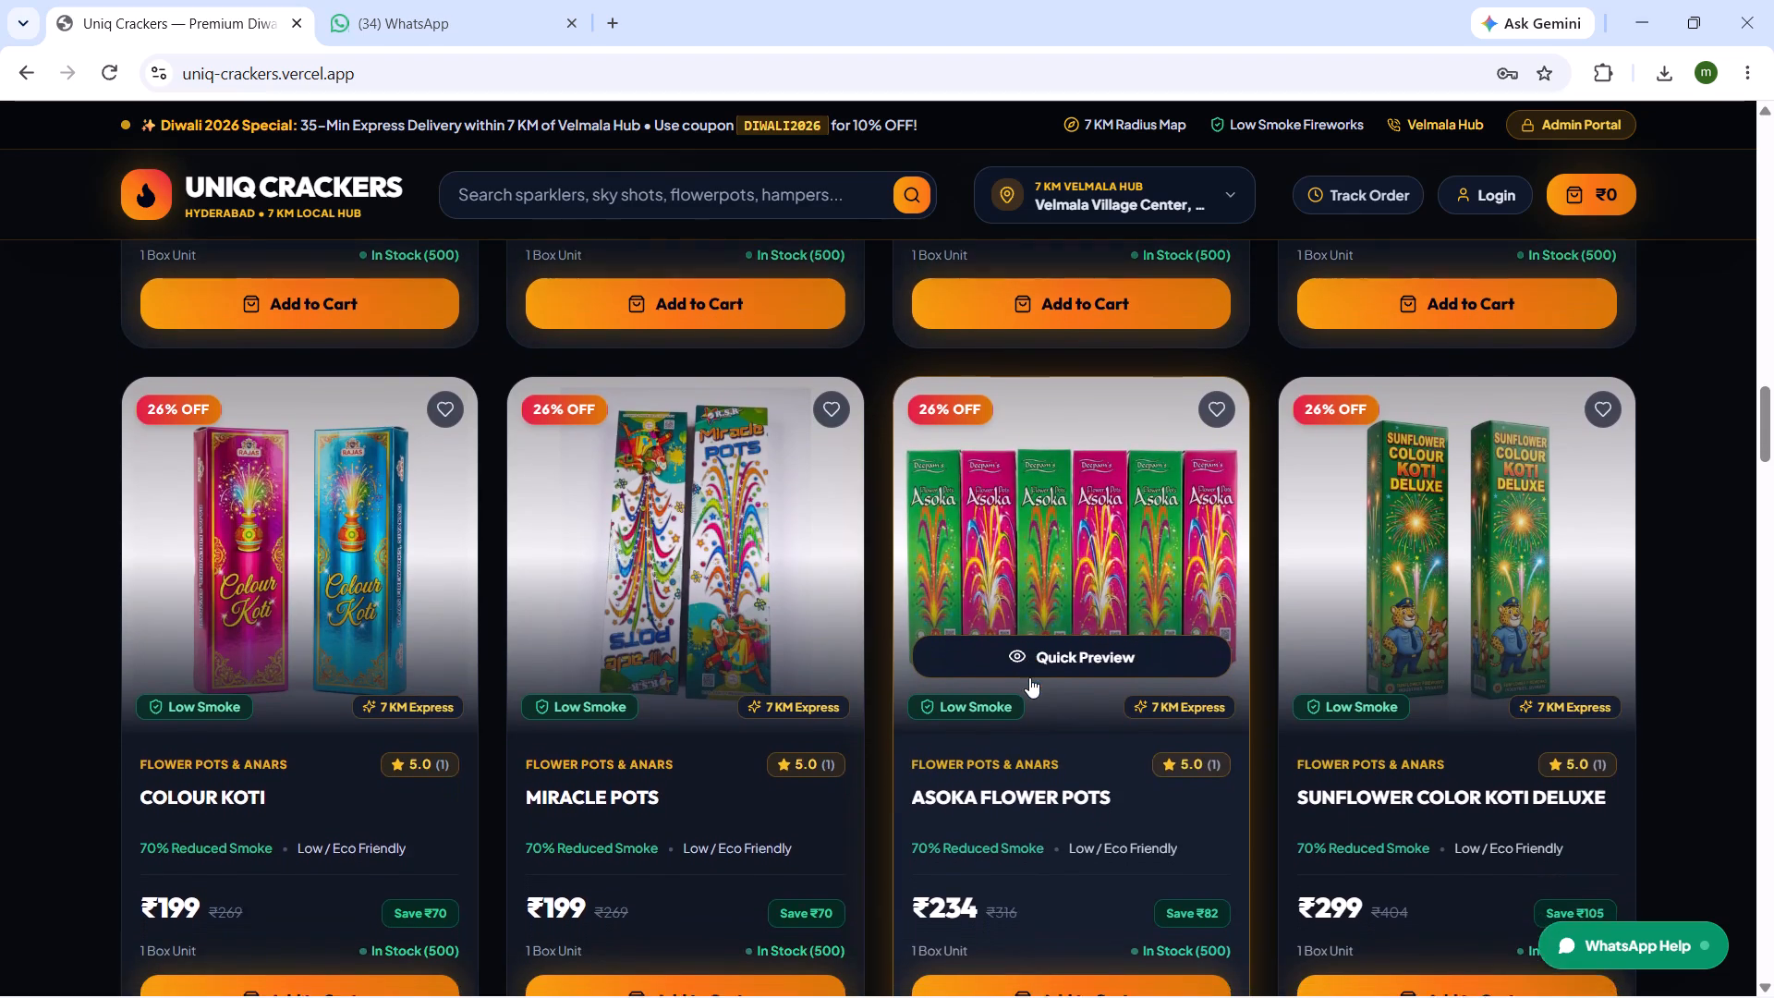
scroll(1029, 677, "down", 4)
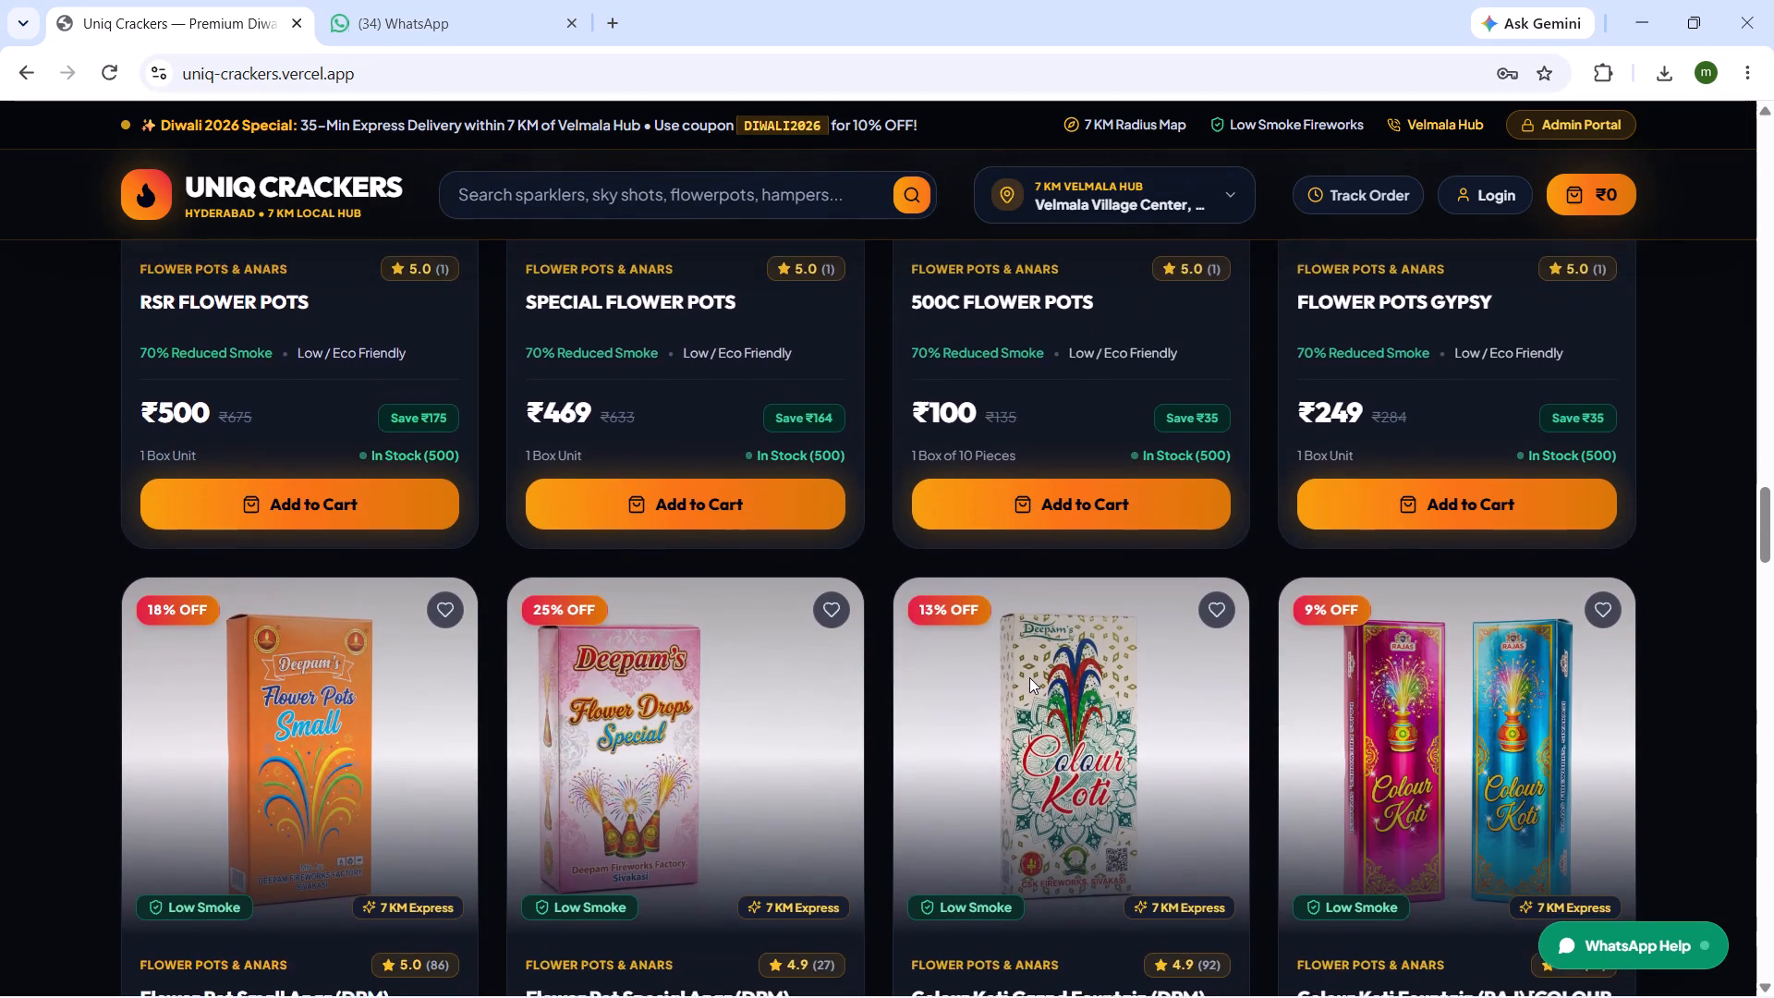
scroll(1029, 677, "down", 7)
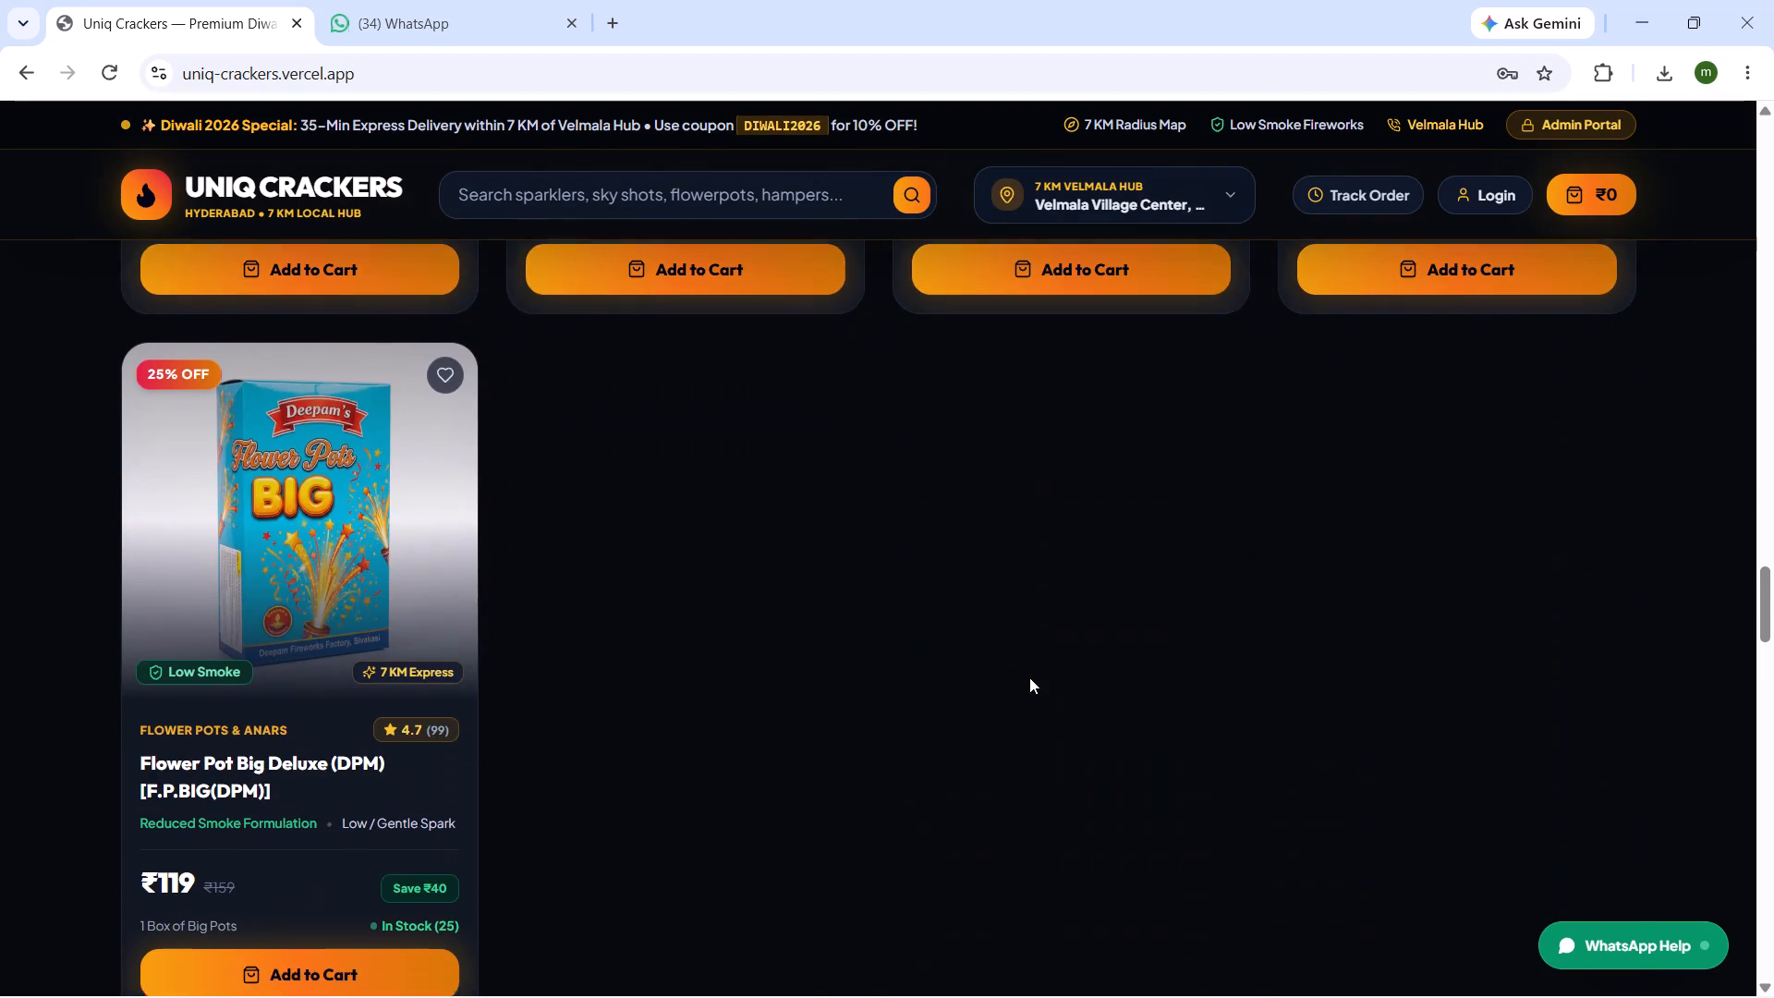
scroll(686, 675, "down", 7)
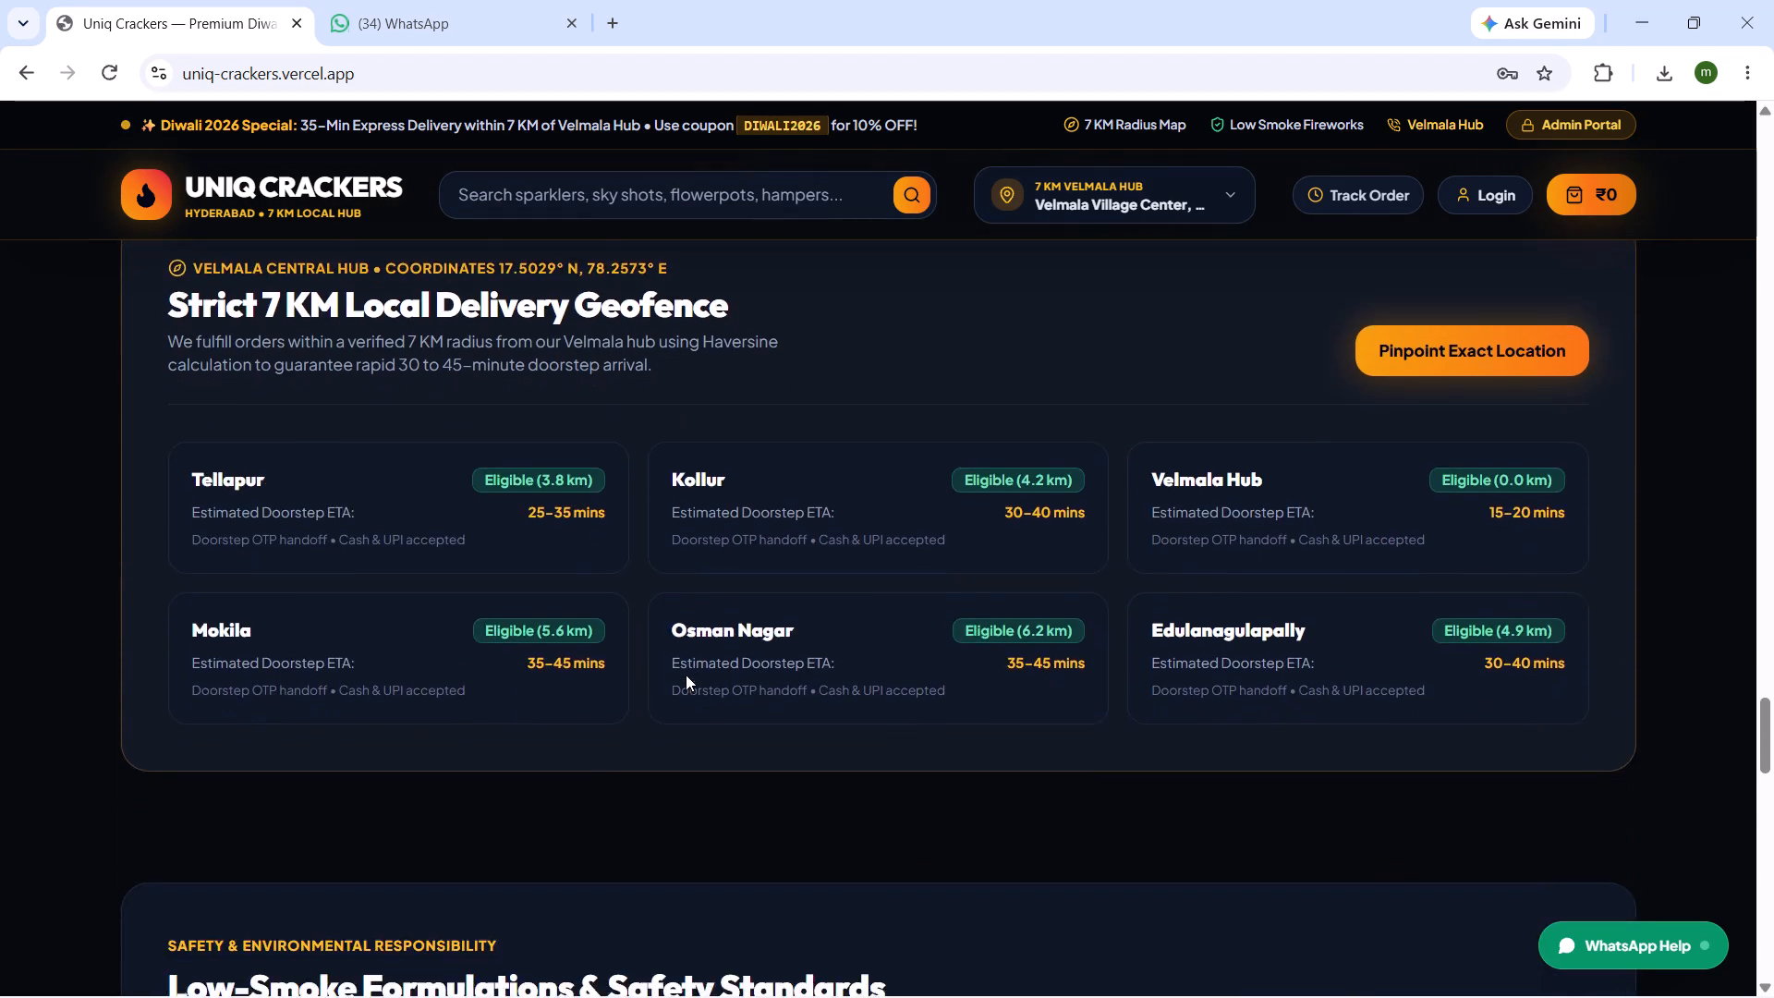
scroll(686, 675, "down", 14)
scroll(686, 675, "up", 18)
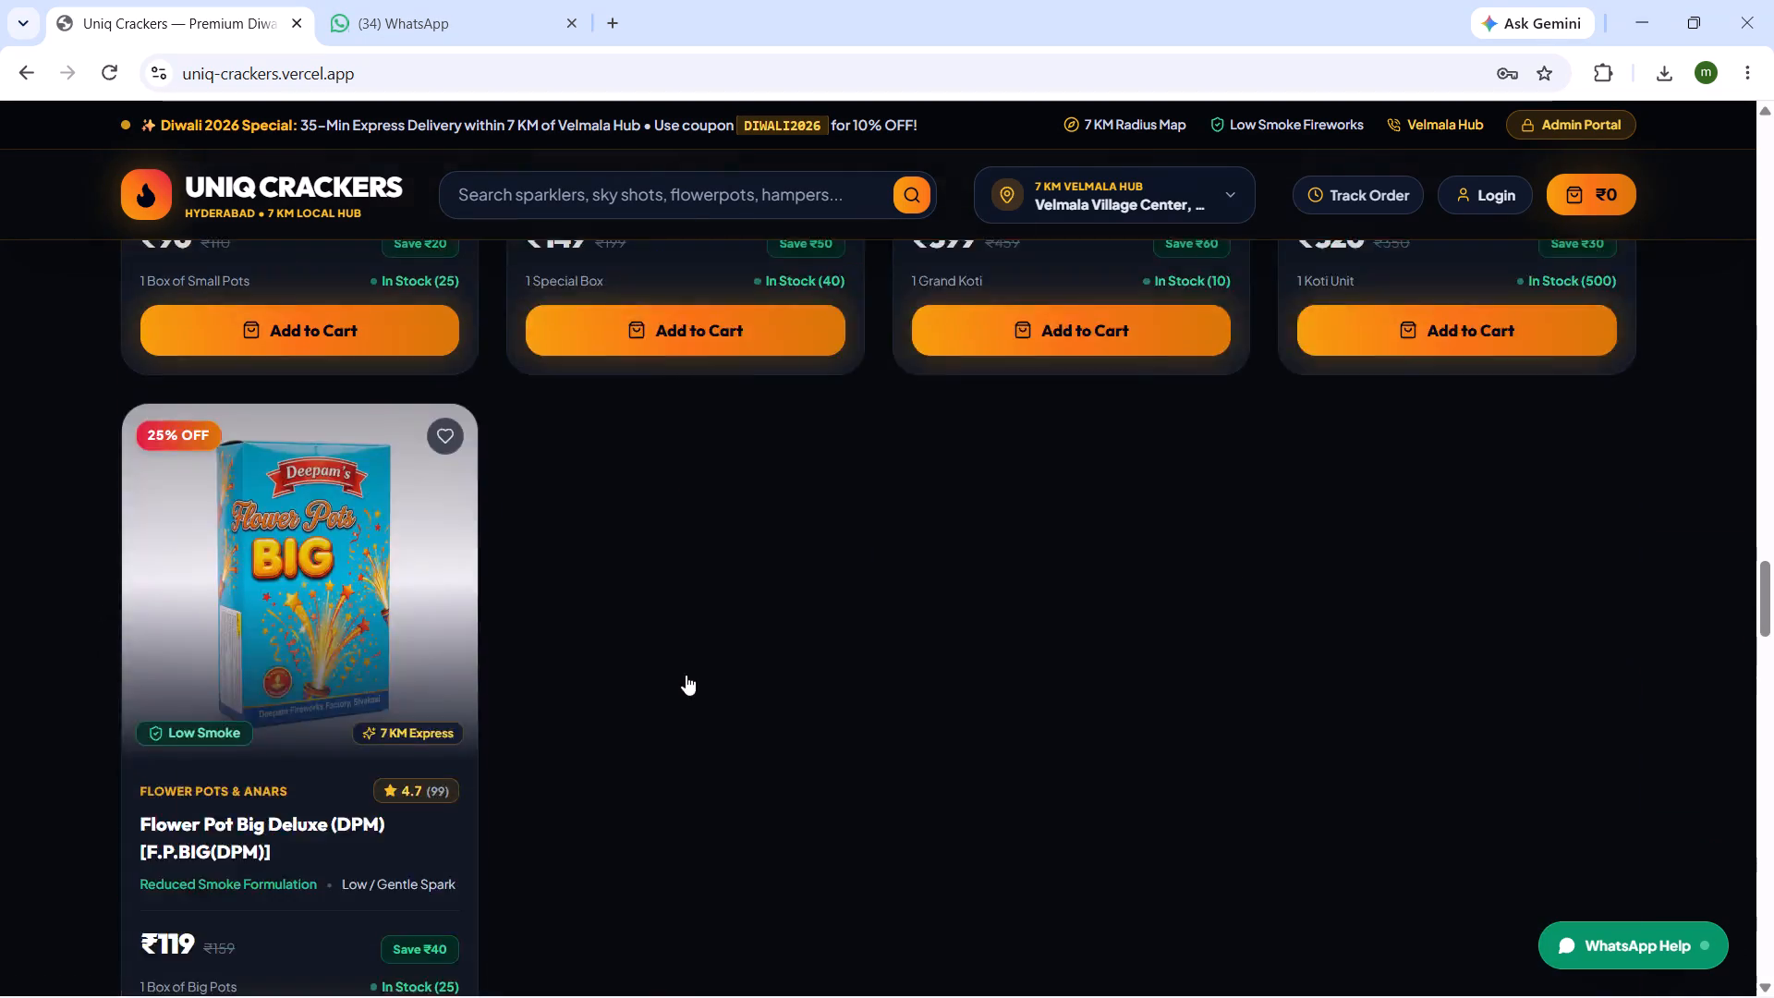
scroll(686, 675, "up", 18)
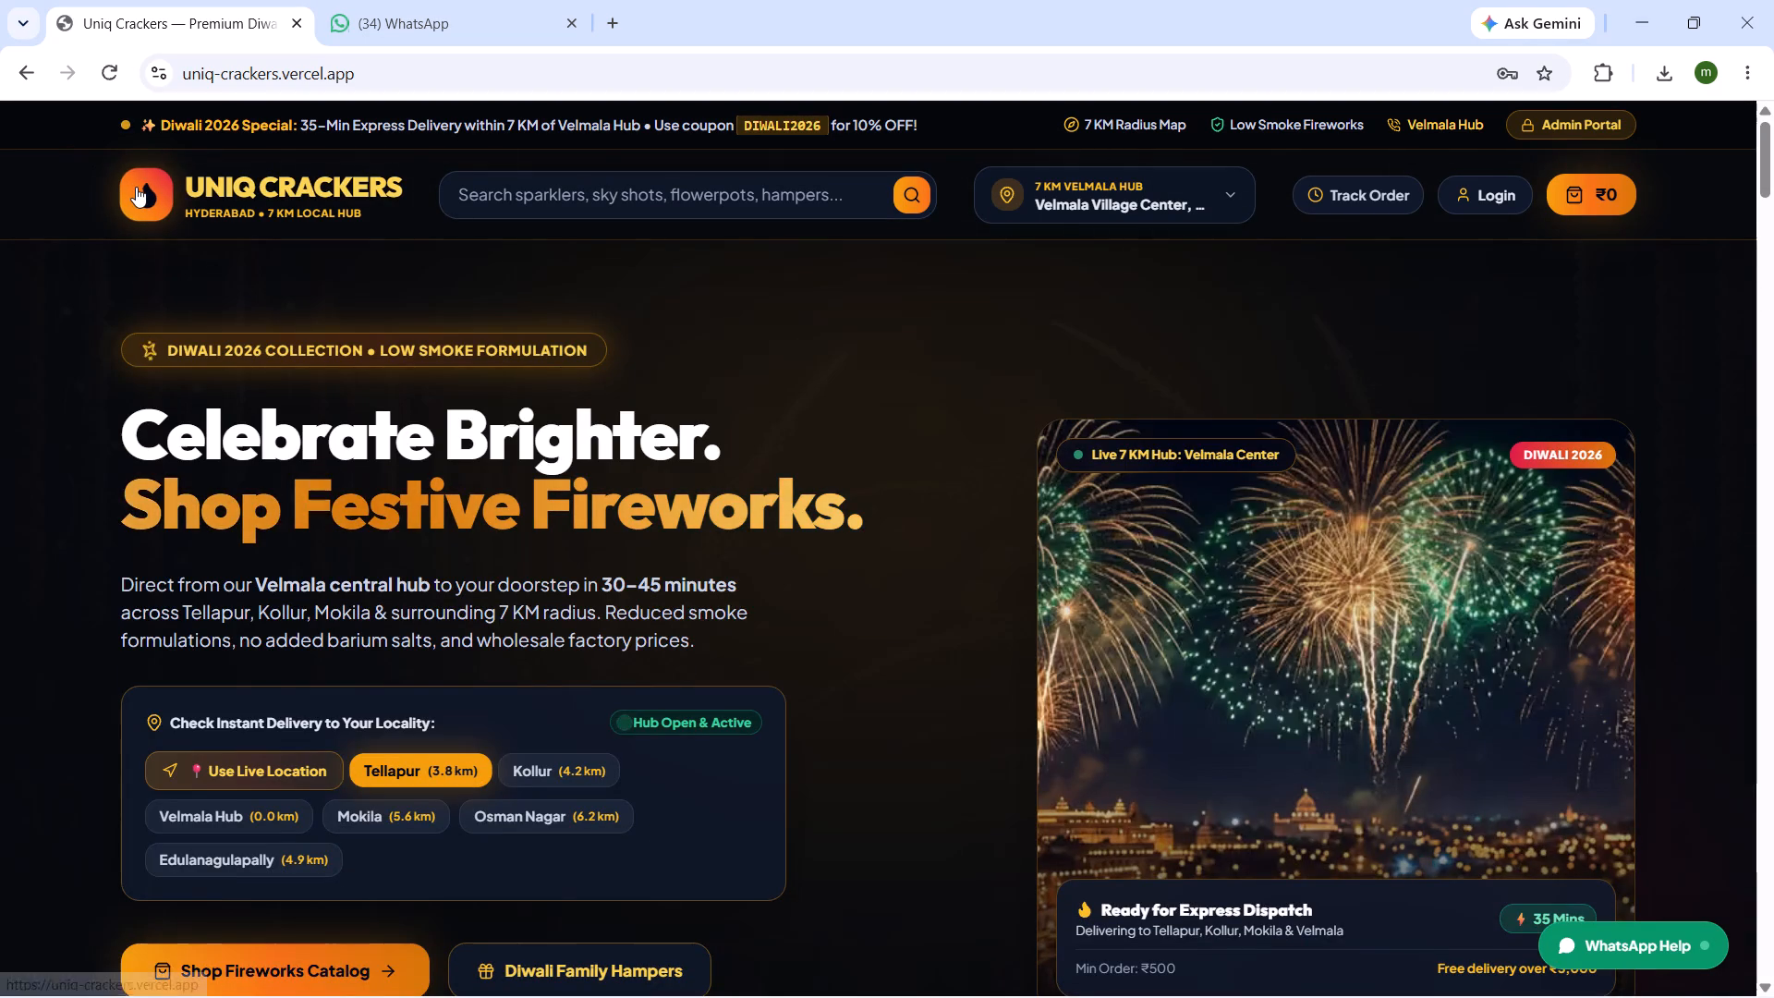
Return to the storefront's home page.
left_click(136, 187)
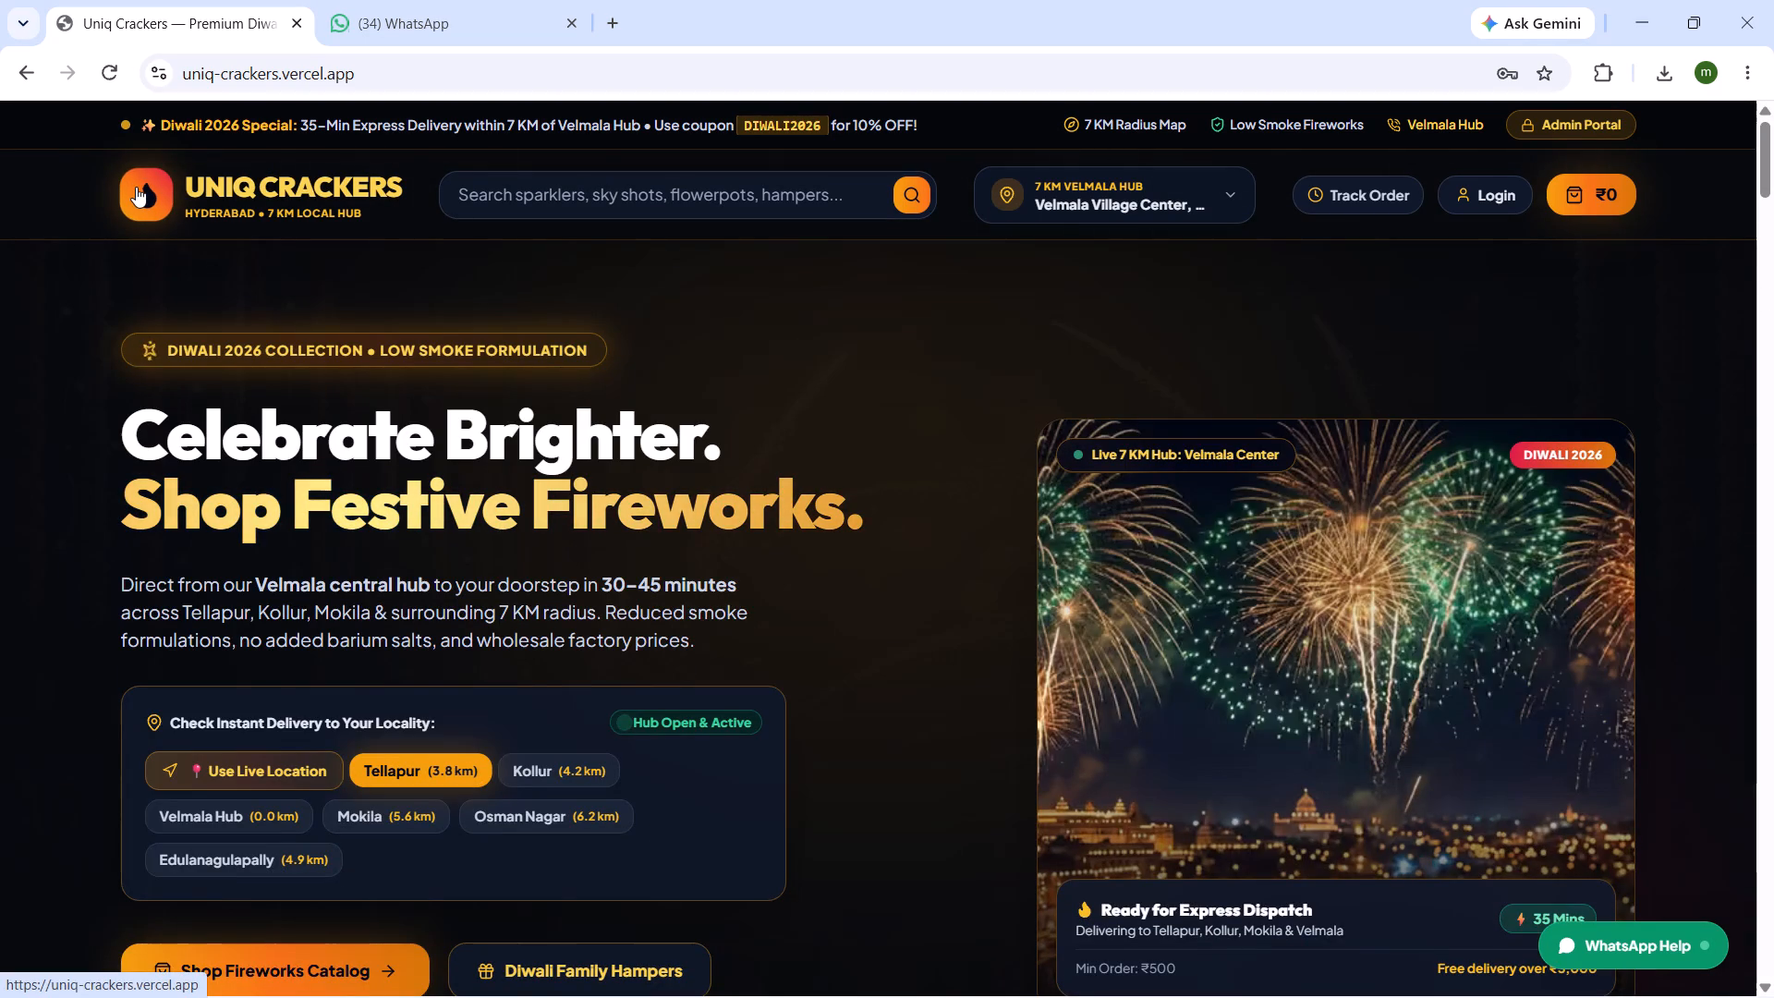